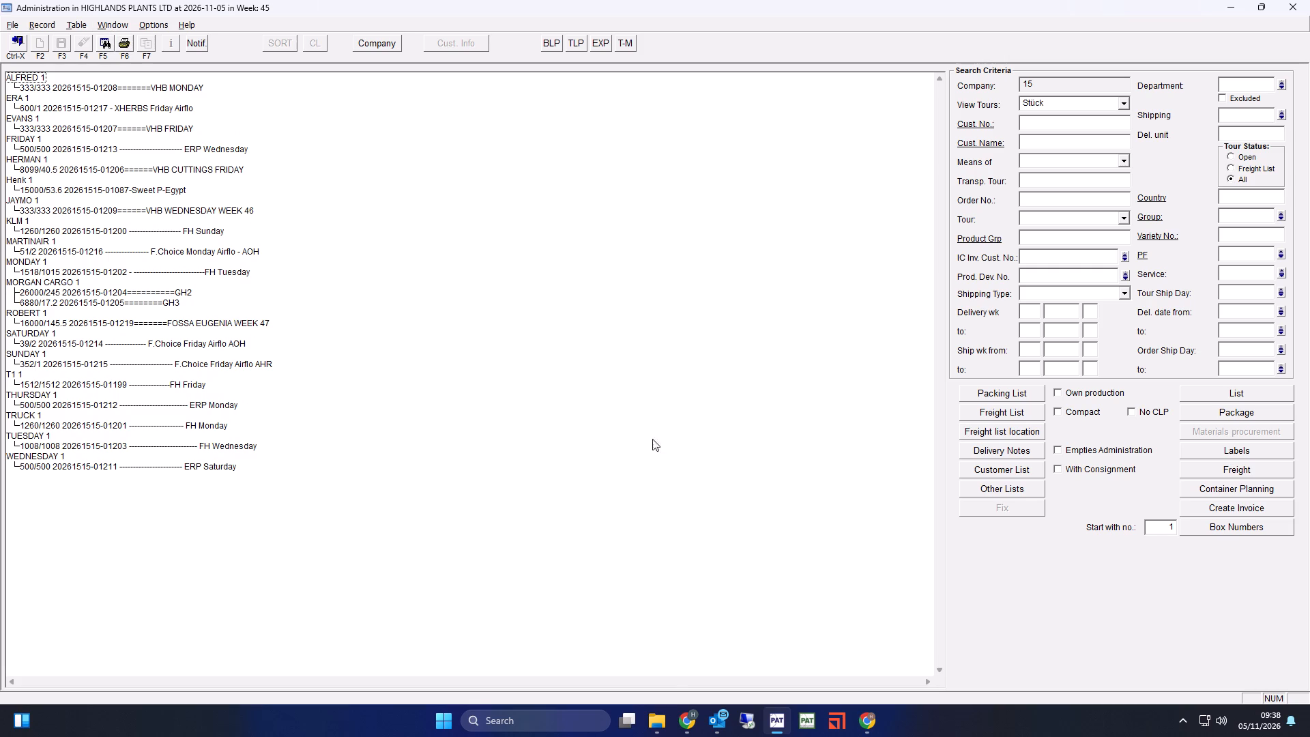
# Switch to File Explorer, to the Excel folder holding the weekly workbooks.
pyautogui.click(660, 723)
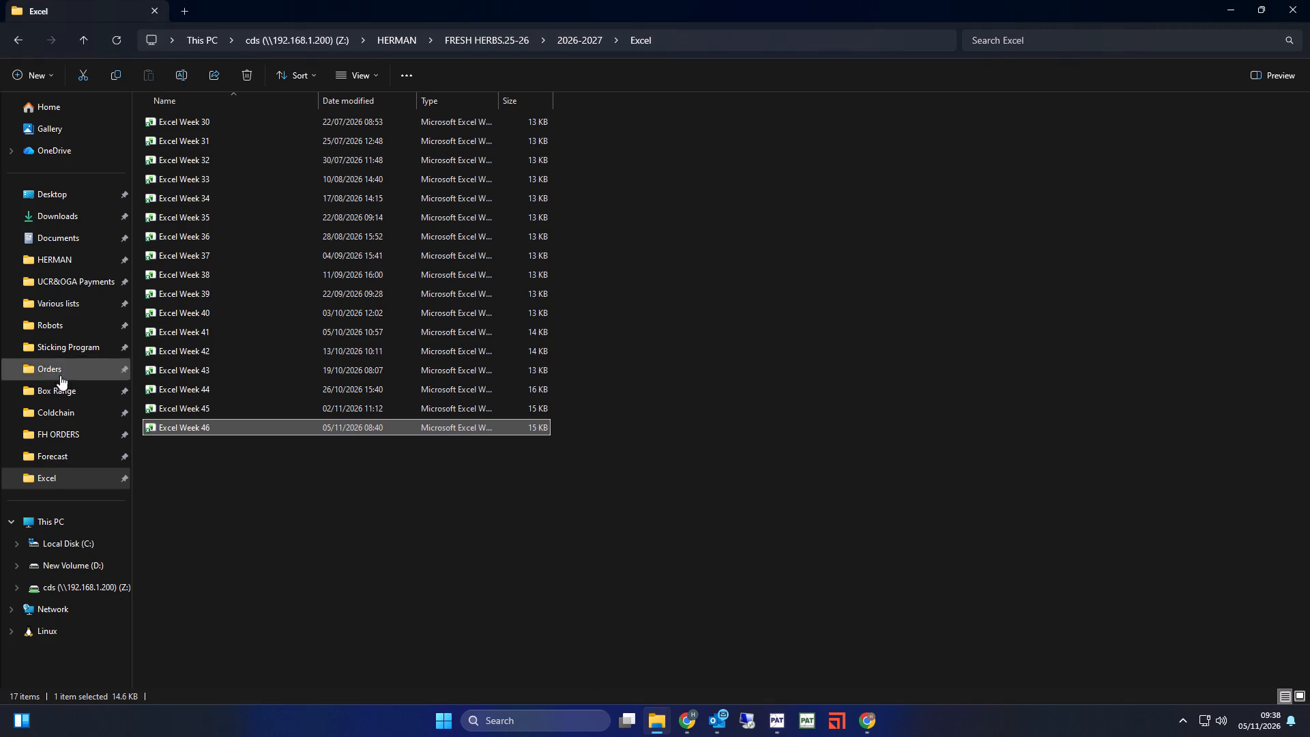
# Open the Fresh Herbs Orders Week 46-2026 workbook from the Fresh herbs Orders folder in 2026-2027.
pyautogui.click(587, 38)
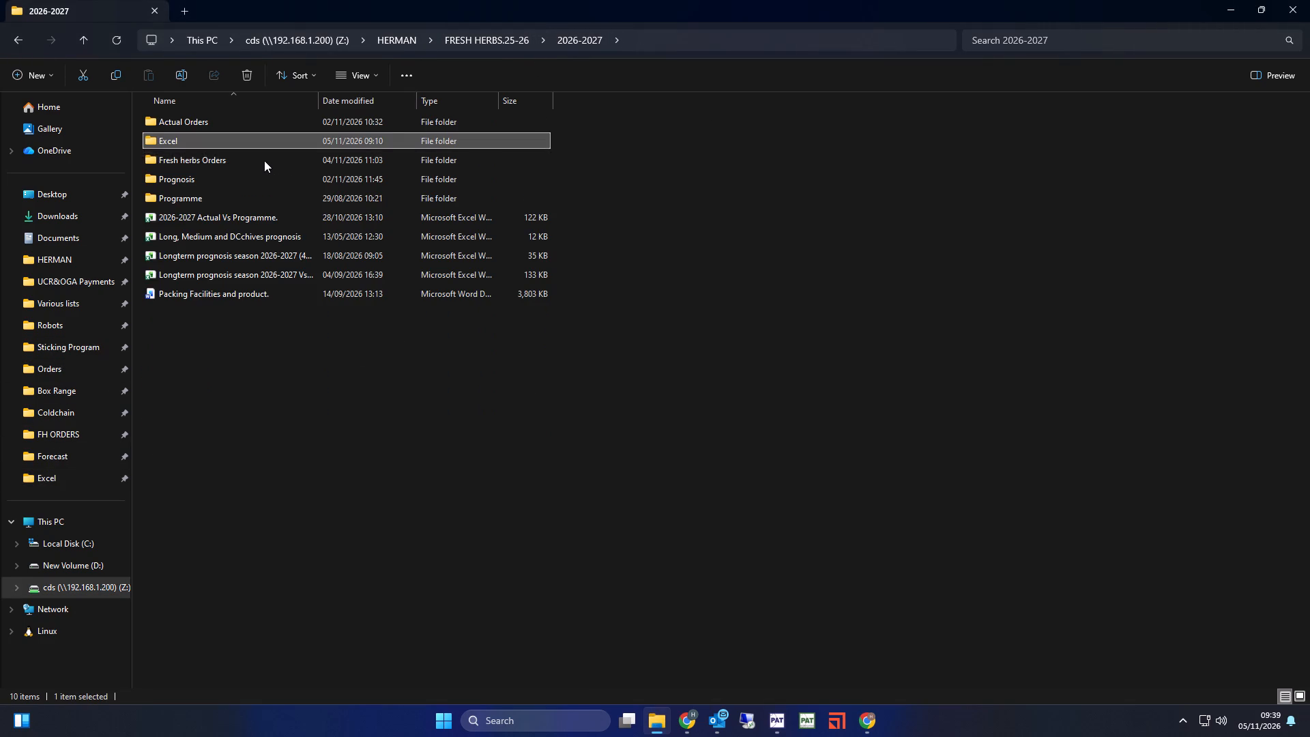
pyautogui.doubleClick(264, 160)
pyautogui.doubleClick(250, 426)
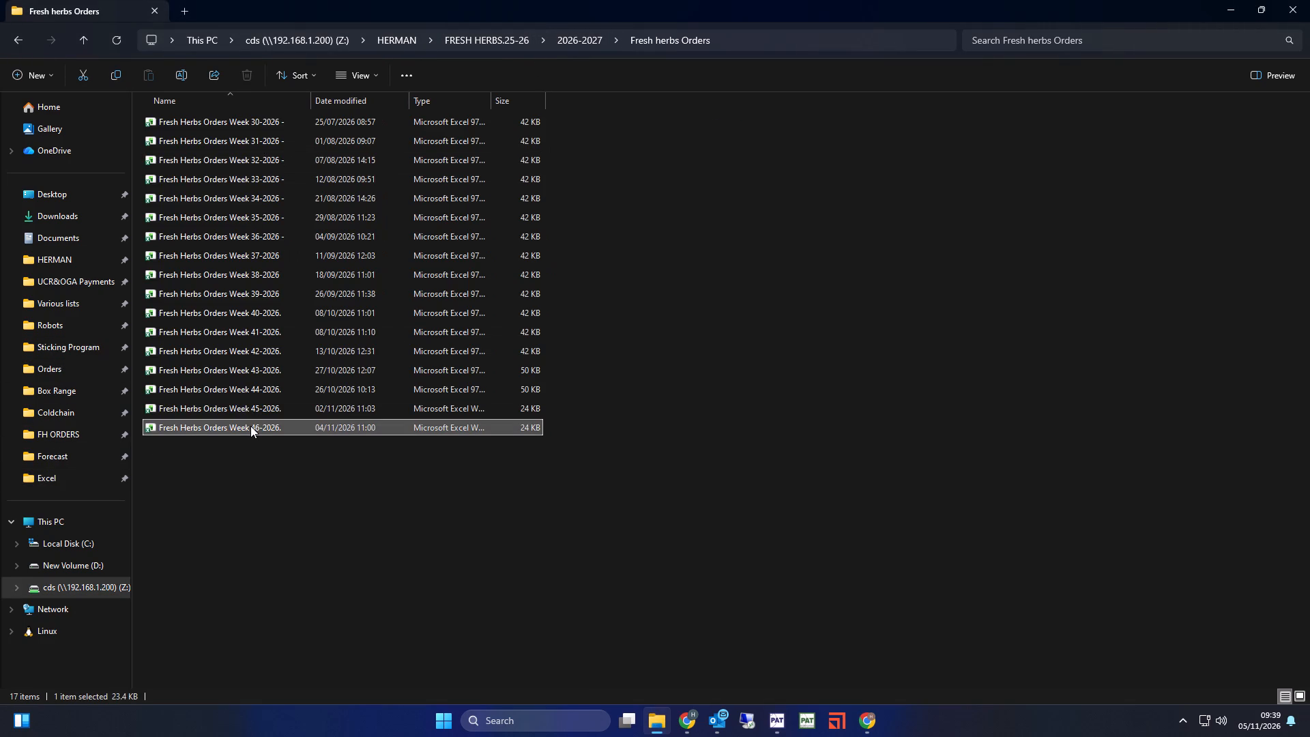
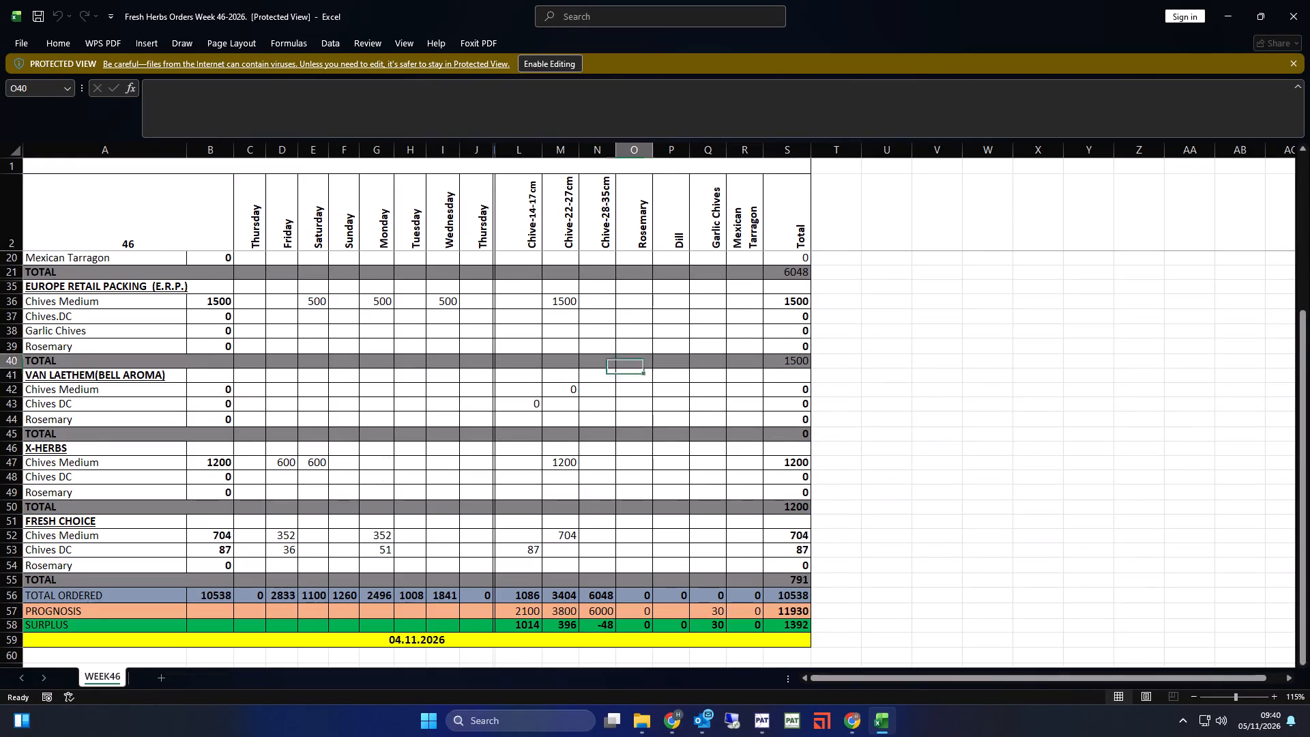
# Enable editing of the protected Fresh Herbs Orders Week 46-2026 workbook.
pyautogui.click(641, 320)
pyautogui.click(585, 321)
pyautogui.scroll(17, 585, 321)
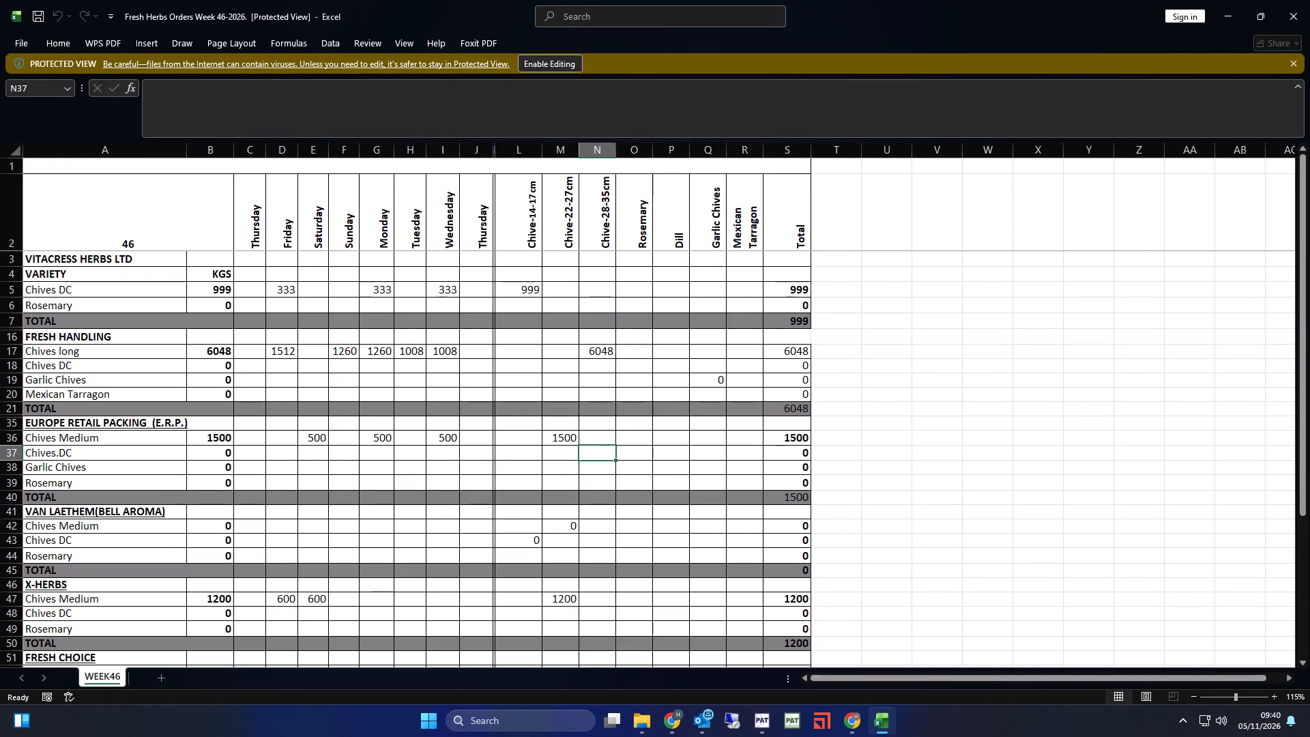
pyautogui.click(561, 57)
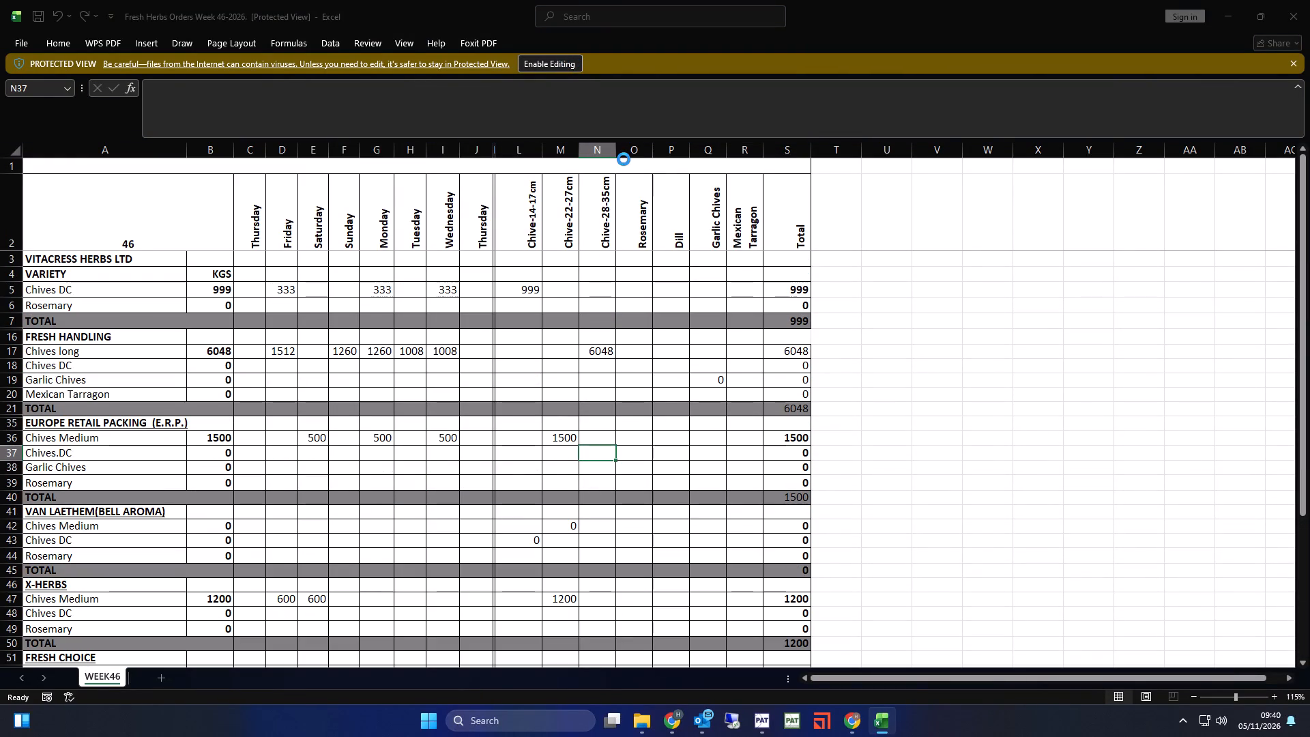
# Switch to the Highlands Plants Ltd Administration window with the tour list.
pyautogui.click(765, 718)
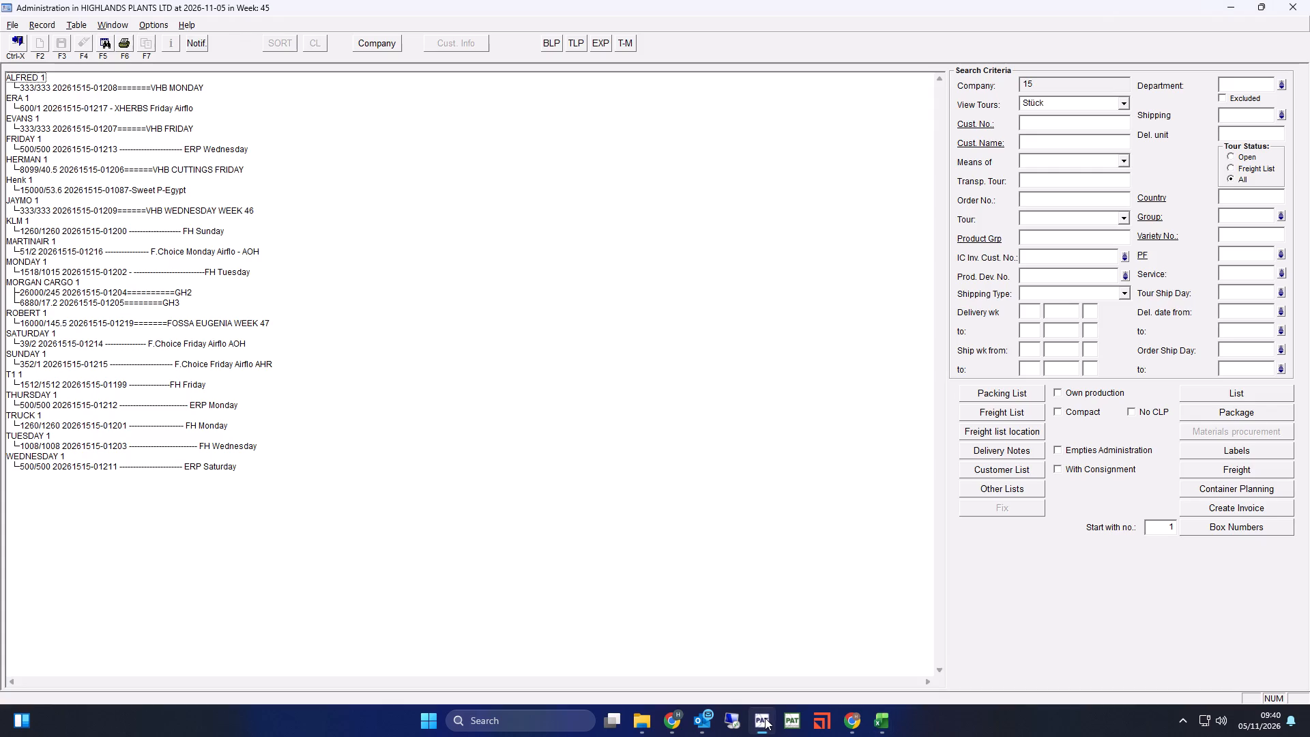
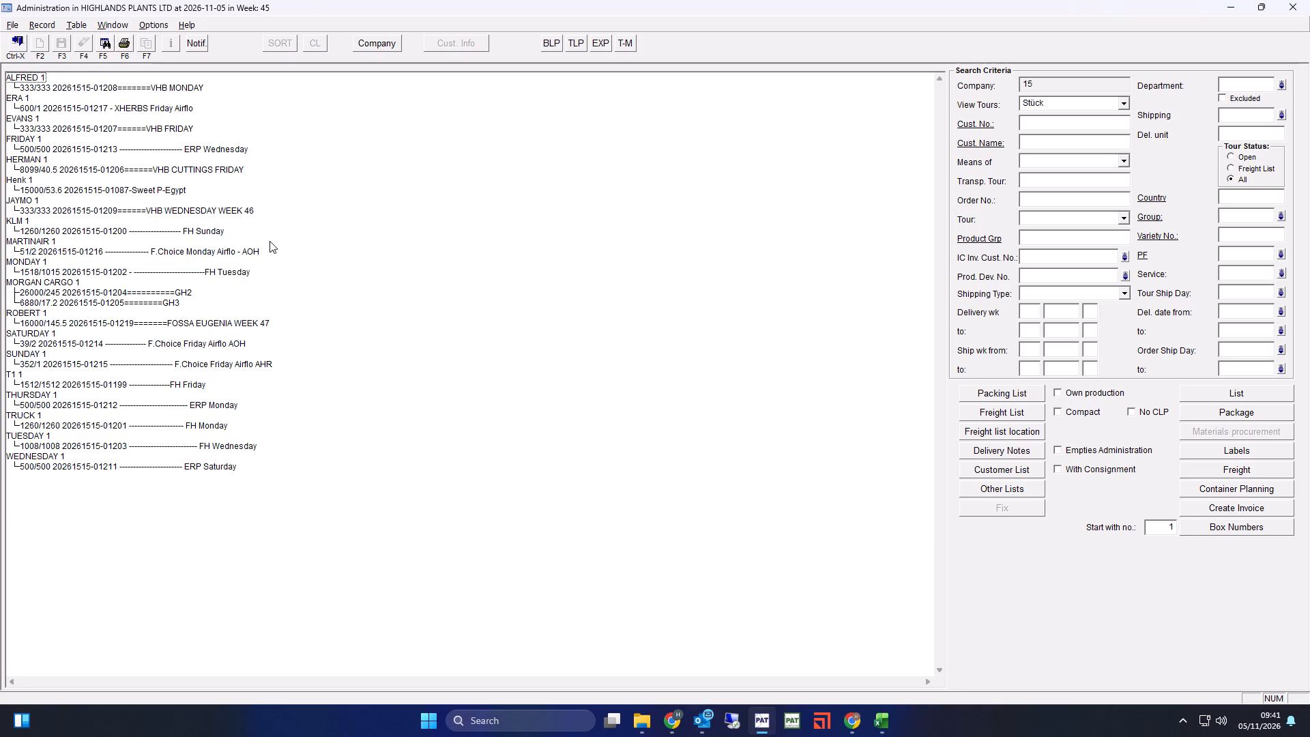
# Close the Administration window with the tour list and return to the PAT main menu.
pyautogui.click(21, 45)
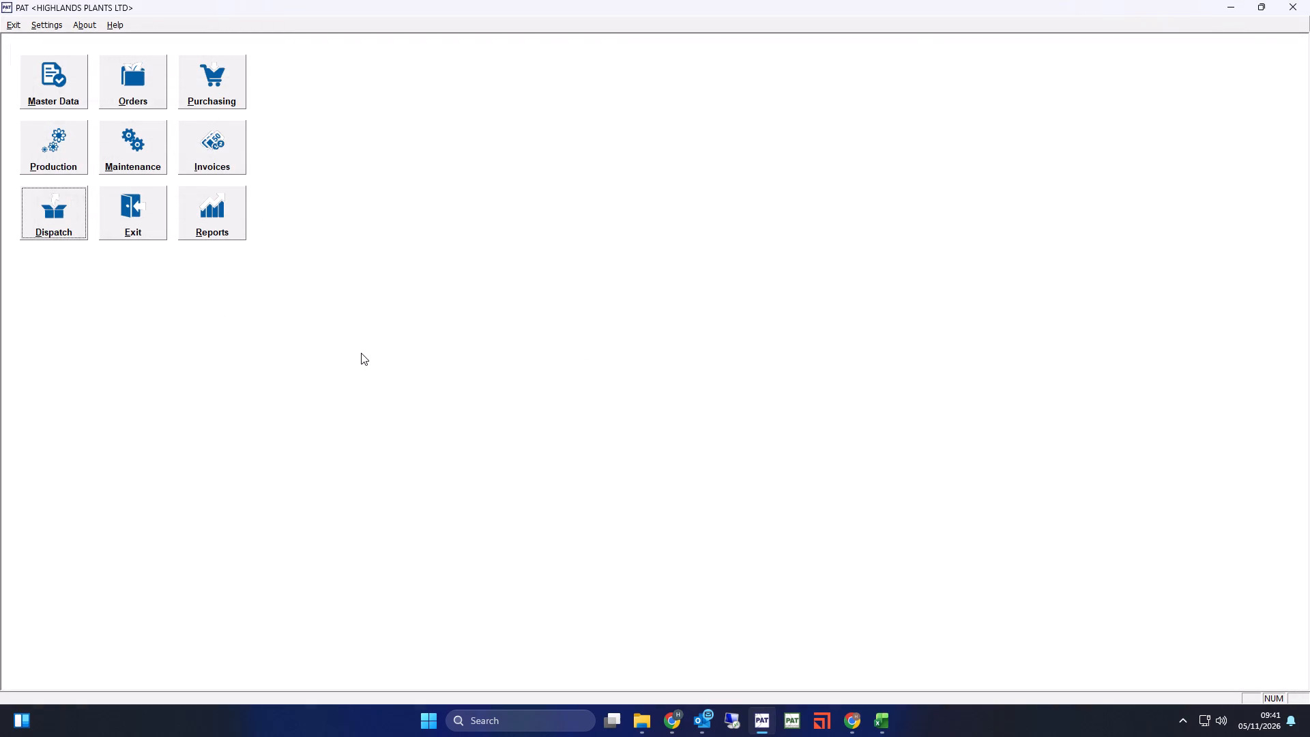
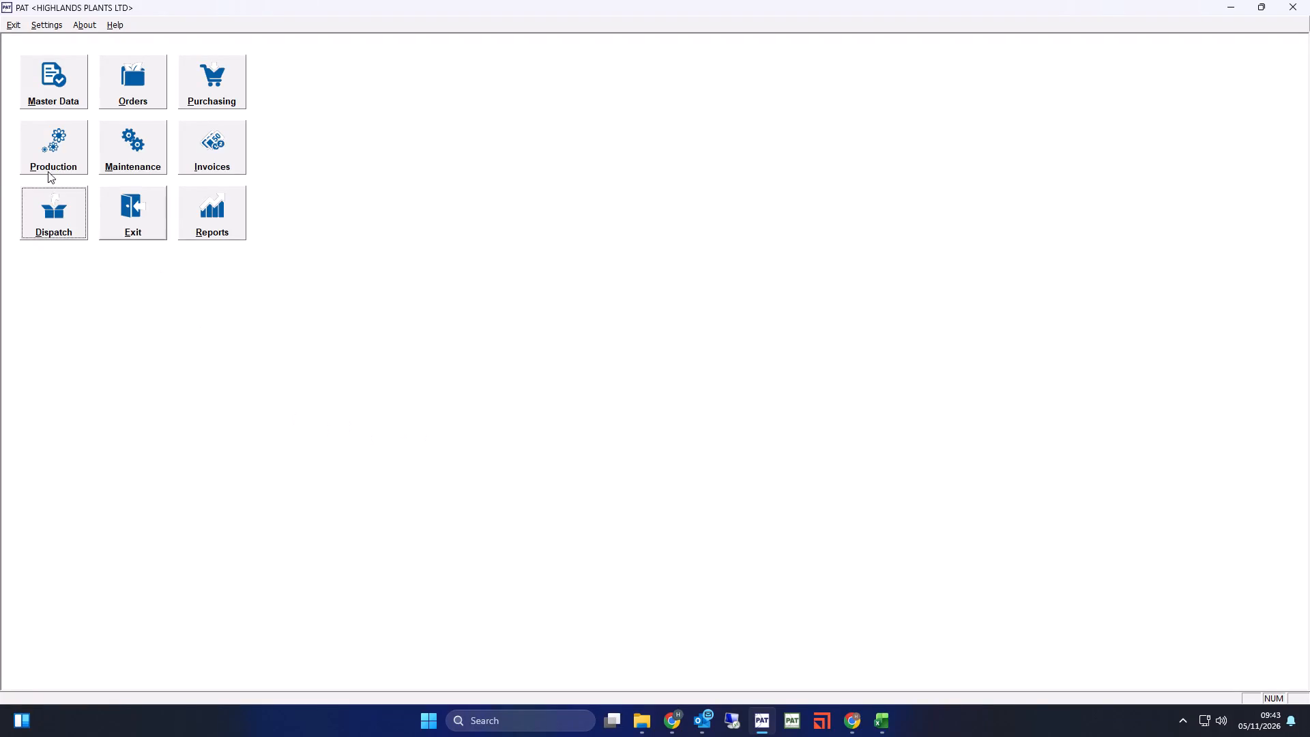
# Open the Variety List under the varieties and plants master data and dismiss the empty variety search.
pyautogui.click(38, 151)
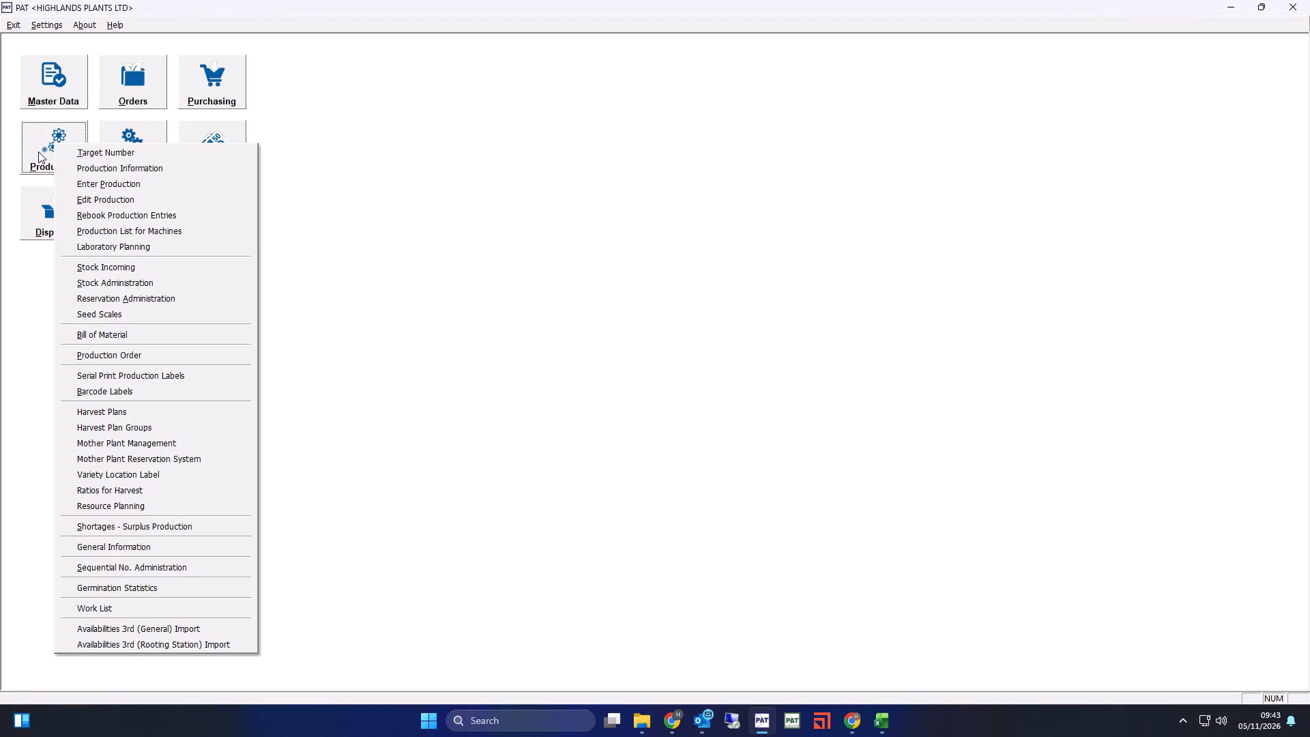
pyautogui.click(33, 101)
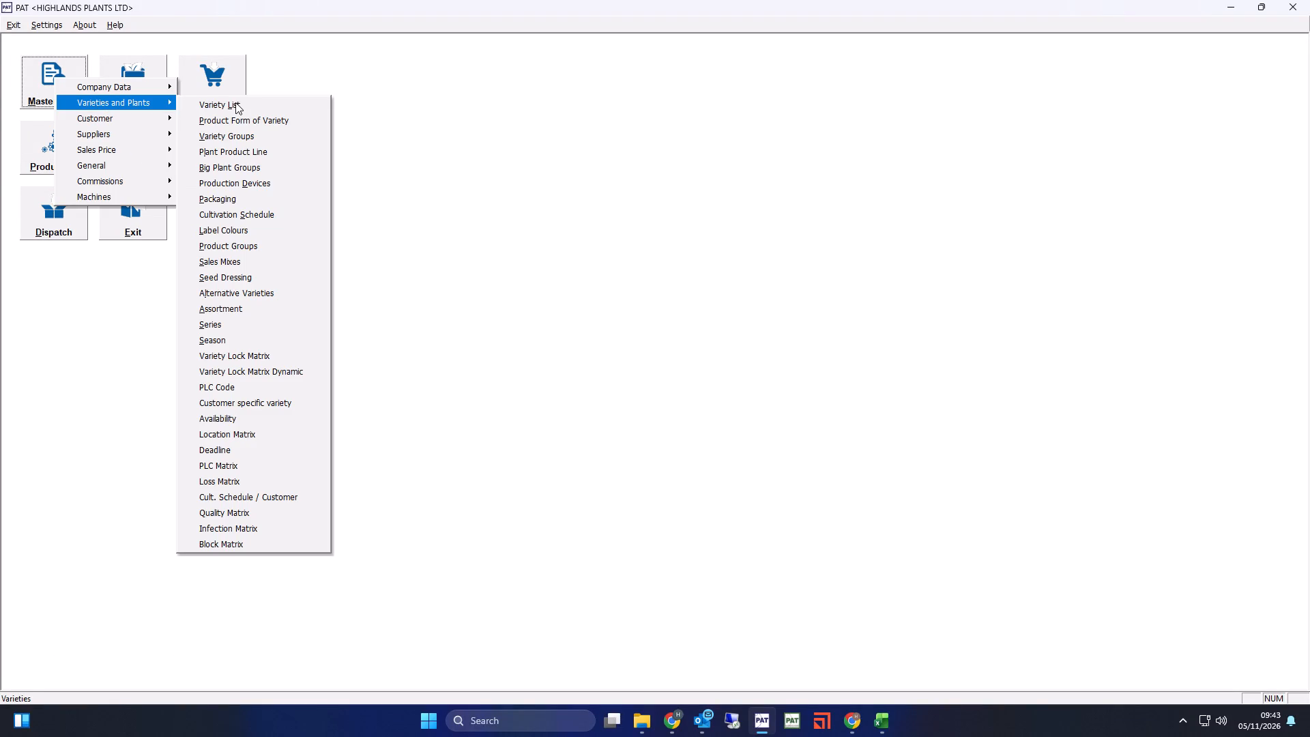
pyautogui.click(235, 102)
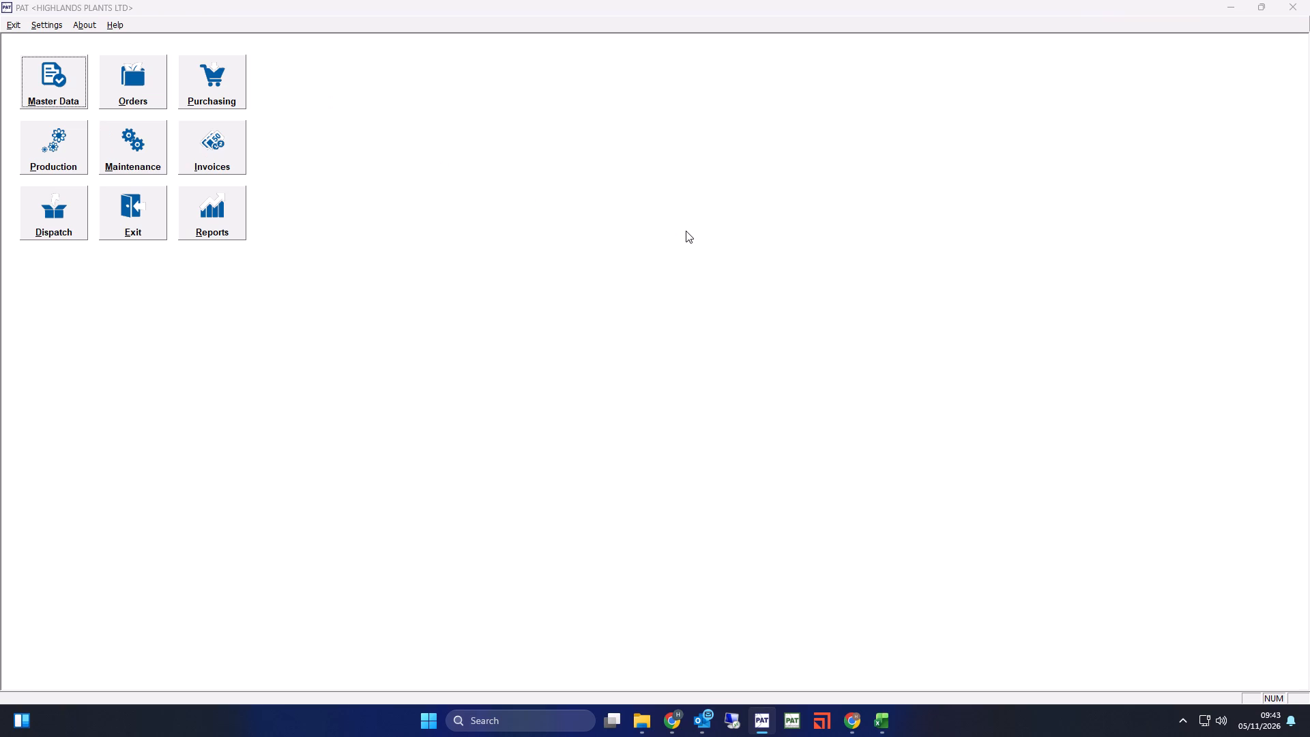
pyautogui.click(524, 125)
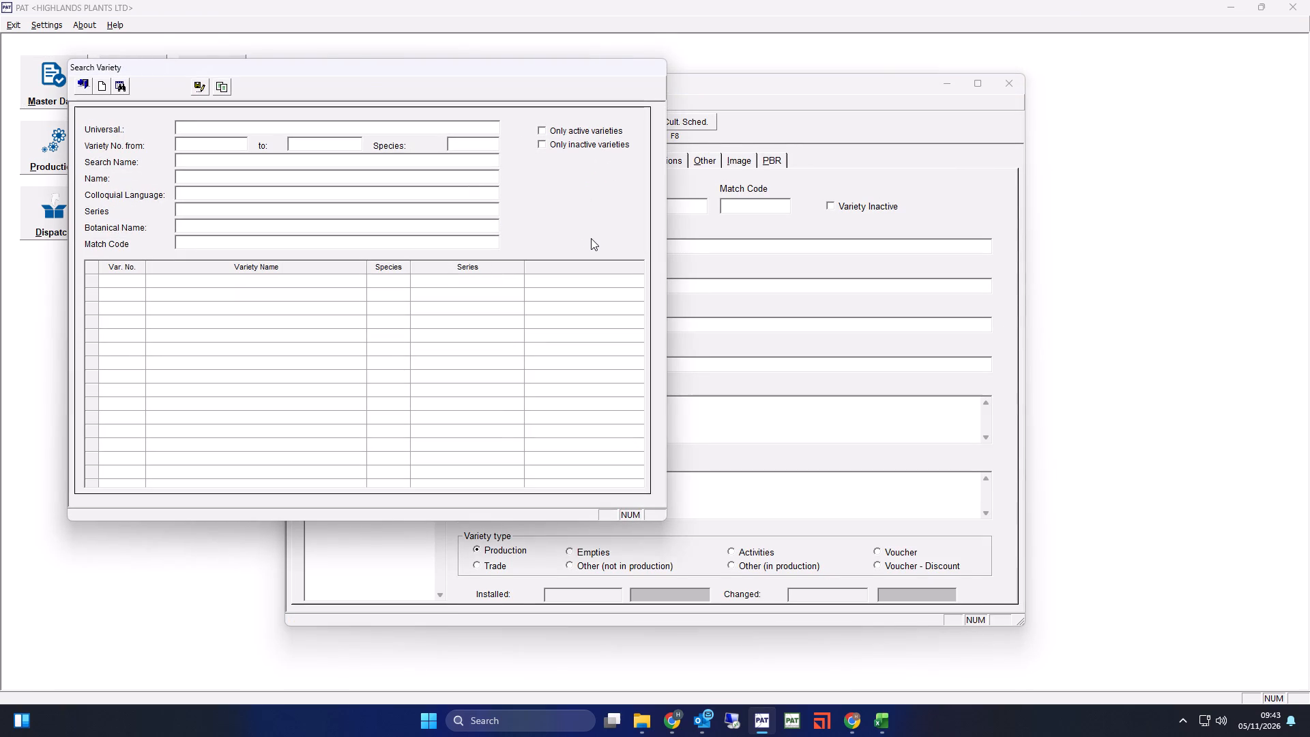
pyautogui.click(83, 85)
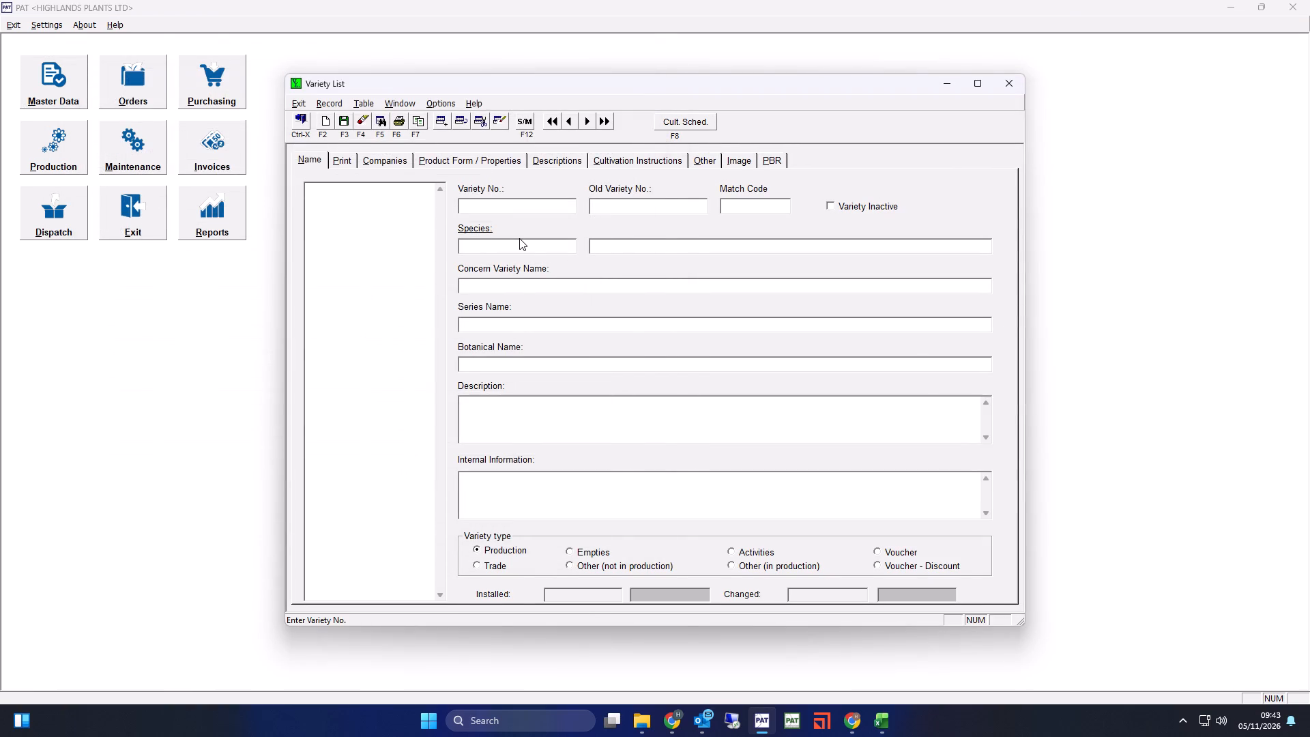
# Search the Variety List for species SED, look over the matches and close the search.
pyautogui.click(510, 246)
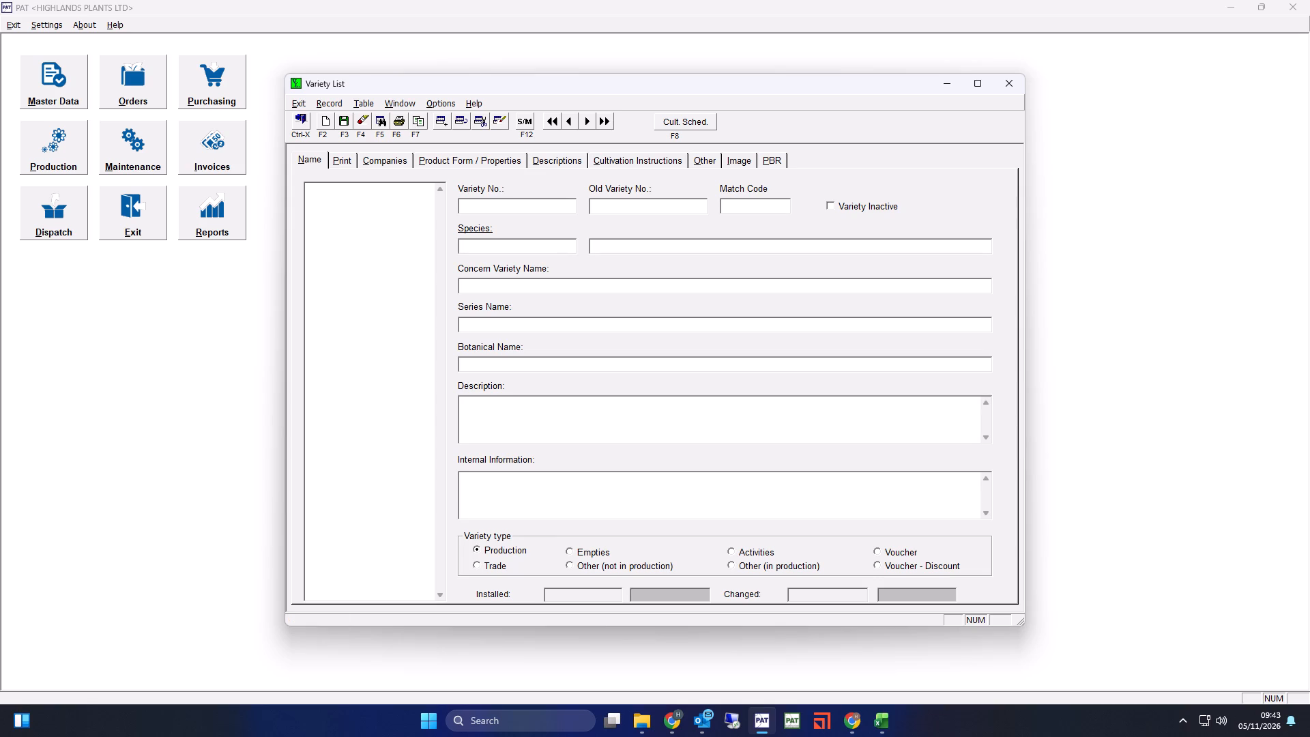
pyautogui.write('sed')
pyautogui.click(382, 121)
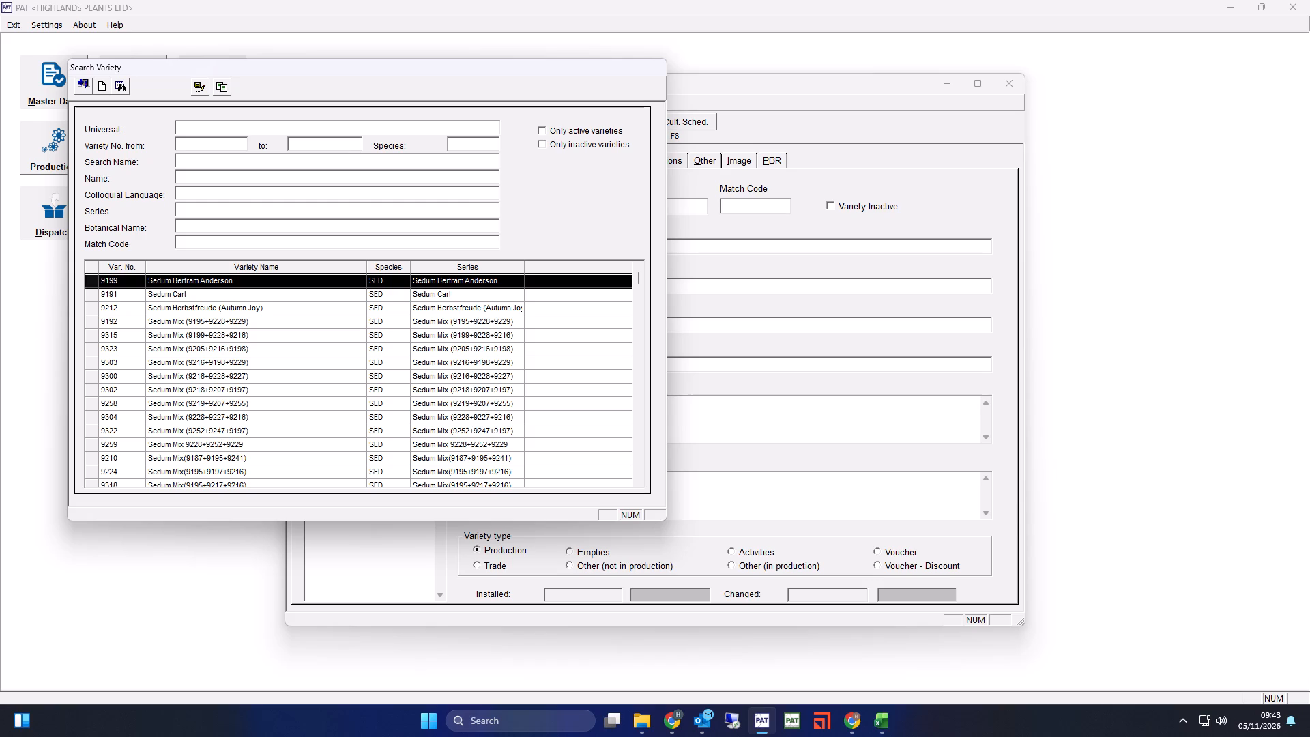
pyautogui.click(81, 83)
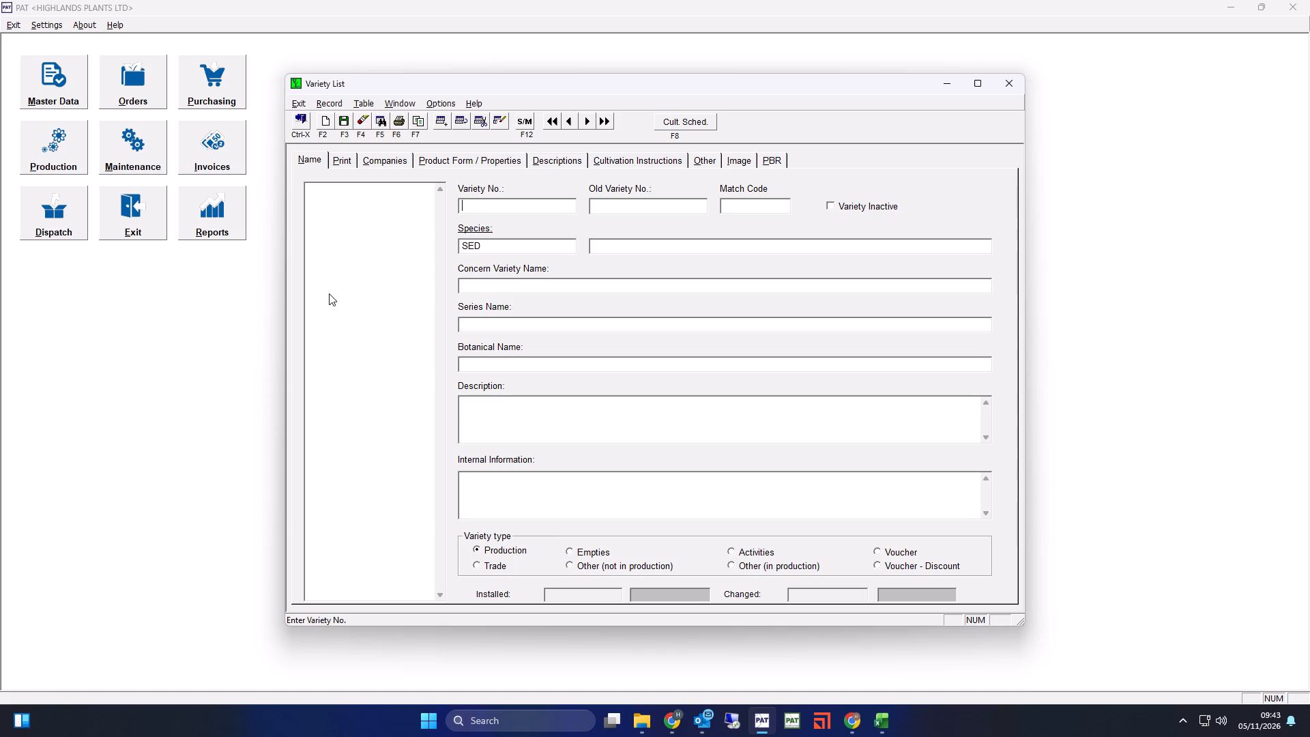
# Clear the species filter and run the variety search without any criteria to list all varieties.
pyautogui.click(489, 244)
pyautogui.press('BackSpace')
pyautogui.press('BackSpace')
pyautogui.press('BackSpace')
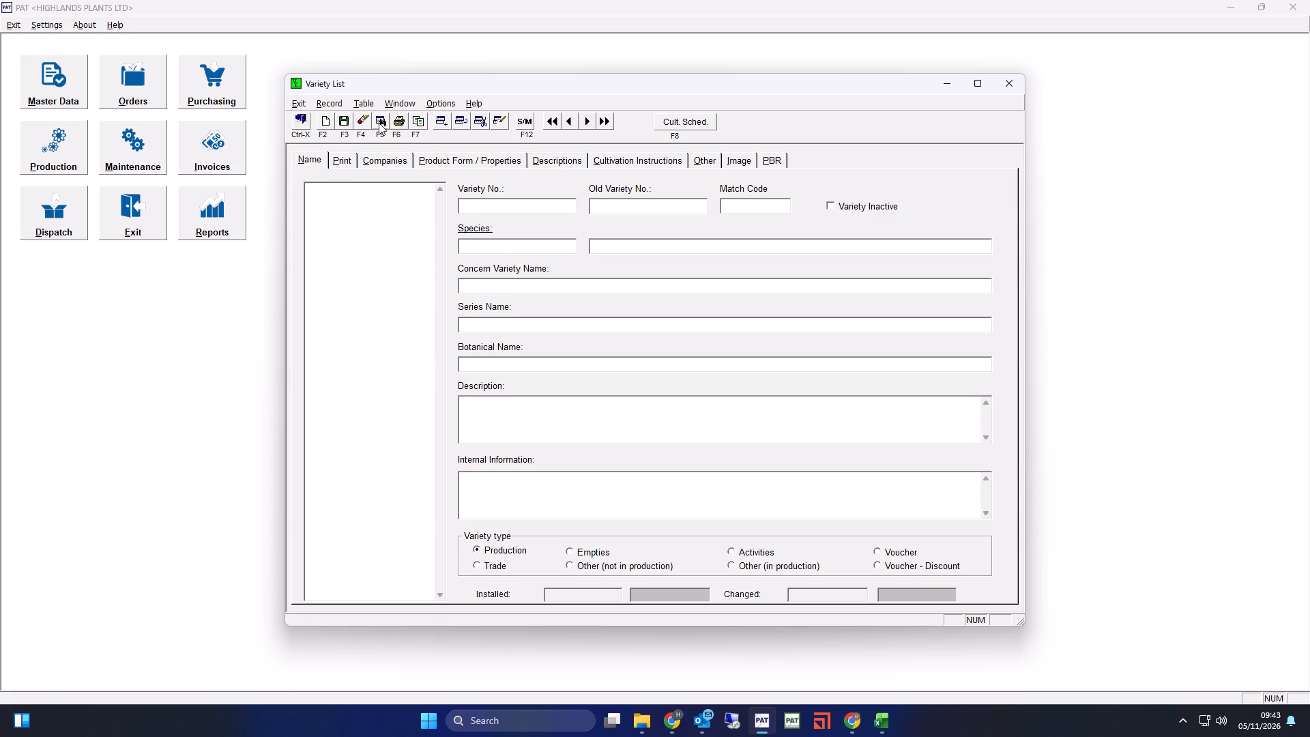
pyautogui.click(381, 124)
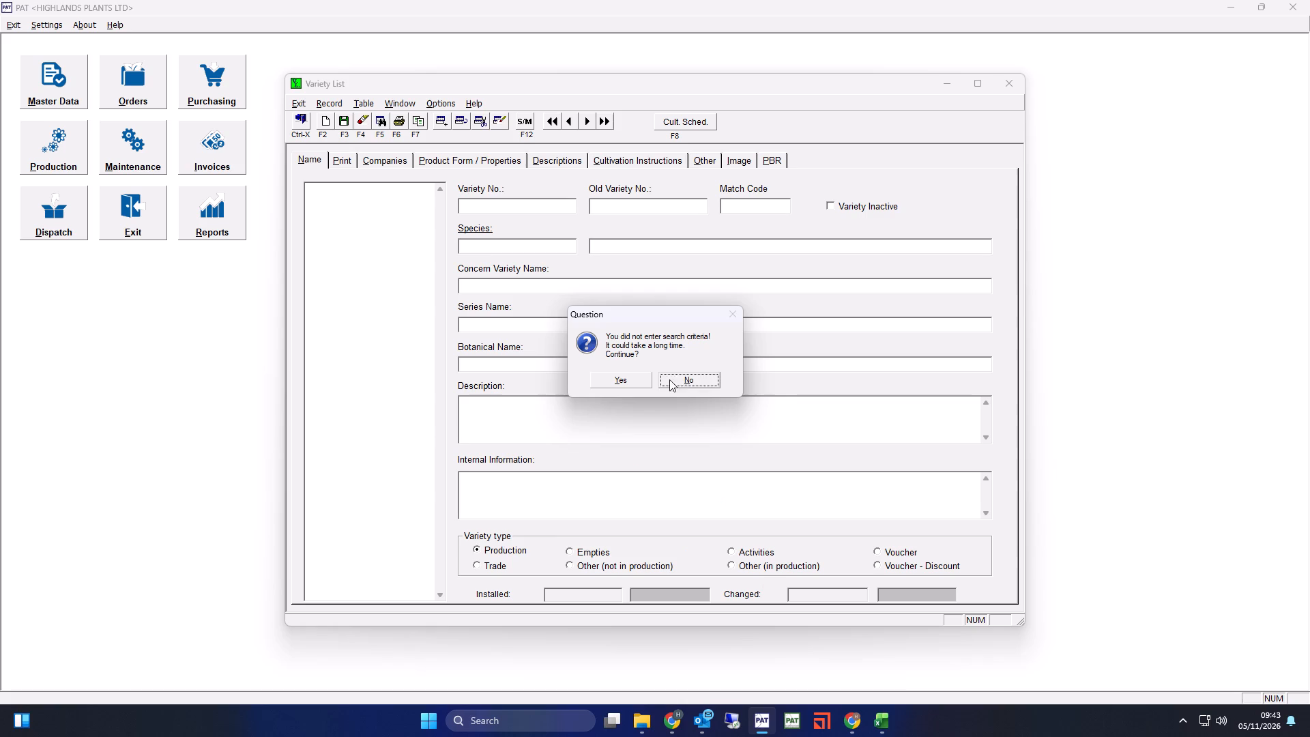
pyautogui.click(627, 379)
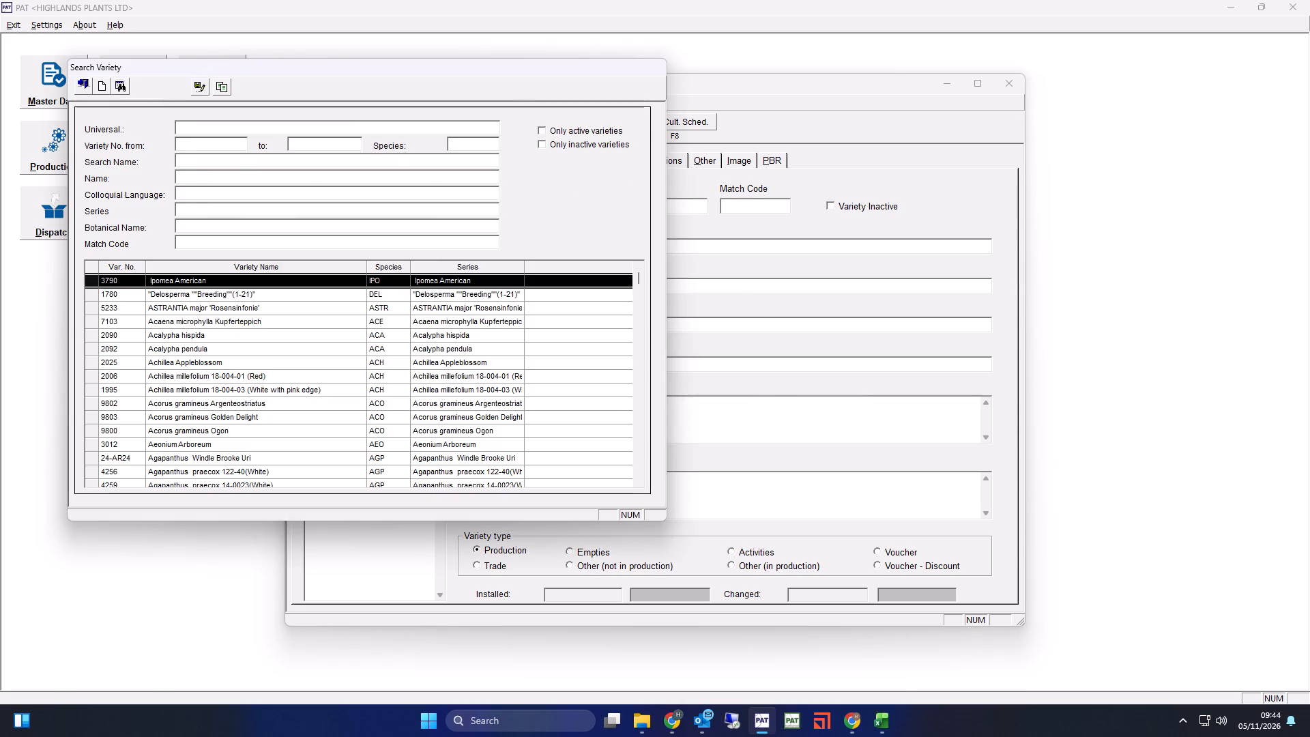
# Copy the complete variety search list to the clipboard.
pyautogui.scroll(-5, 261, 332)
pyautogui.scroll(9, 255, 341)
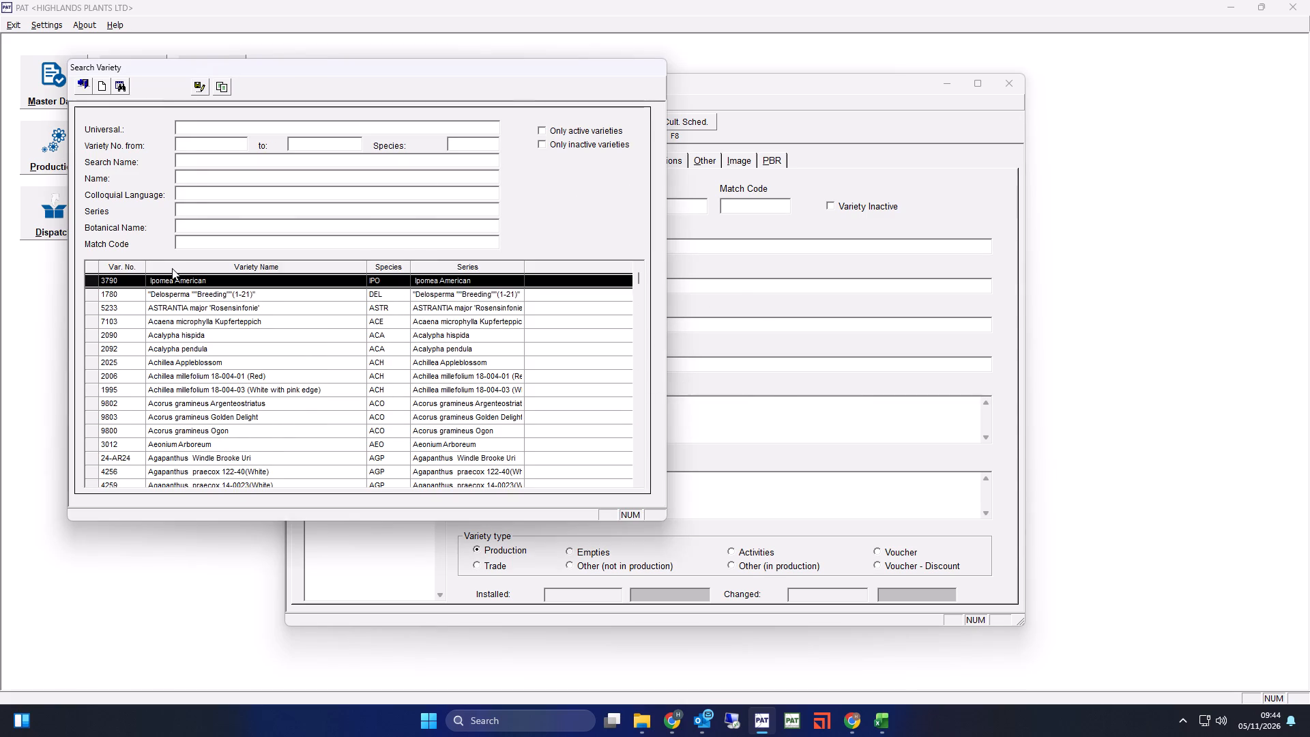
pyautogui.click(175, 266)
pyautogui.click(184, 263)
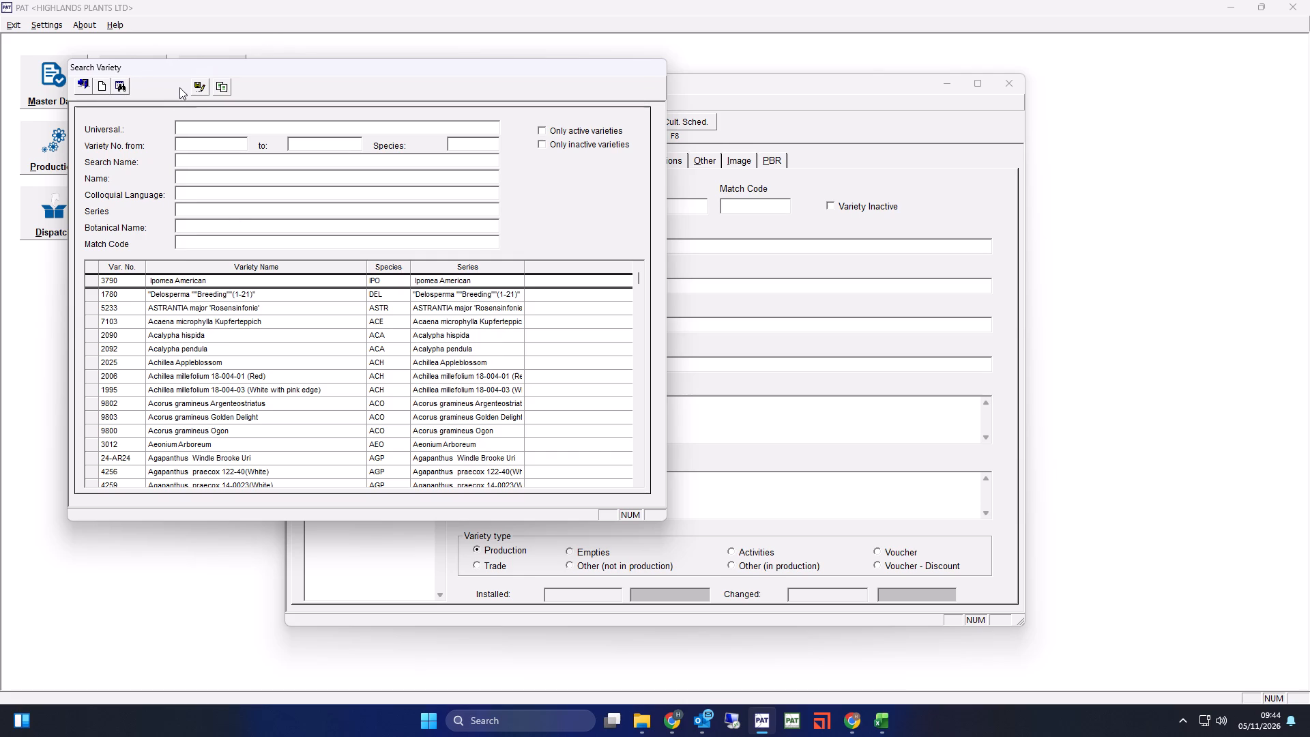
pyautogui.click(224, 86)
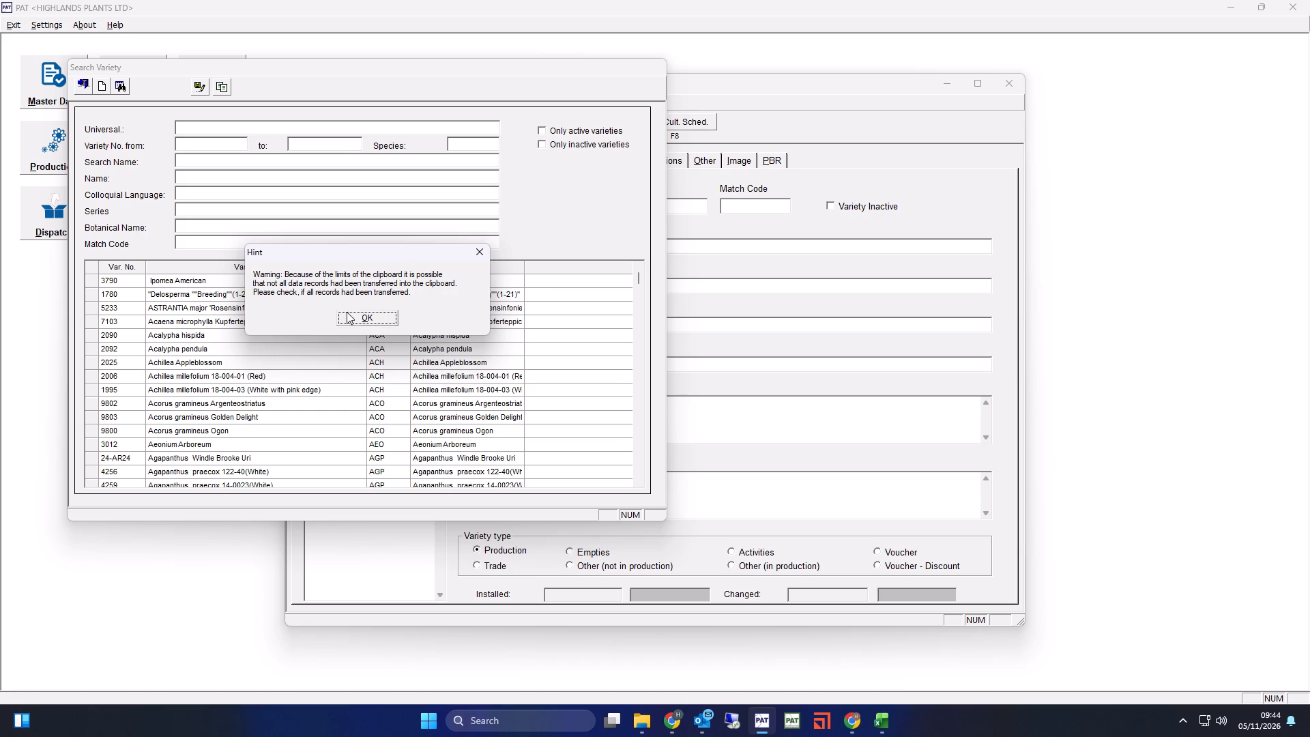
pyautogui.click(350, 310)
# Switch to Excel, create a new blank workbook and paste the copied variety list into Sheet1 starting at A1.
pyautogui.click(881, 723)
pyautogui.click(749, 598)
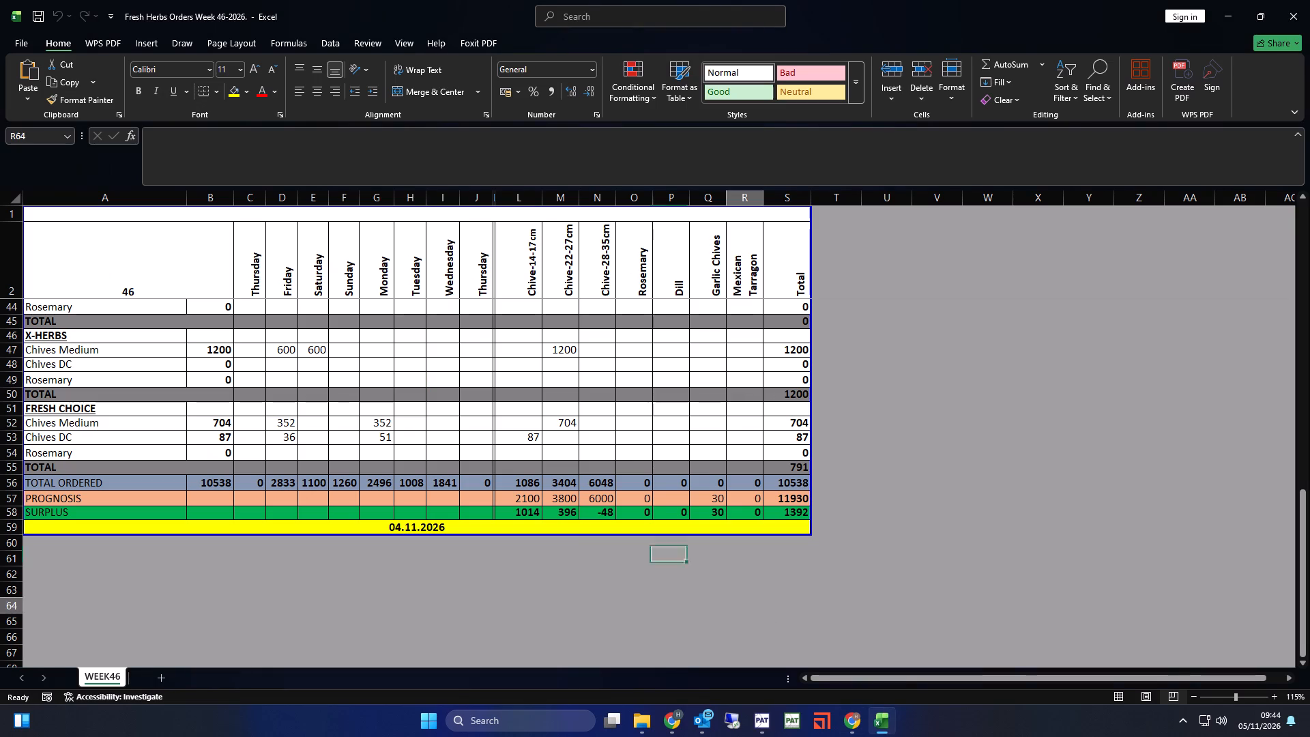
pyautogui.hotkey('ctrl', 'n')
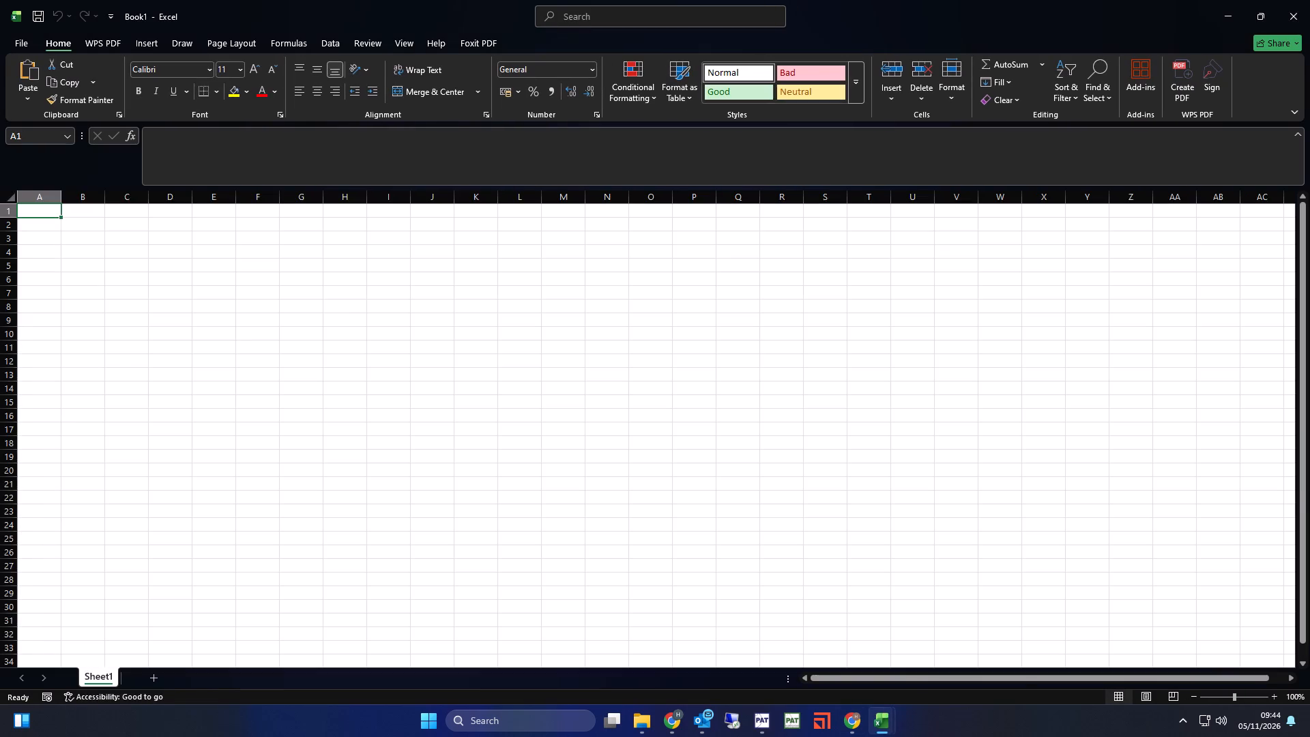
pyautogui.hotkey('alt', 'Tab')
pyautogui.click(1306, 21)
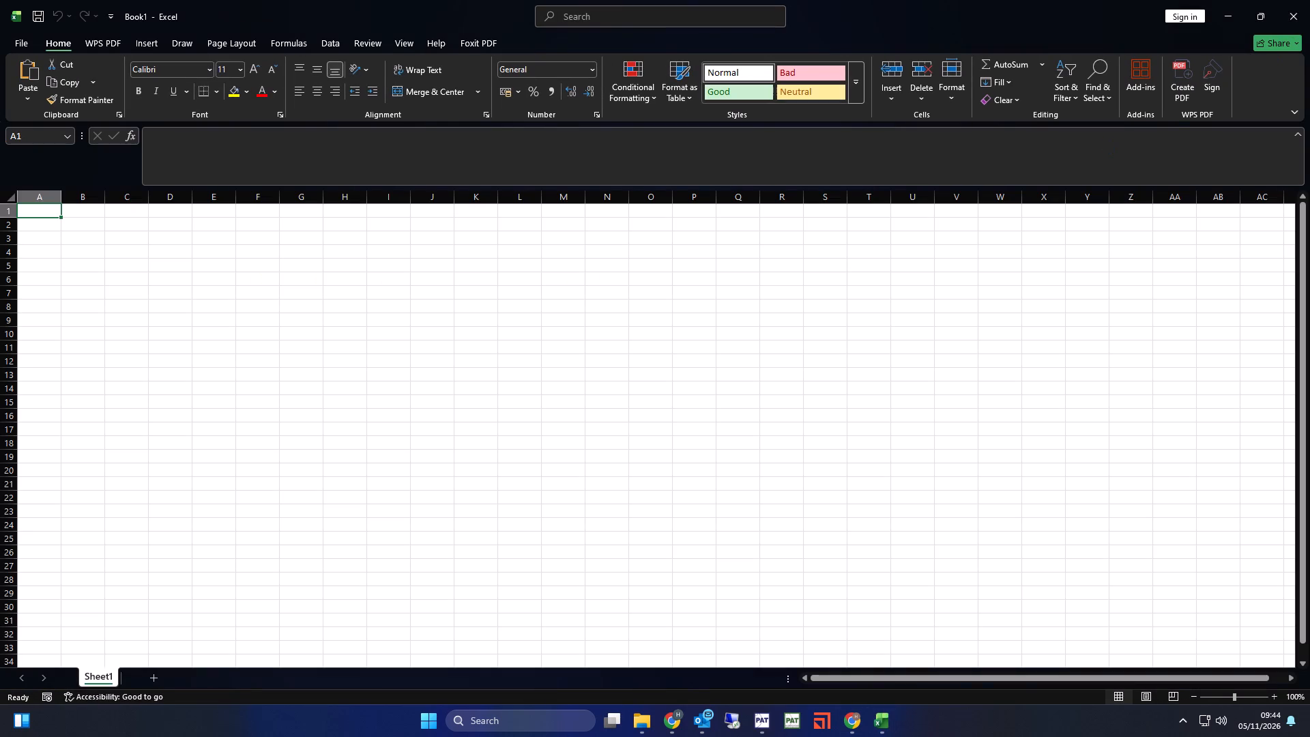
pyautogui.click(14, 199)
pyautogui.hotkey('ctrl', 'v')
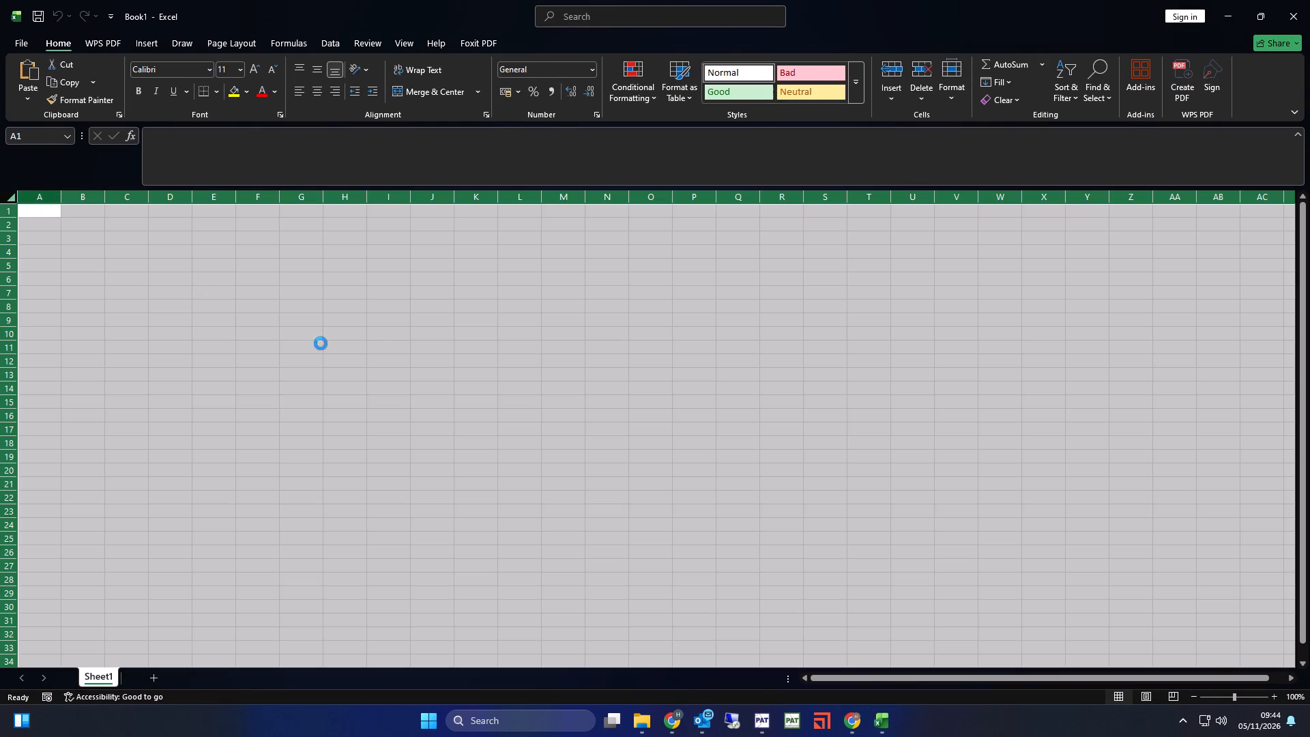
pyautogui.click(690, 394)
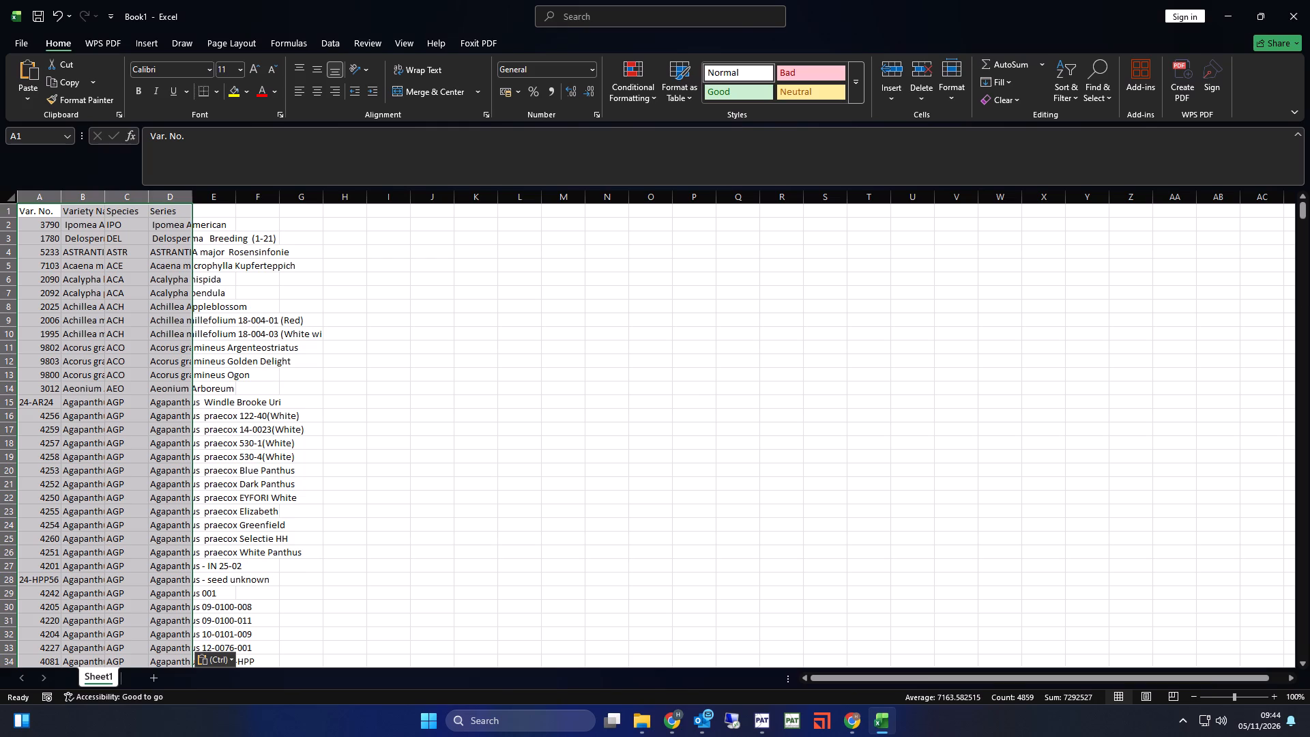
# Auto-fit the widths of columns A to E to the pasted variety data.
pyautogui.moveTo(46, 198); pyautogui.dragTo(192, 197)
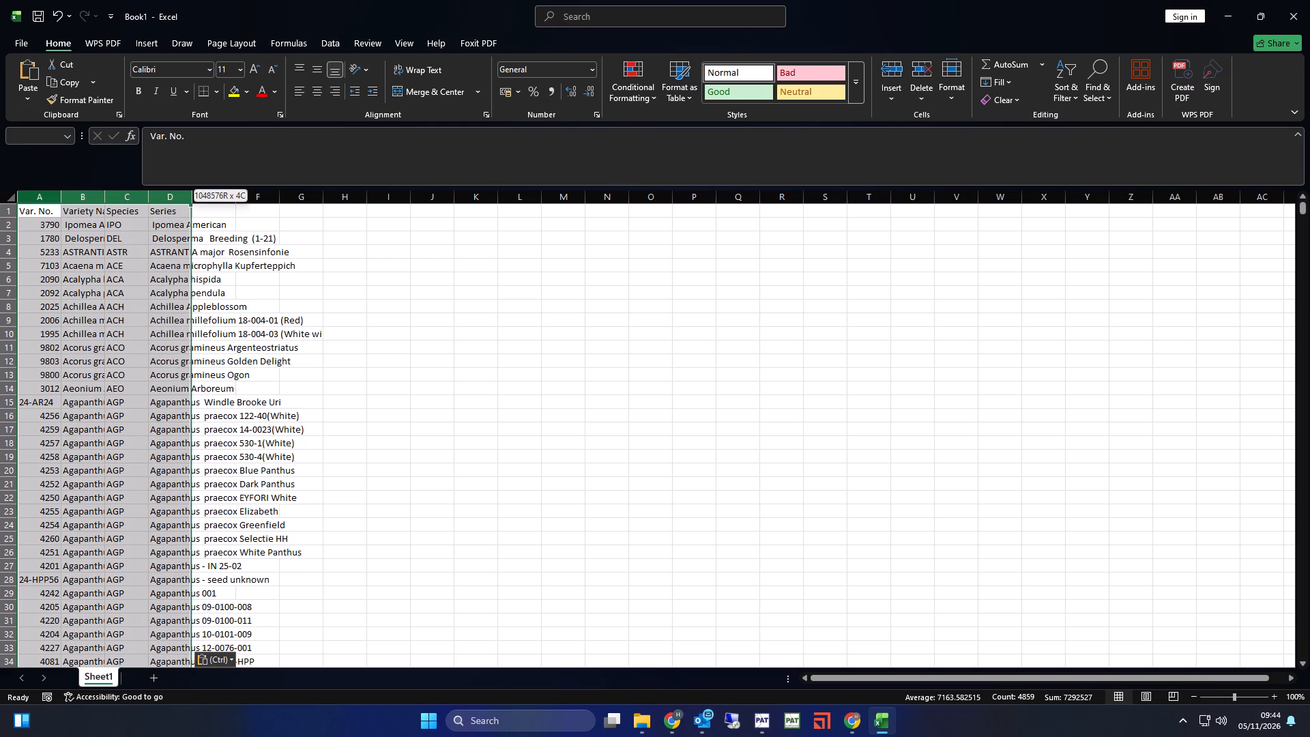
pyautogui.moveTo(192, 197); pyautogui.dragTo(205, 197)
pyautogui.doubleClick(232, 197)
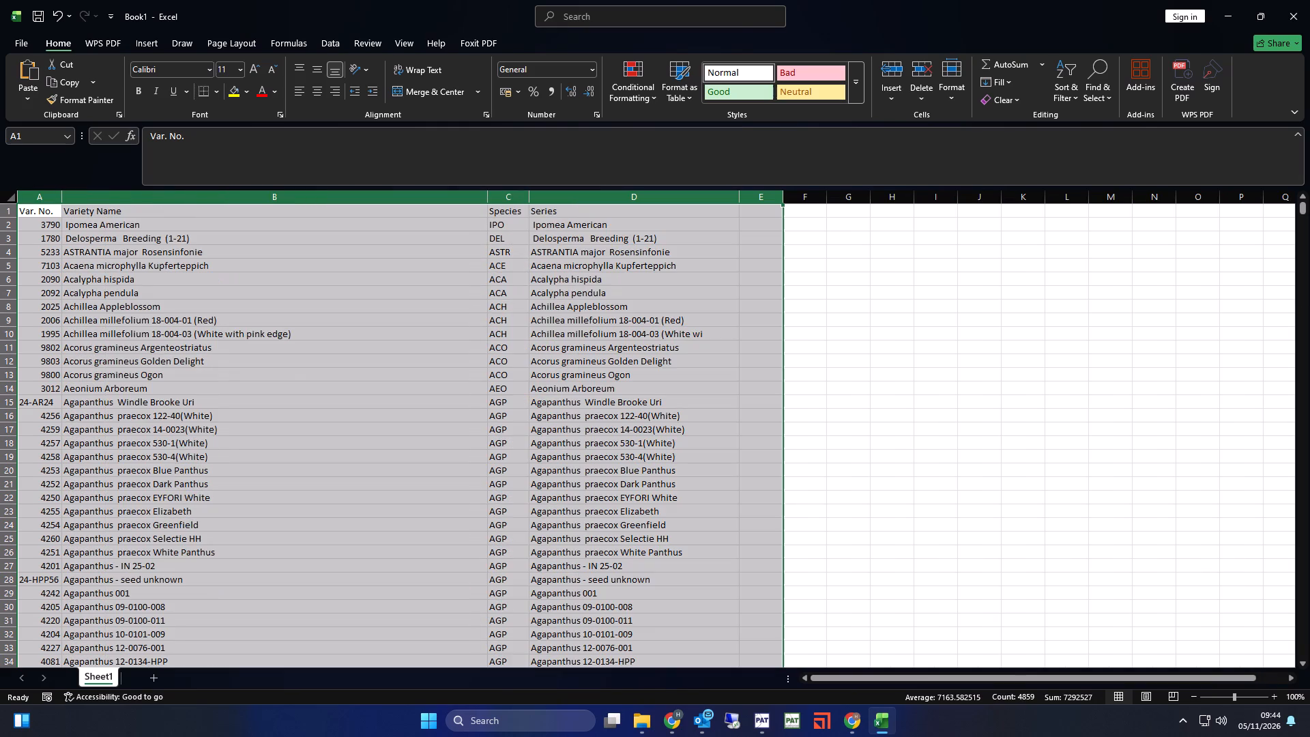
pyautogui.click(734, 365)
# Find all cells containing "mix" in the variety sheet and look over the matches.
pyautogui.click(509, 201)
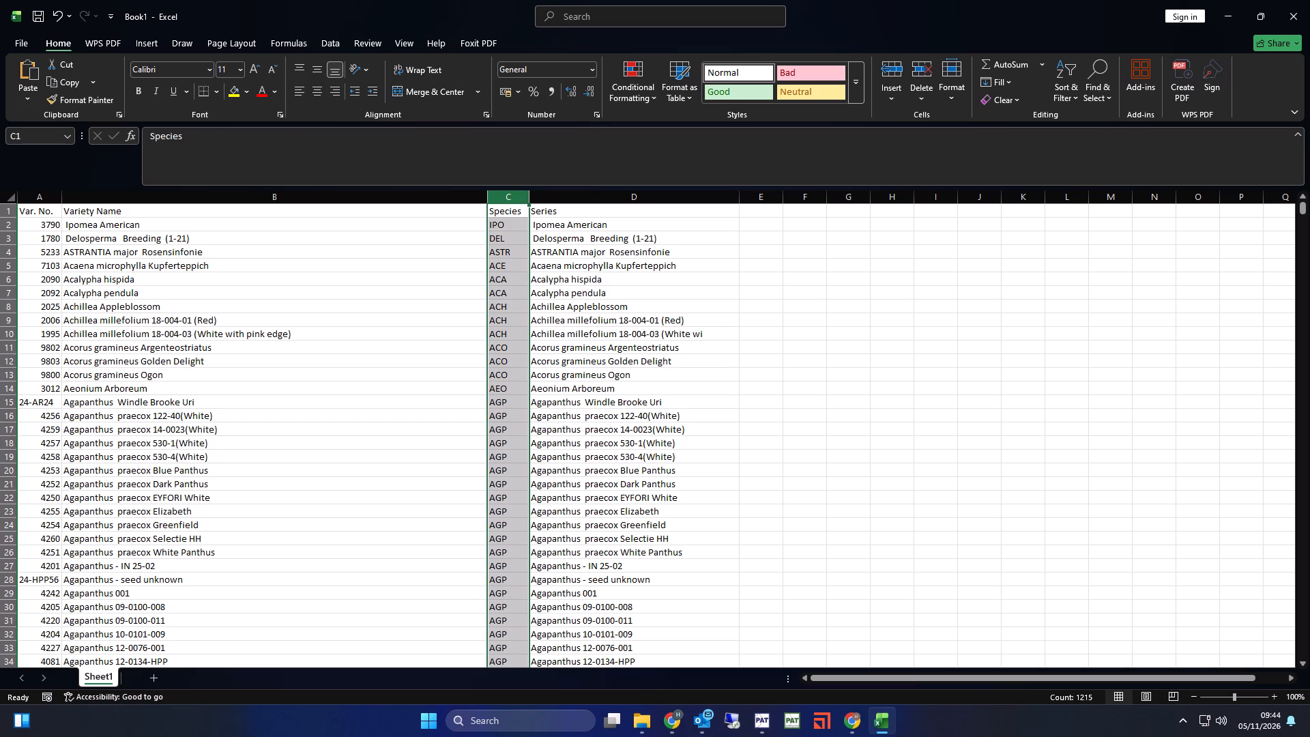
pyautogui.click(620, 463)
pyautogui.hotkey('ctrl', 'f')
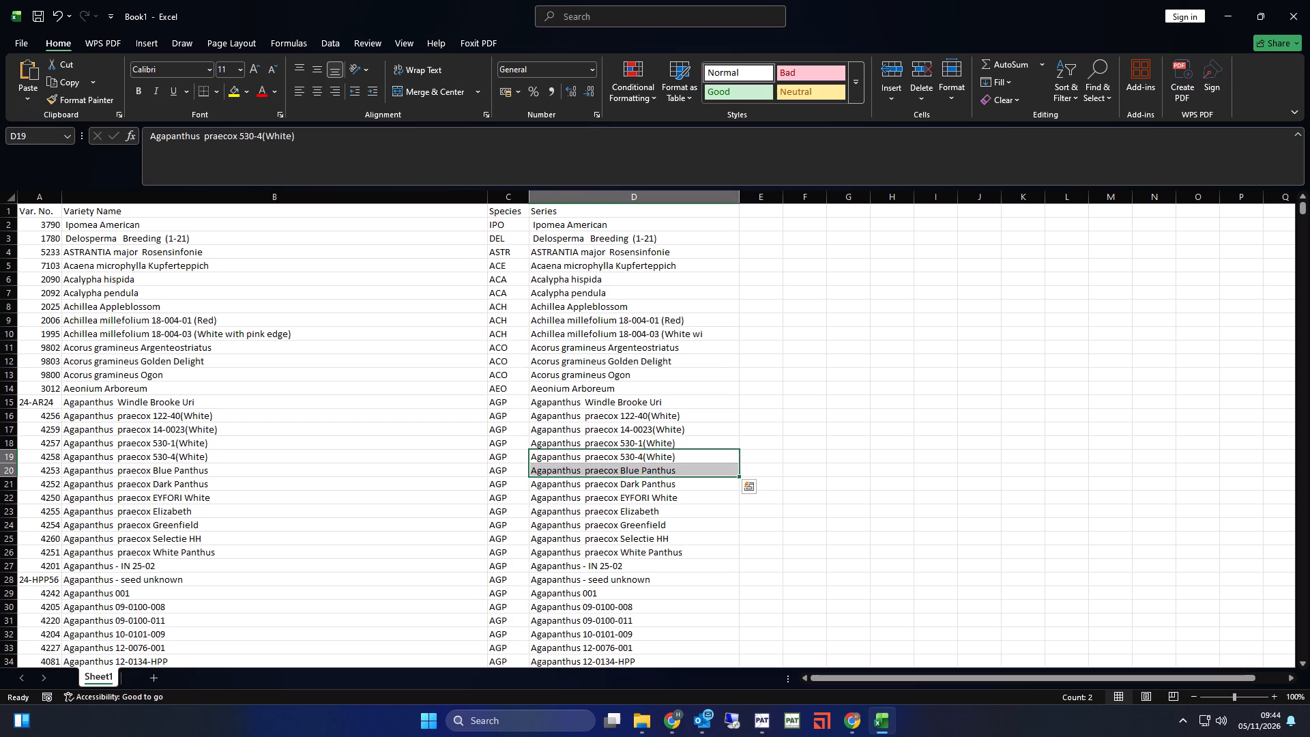
pyautogui.write('mi')
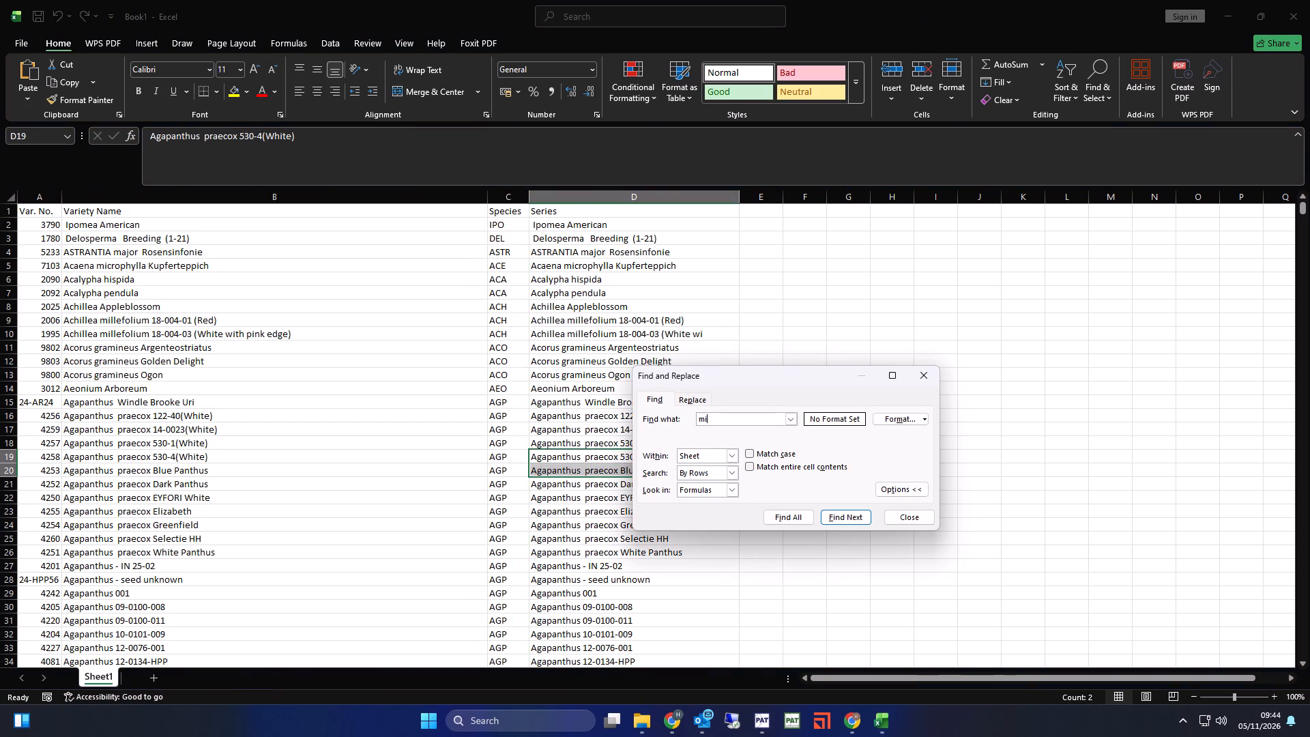
pyautogui.press('x')
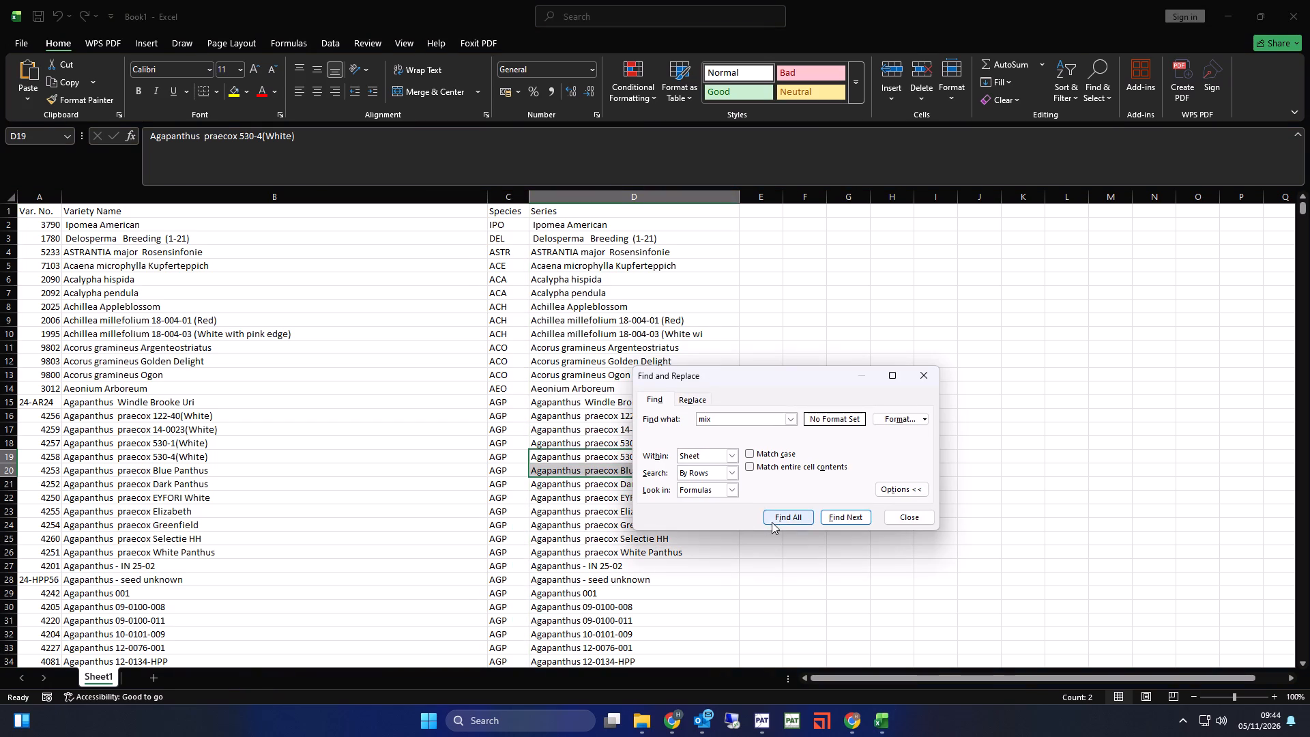
pyautogui.click(779, 516)
pyautogui.click(875, 482)
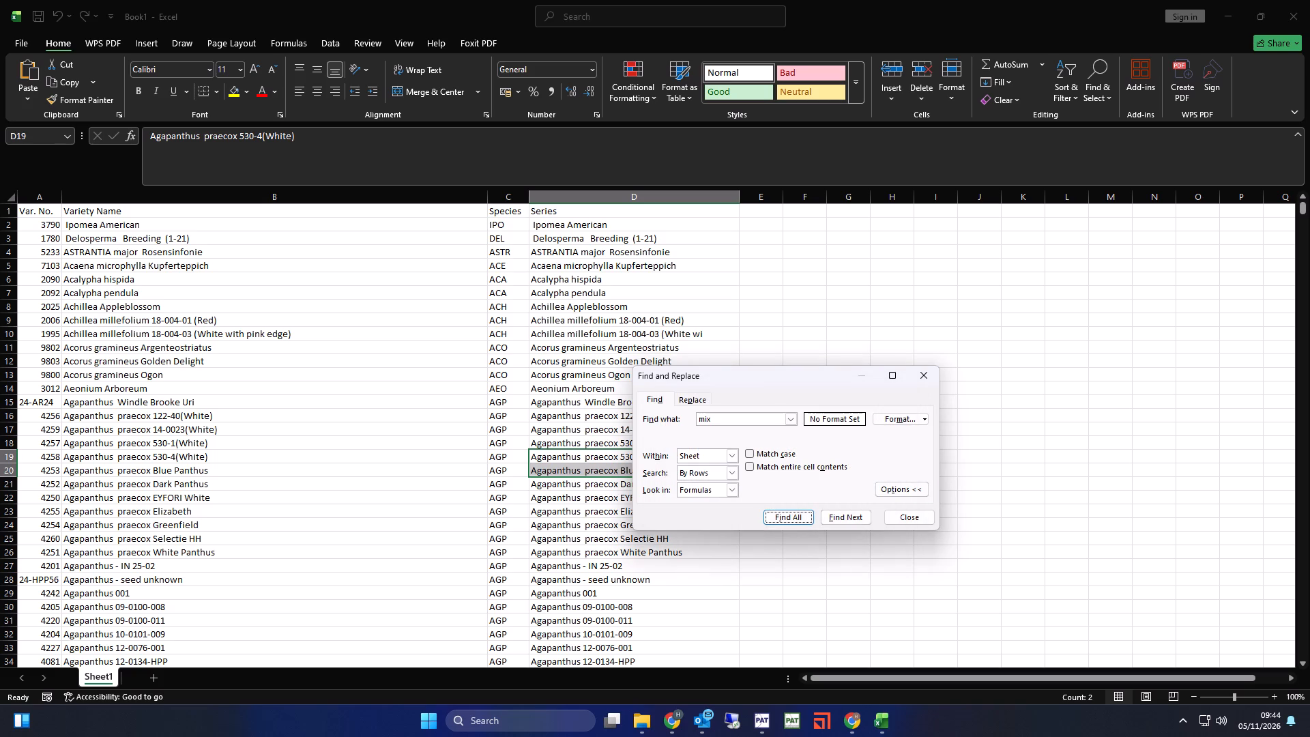
pyautogui.click(544, 495)
pyautogui.click(566, 458)
pyautogui.click(723, 330)
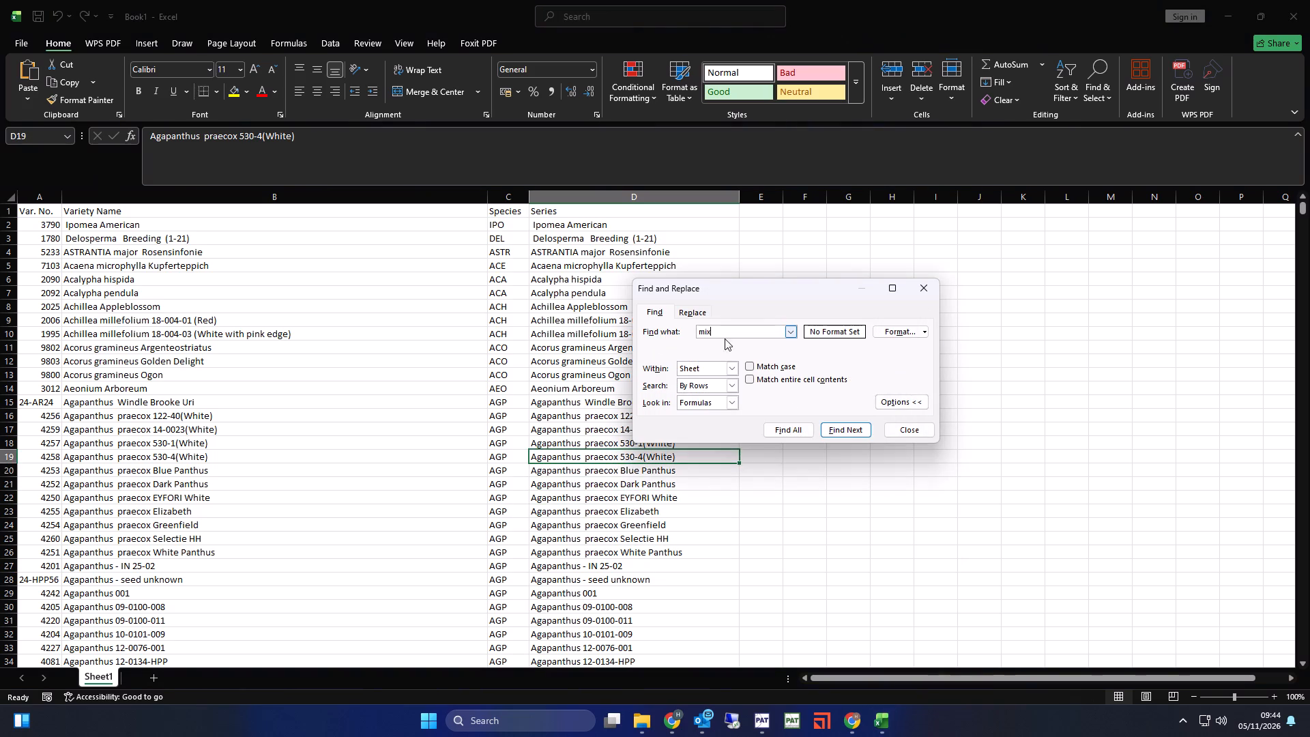
pyautogui.click(797, 431)
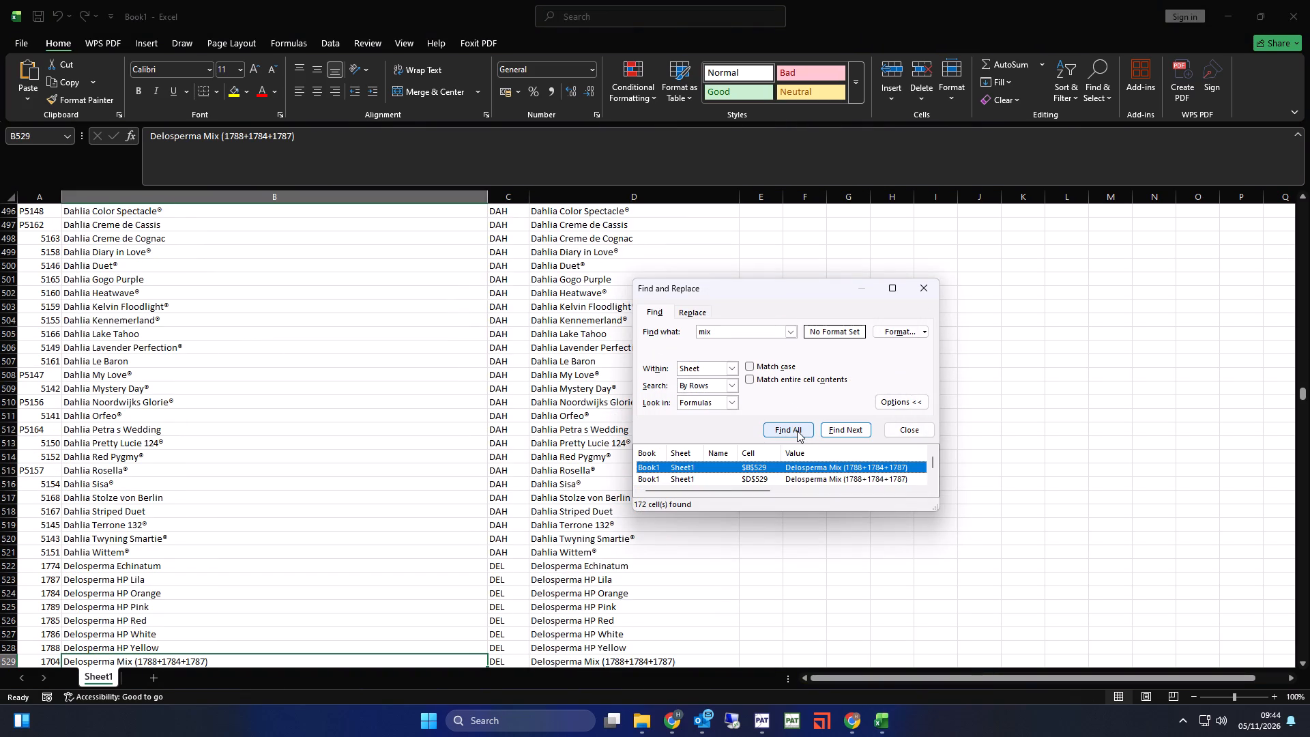
pyautogui.scroll(-2, 379, 509)
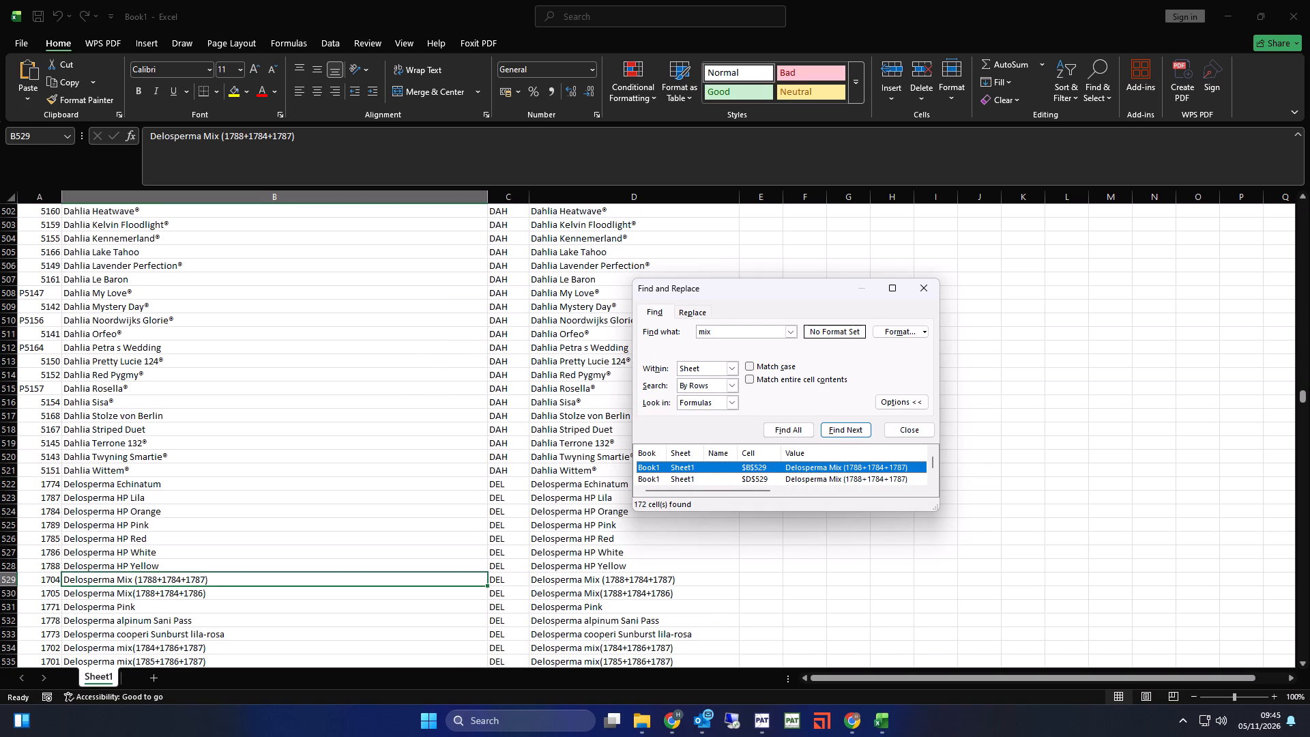
pyautogui.click(928, 294)
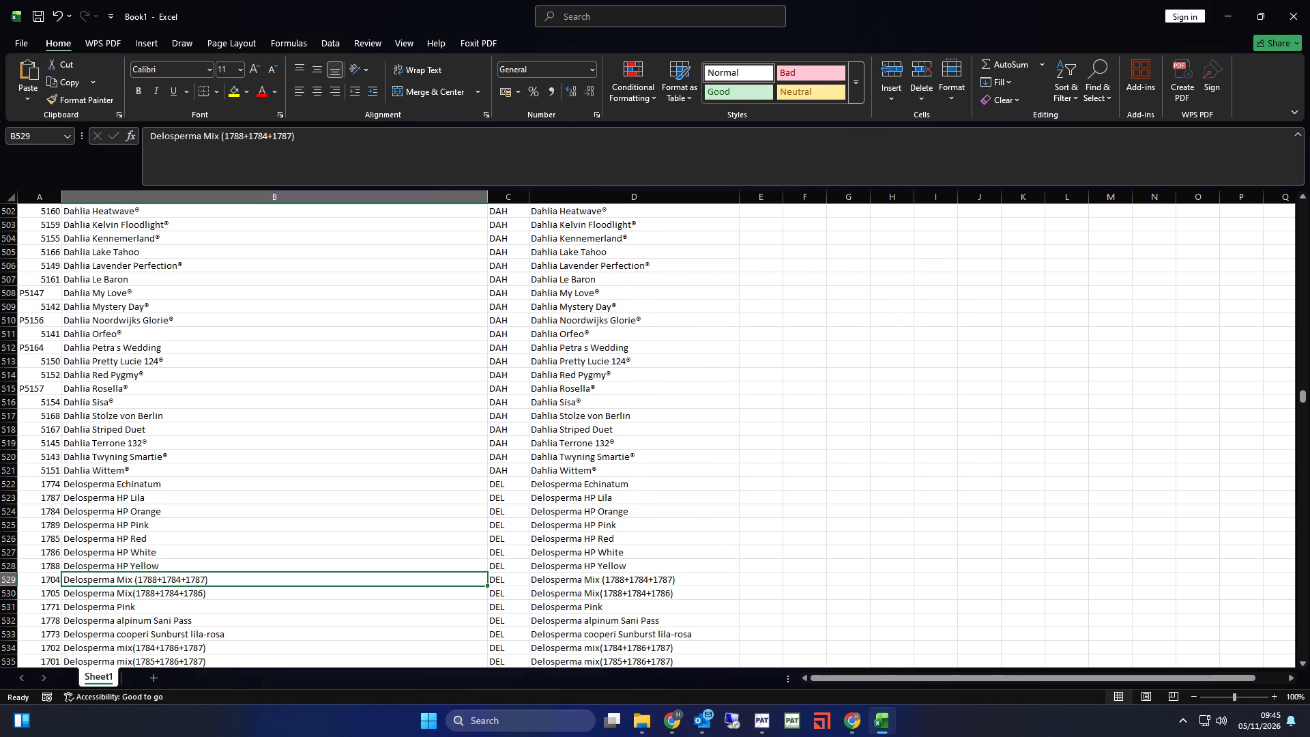
# Examine the Delosperma mix varieties and the variety numbers they combine.
pyautogui.click(464, 423)
pyautogui.click(385, 514)
pyautogui.scroll(-4, 344, 585)
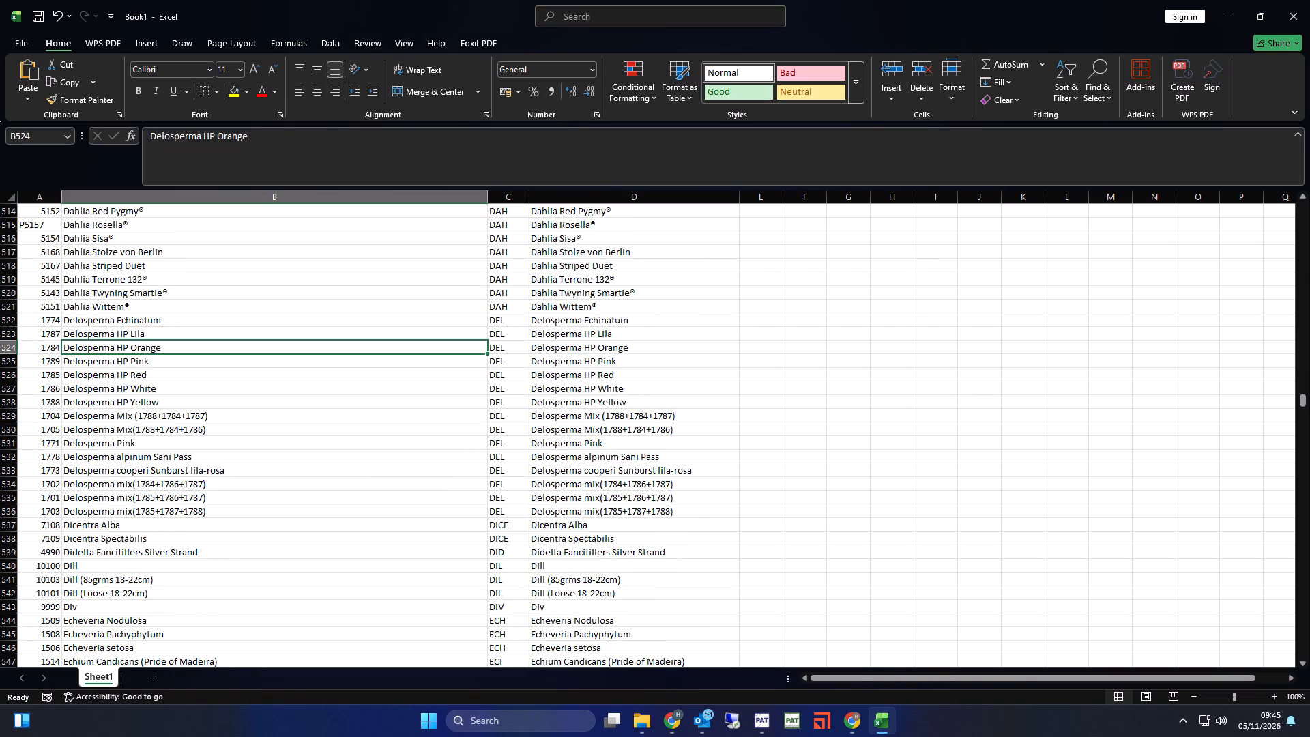
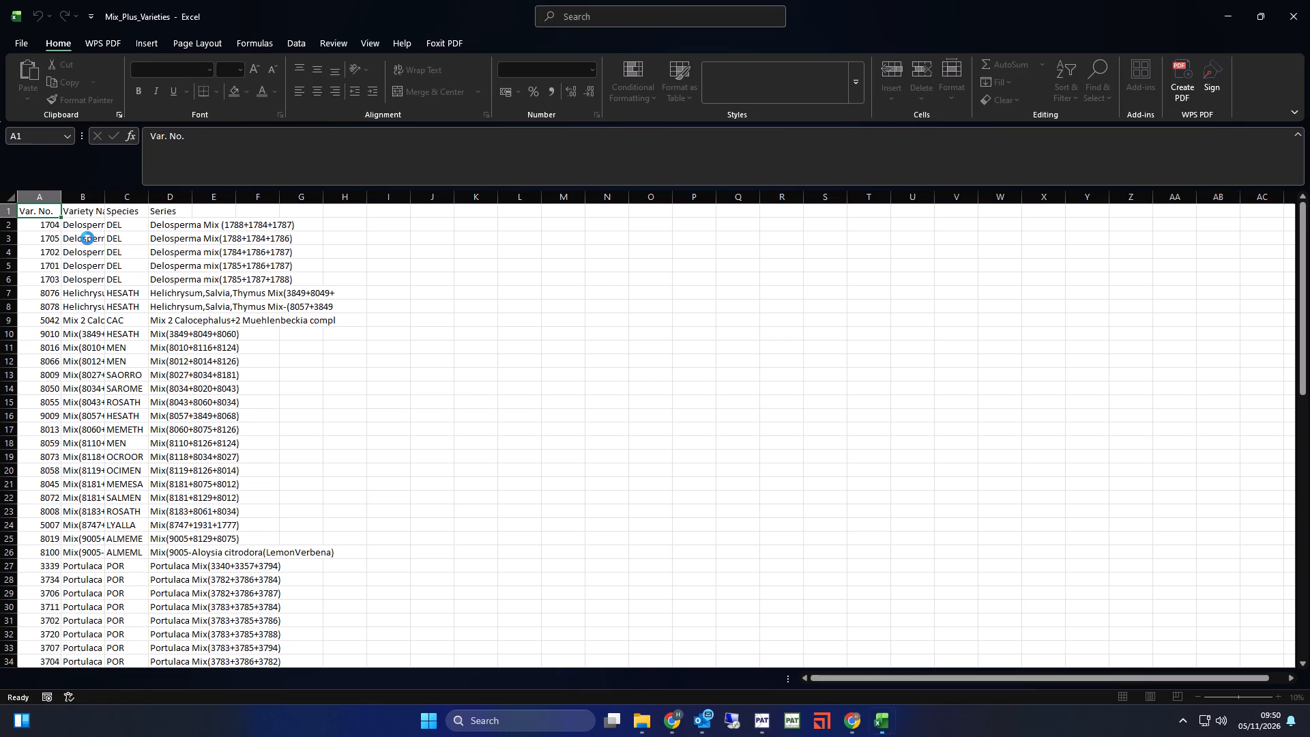
# Auto-fit the widths of columns A to G in the Mix_Plus_Varieties sheet.
pyautogui.moveTo(42, 200); pyautogui.dragTo(272, 196)
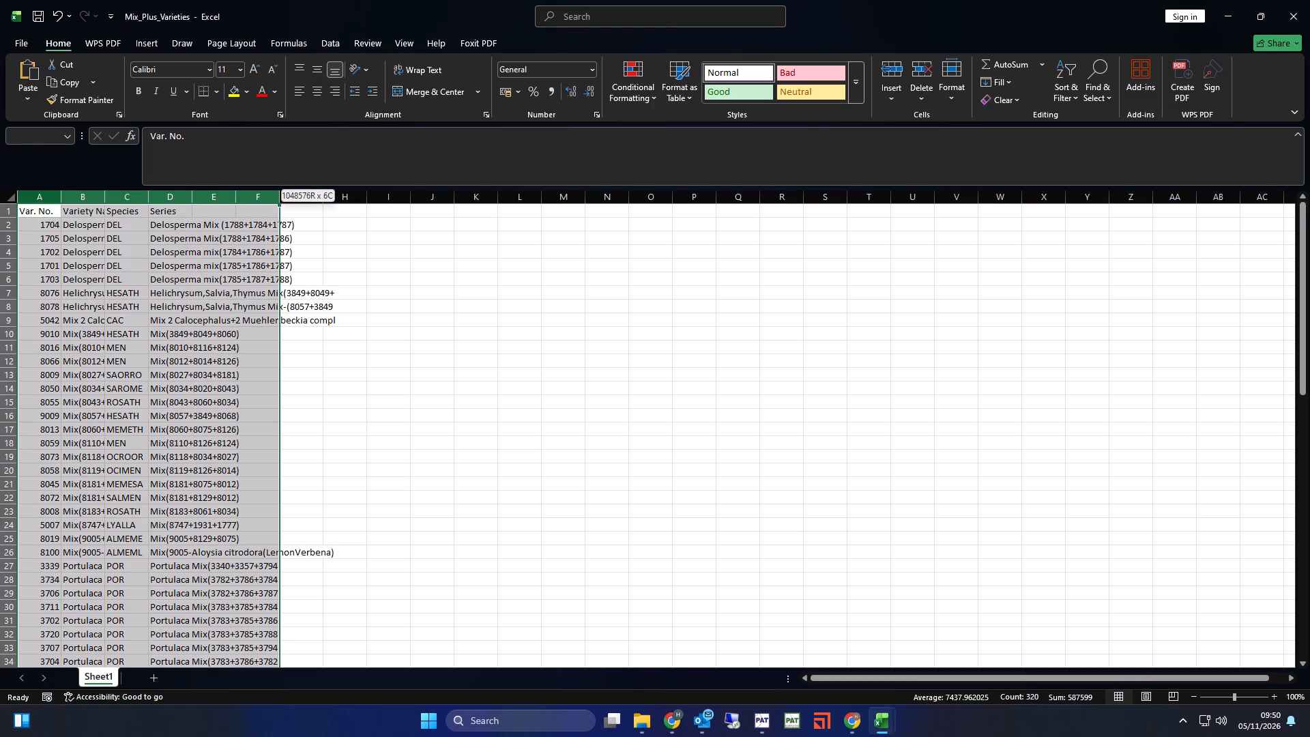
pyautogui.moveTo(272, 196); pyautogui.dragTo(290, 193)
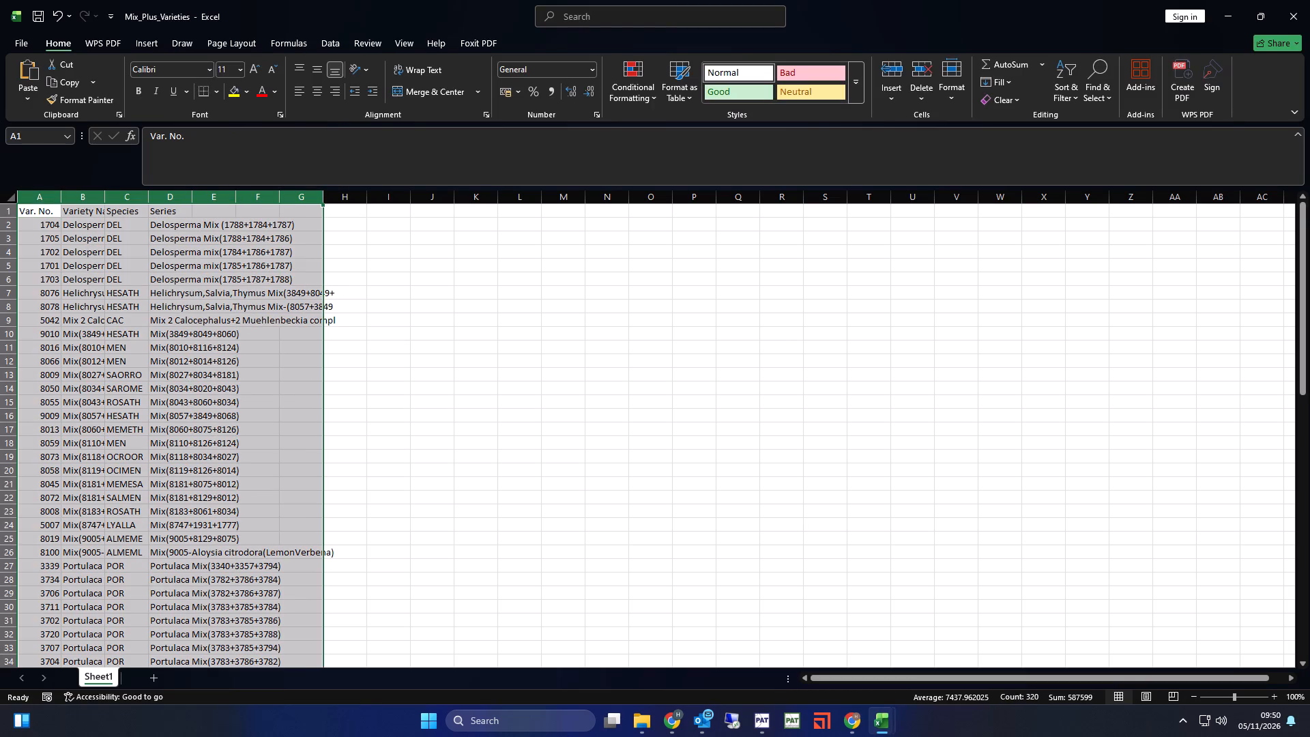
pyautogui.doubleClick(323, 199)
pyautogui.scroll(3, 422, 380)
pyautogui.click(384, 380)
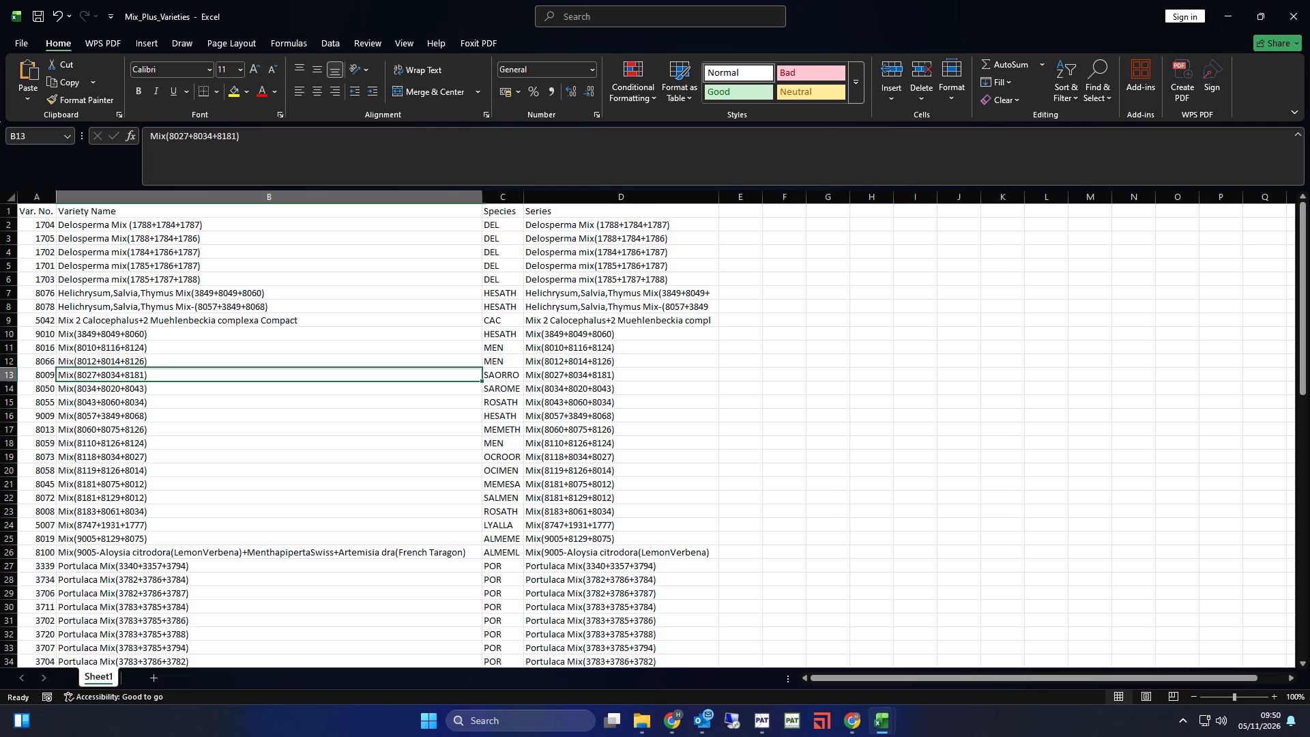
# Examine the Helichrysum,Salvia,Thymus mixes and the rest of the extracted variety list, including the cut-off Series texts.
pyautogui.click(276, 298)
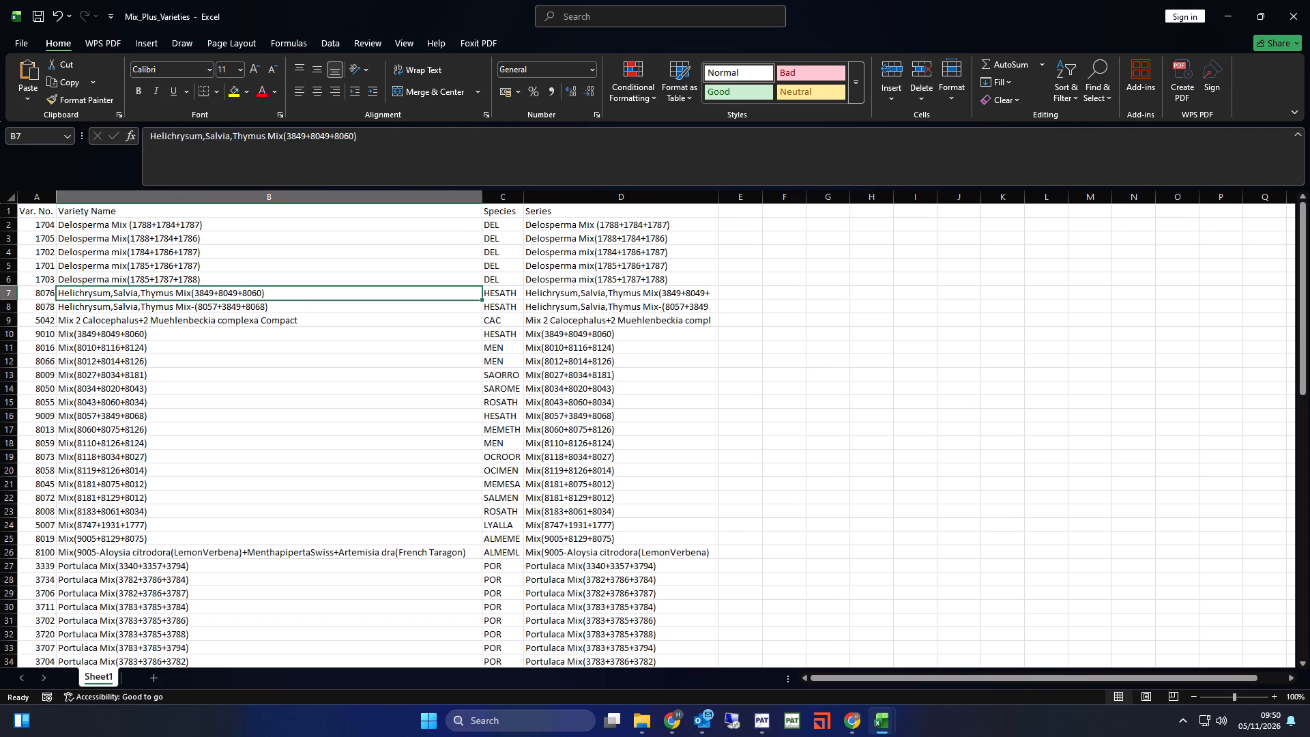
pyautogui.click(279, 308)
pyautogui.scroll(4, 334, 384)
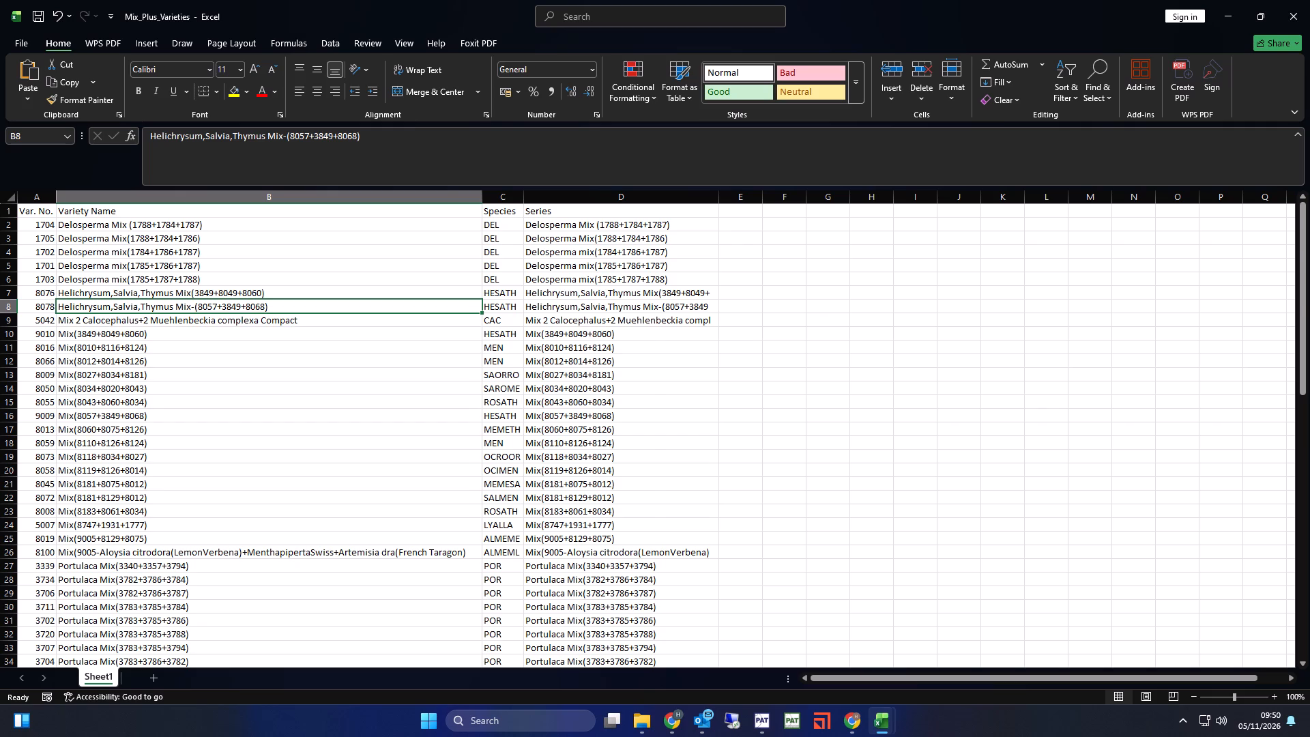
pyautogui.scroll(-13, 334, 384)
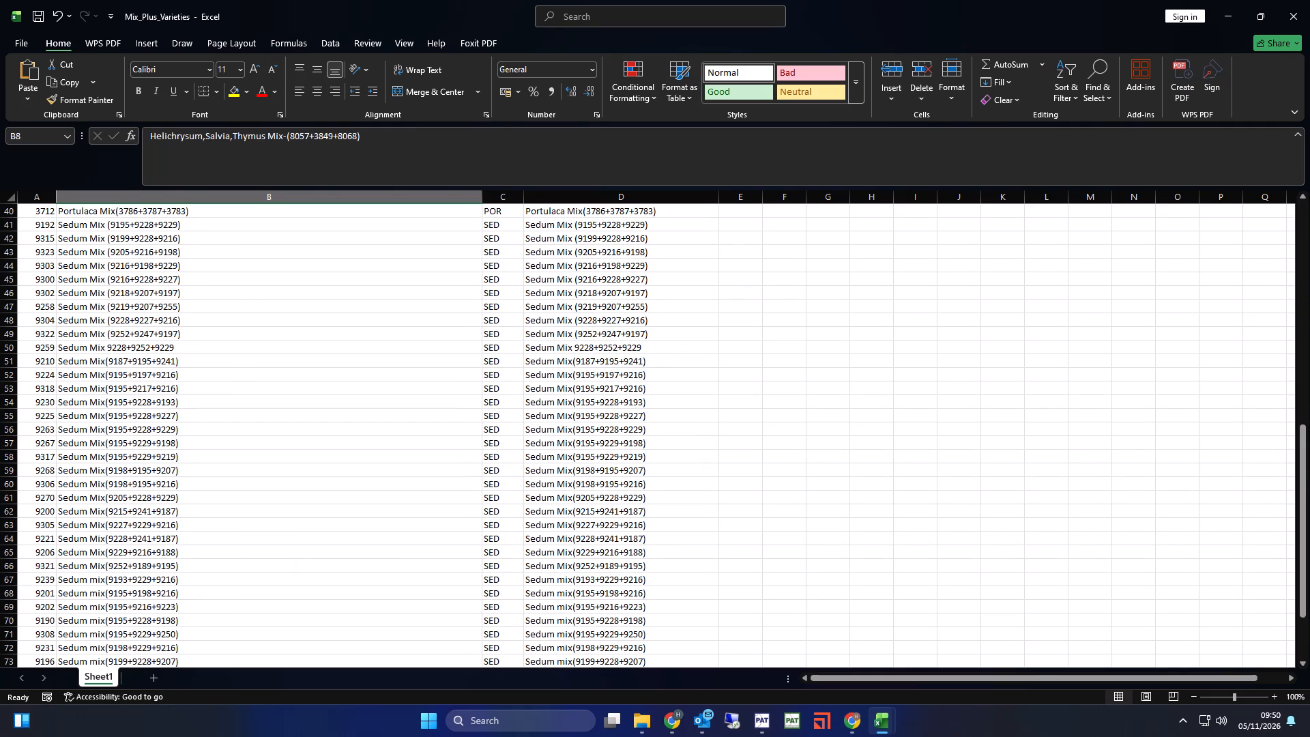
pyautogui.scroll(-5, 334, 384)
pyautogui.scroll(14, 334, 384)
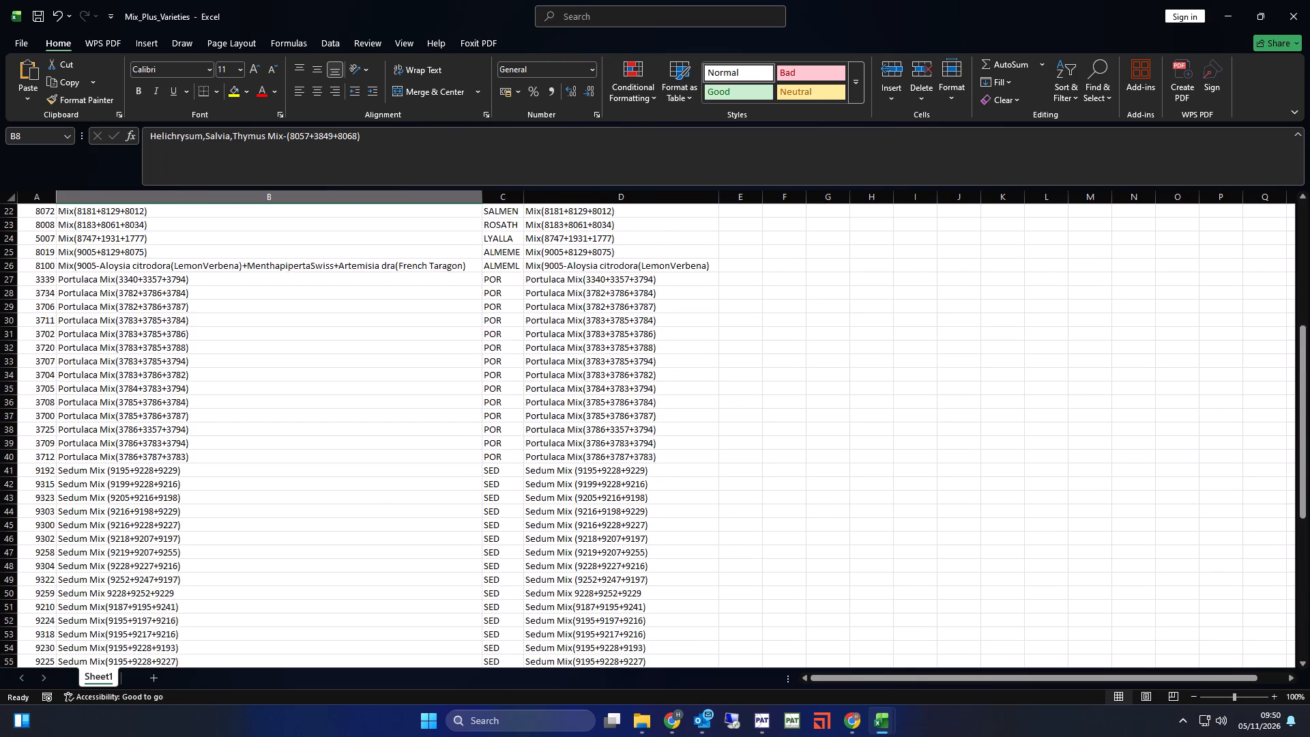
pyautogui.scroll(18, 334, 384)
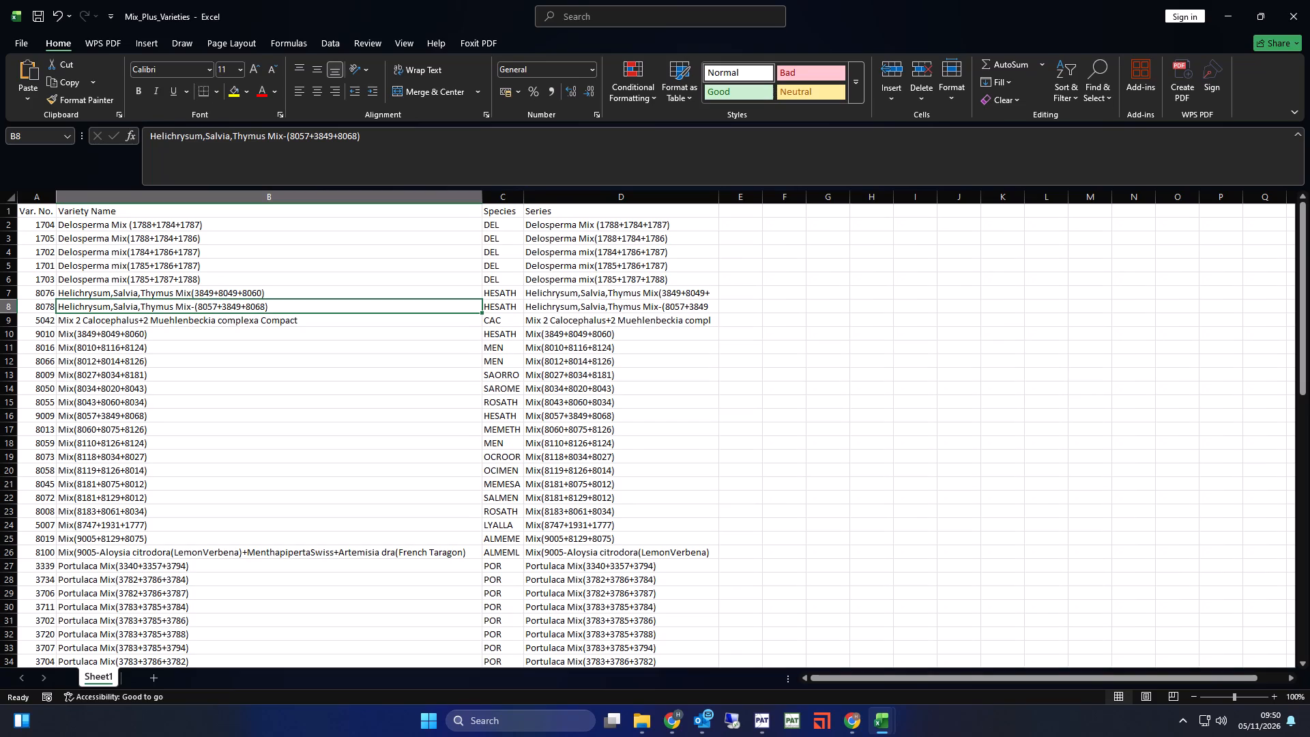
pyautogui.doubleClick(720, 195)
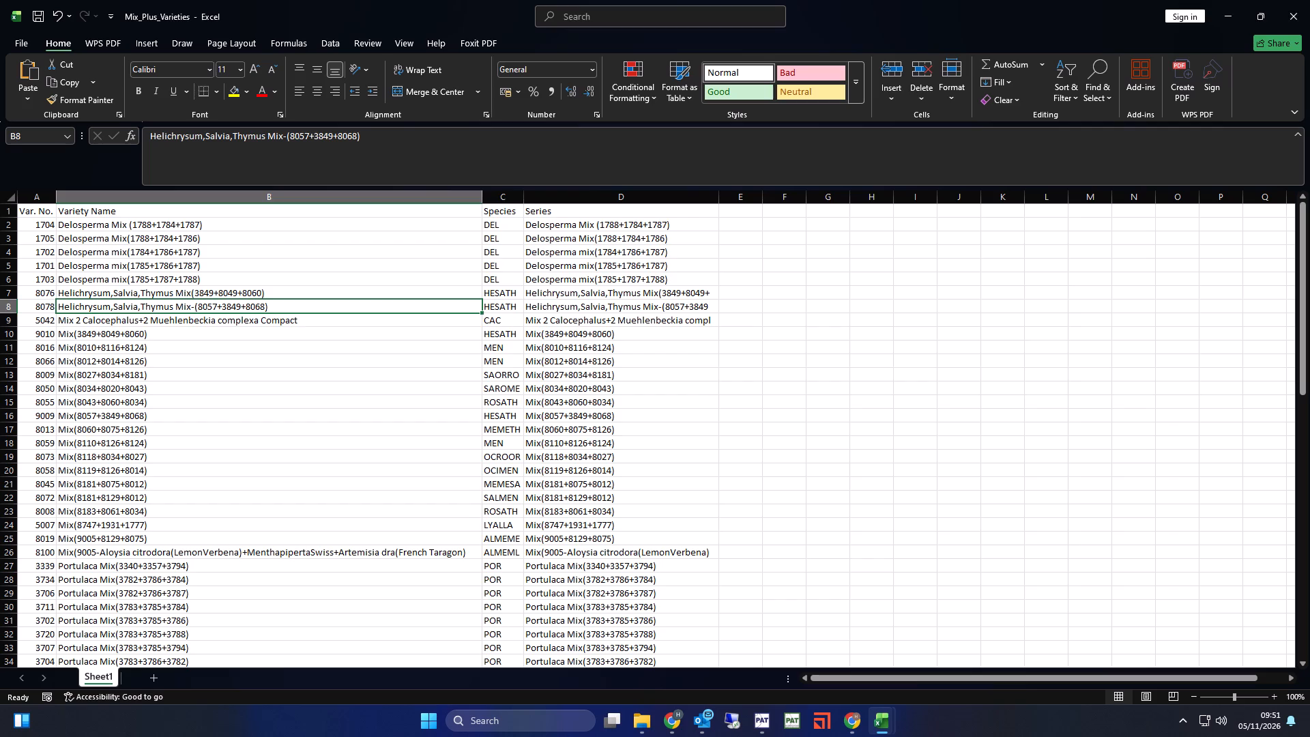
# Switch to the Active Mixes workbook and return to the top of its variety list.
pyautogui.hotkey('alt', 'Tab')
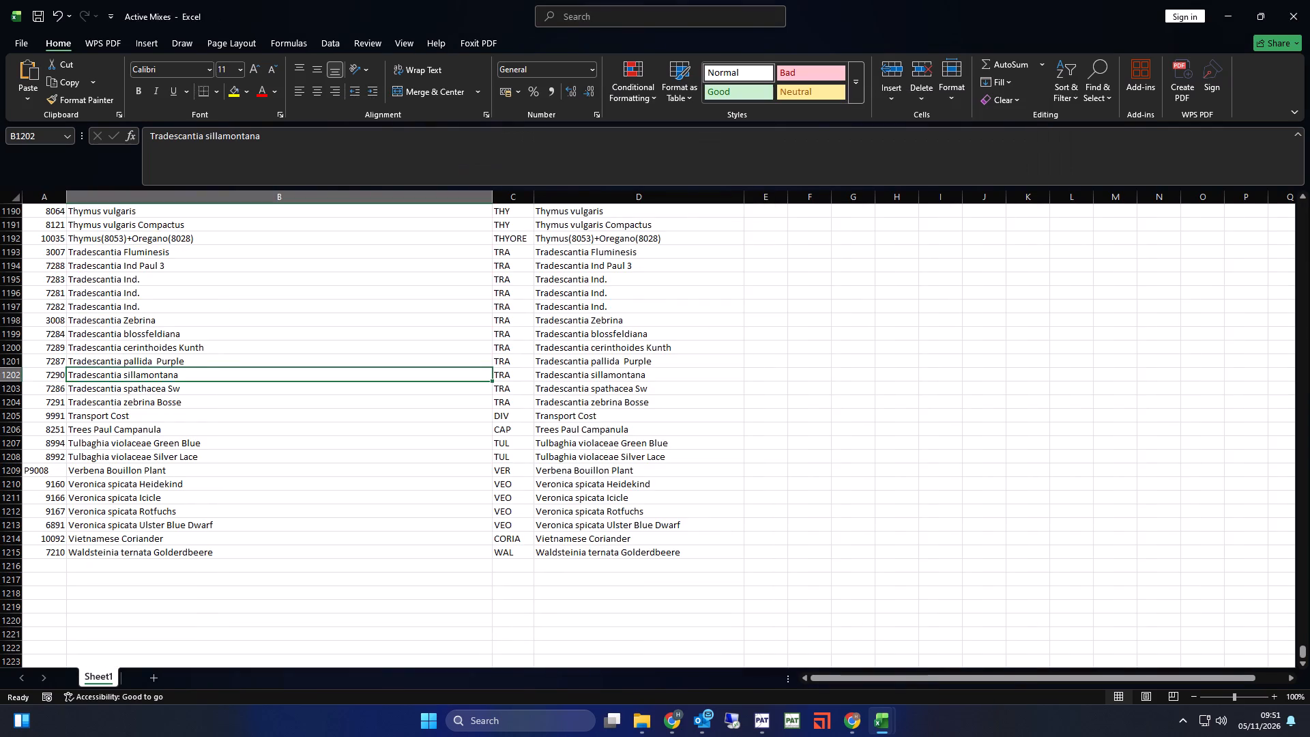
pyautogui.scroll(20, 641, 433)
pyautogui.scroll(20, 641, 433)
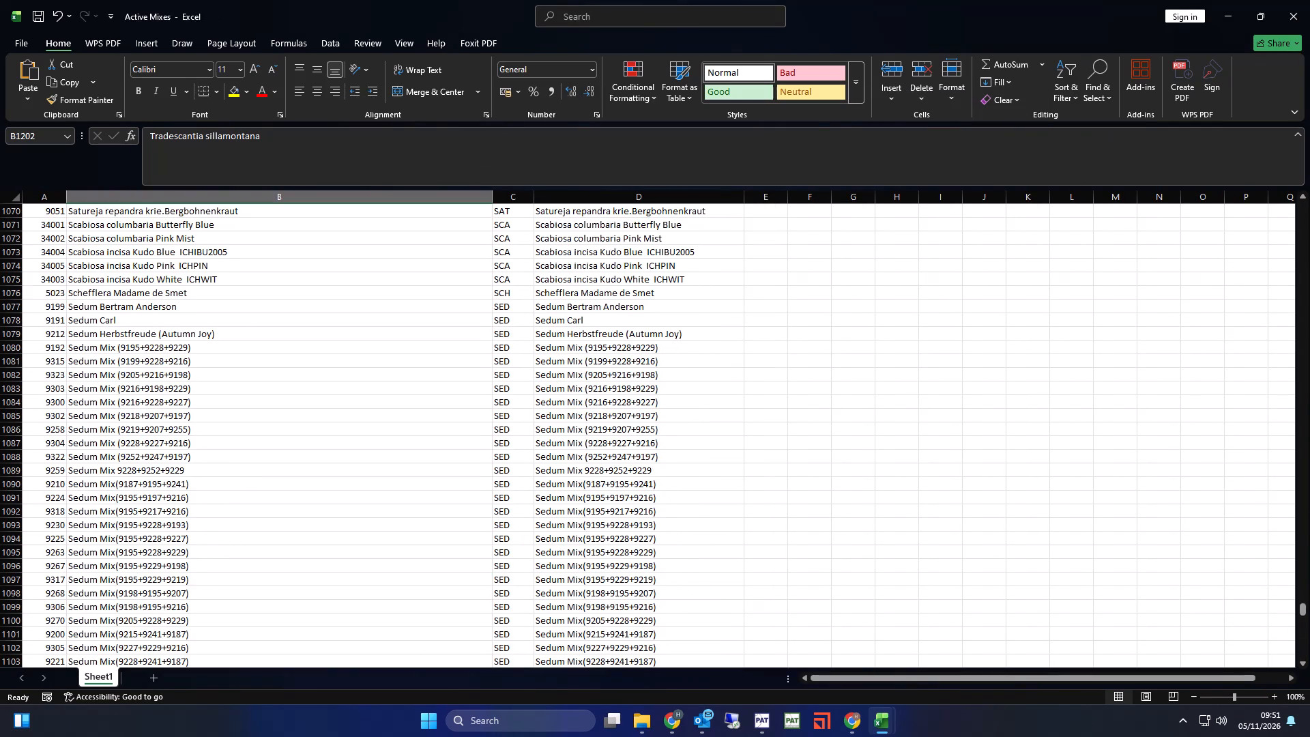
pyautogui.moveTo(1306, 605); pyautogui.dragTo(1307, 220)
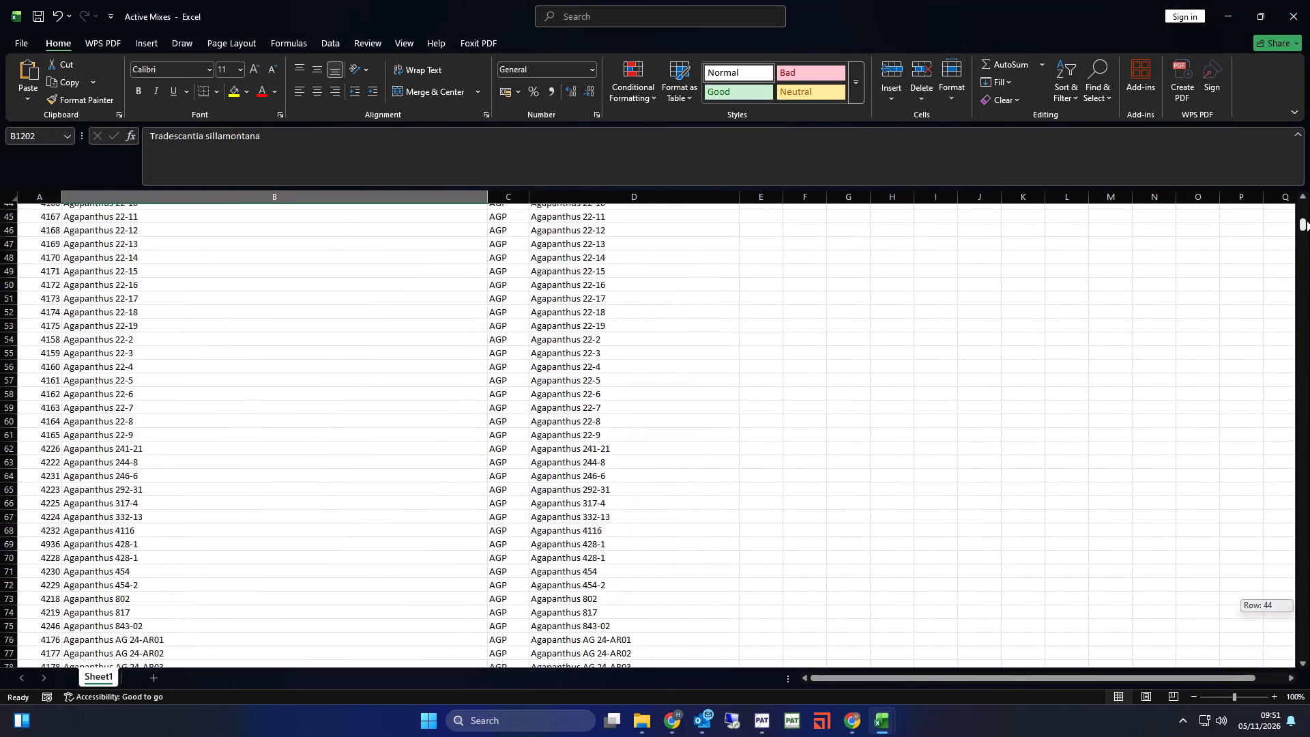
pyautogui.moveTo(1307, 220); pyautogui.dragTo(1306, 170)
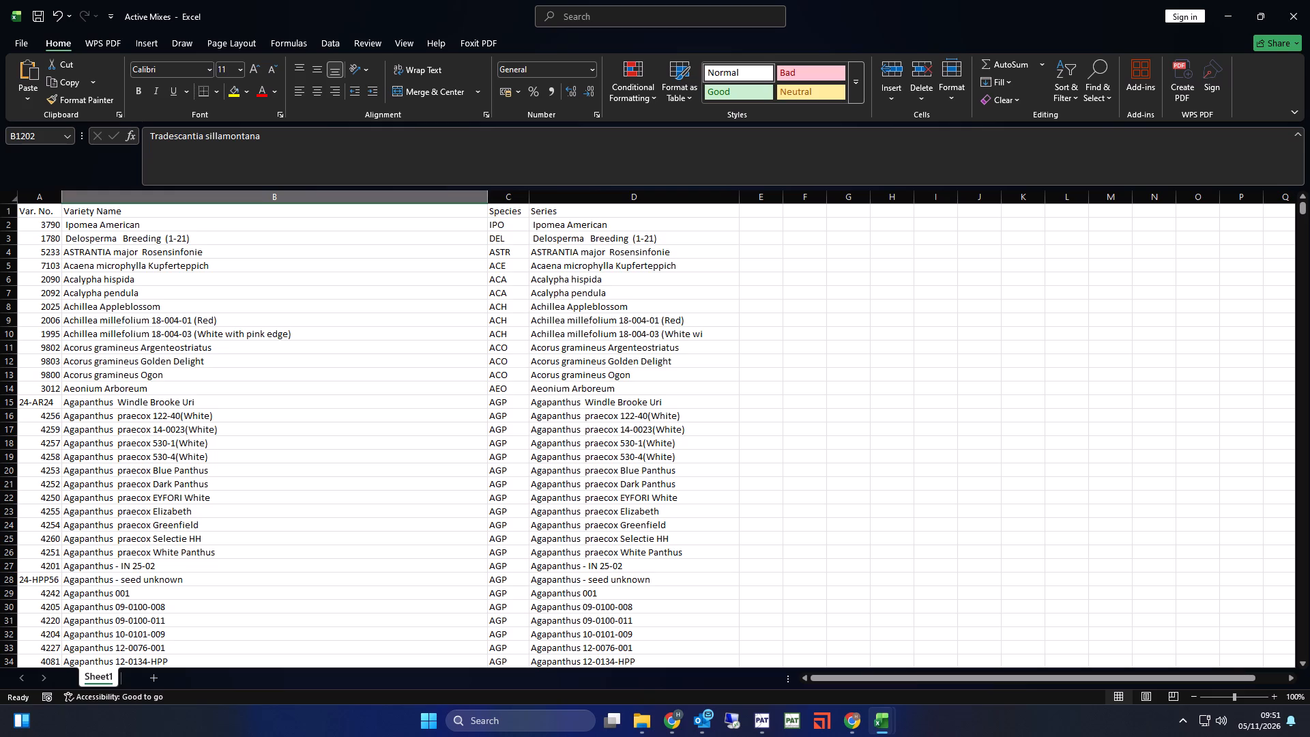
# Copy the Series text "Helichrysum,Salvia,Thymus Mix(3849+8049+" from row 7 of Mix_Plus_Varieties and search for it in Active Mixes.
pyautogui.hotkey('alt', 'Tab')
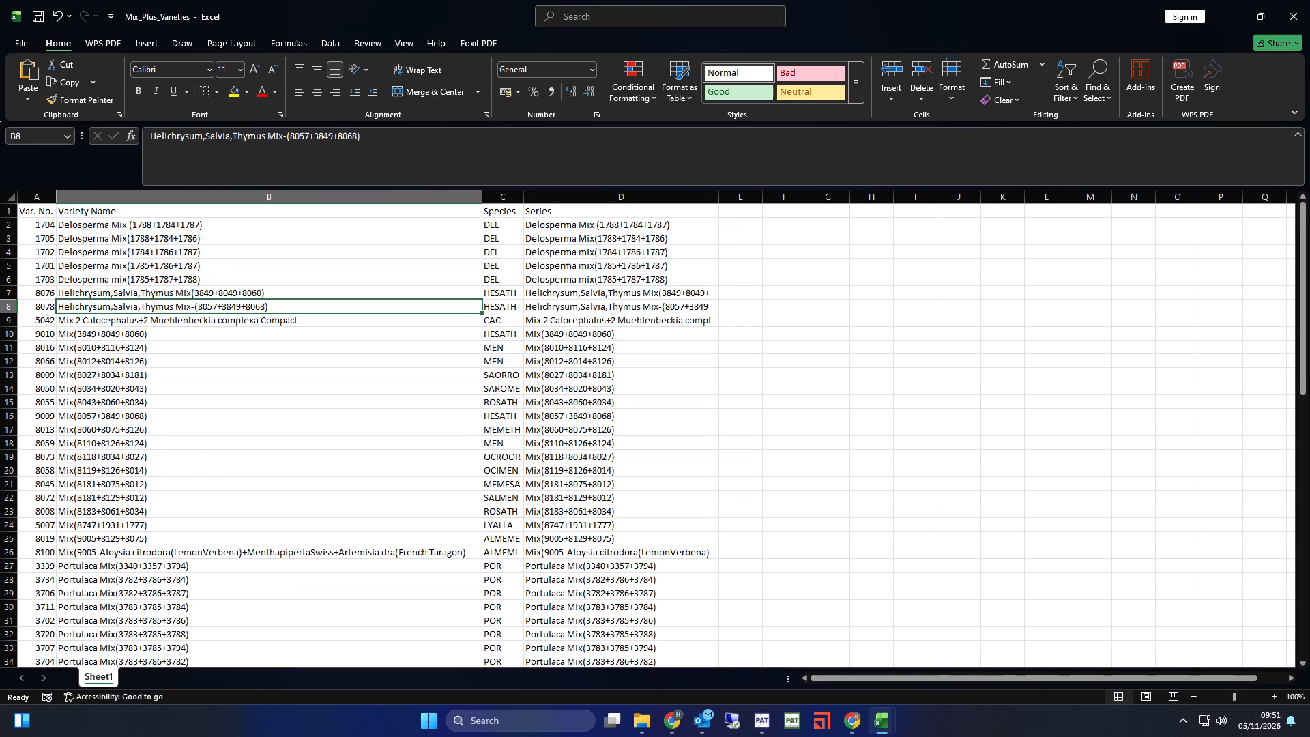
pyautogui.click(667, 295)
pyautogui.moveTo(360, 143); pyautogui.dragTo(130, 141)
pyautogui.hotkey('ctrl', 'c')
pyautogui.hotkey('alt', 'Tab')
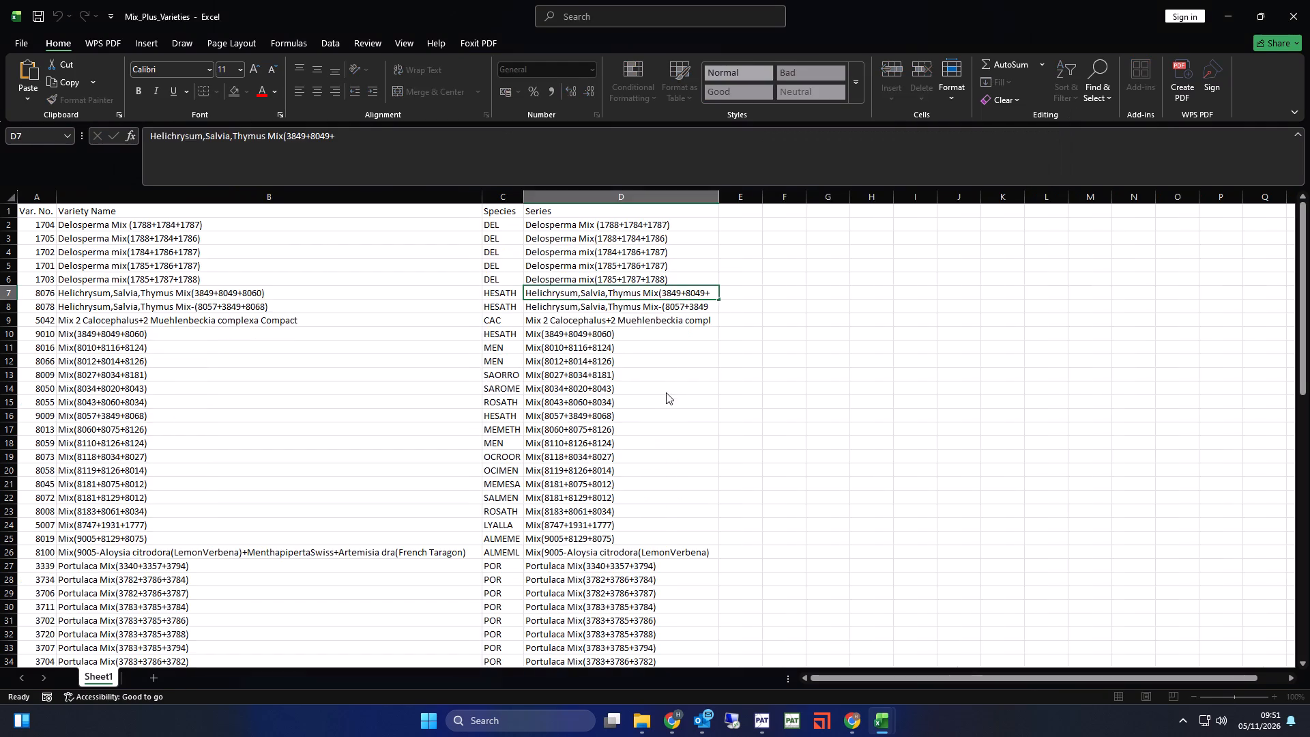
pyautogui.click(653, 381)
pyautogui.click(658, 418)
pyautogui.hotkey('ctrl', 'f')
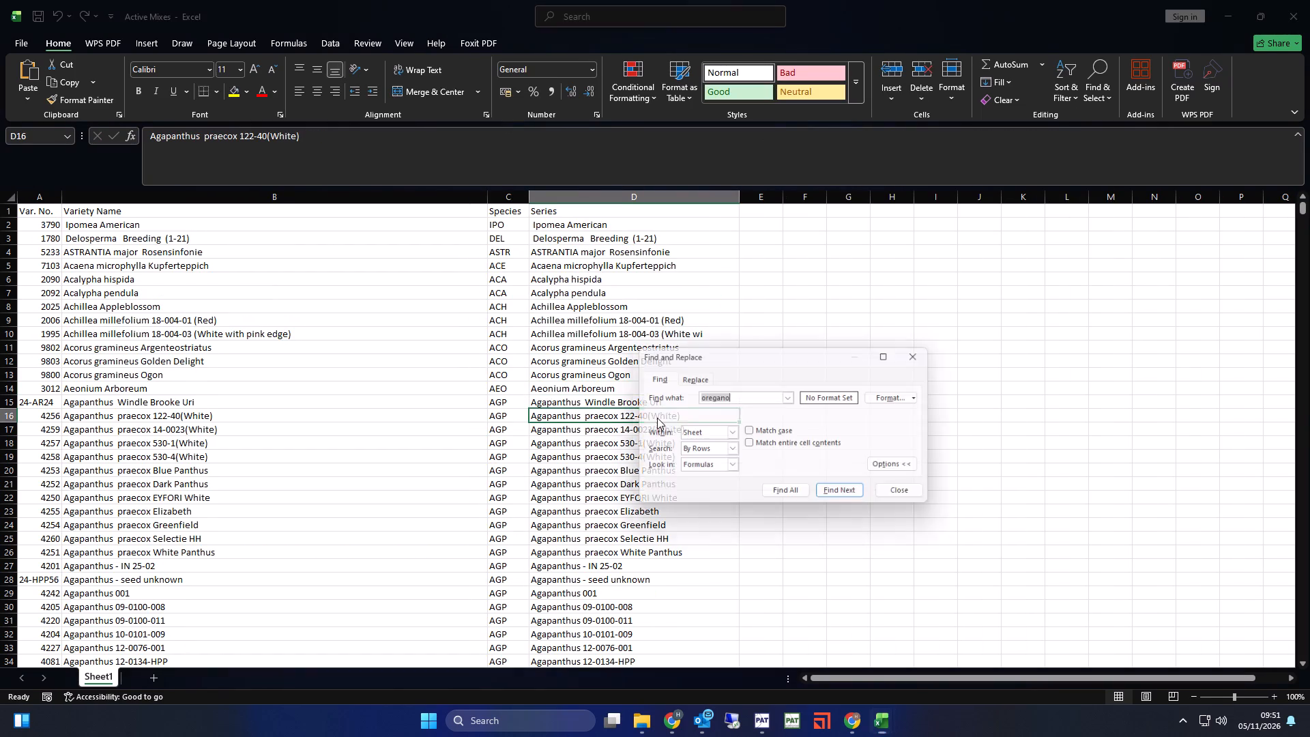
pyautogui.hotkey('ctrl', 'v')
pyautogui.click(849, 495)
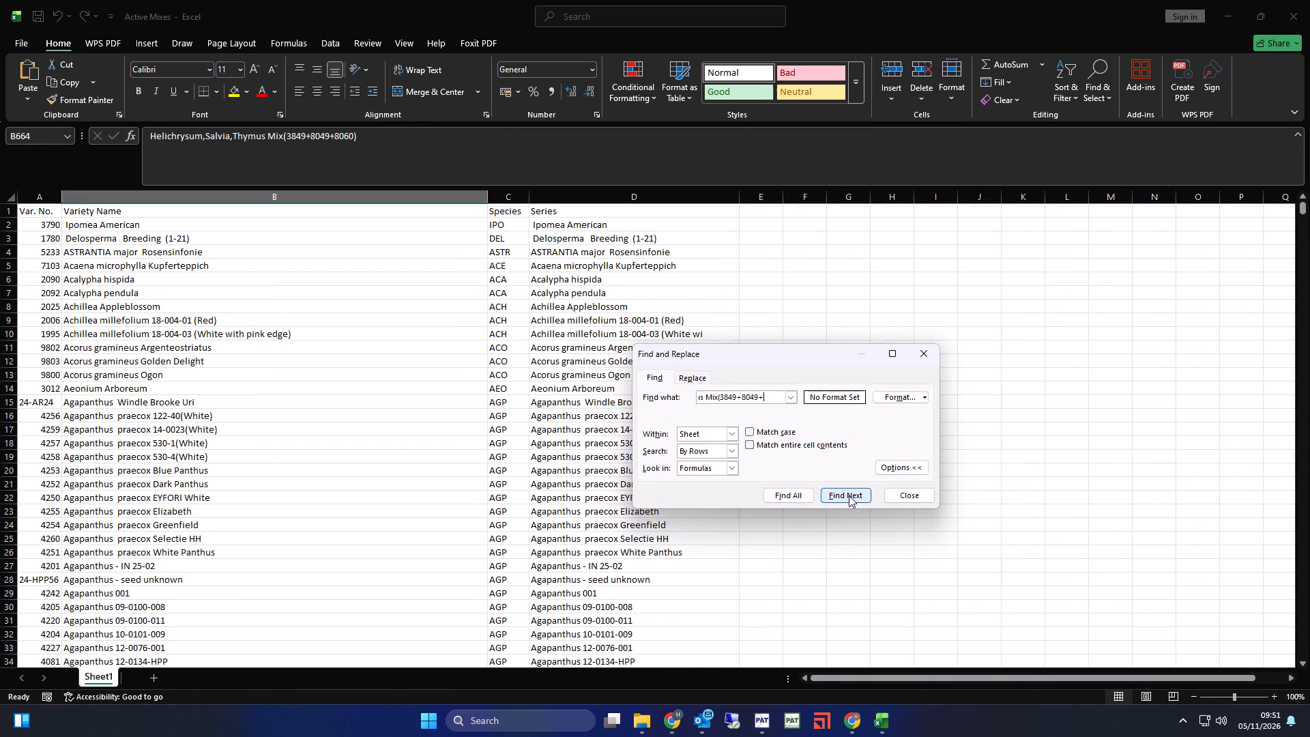
pyautogui.click(849, 495)
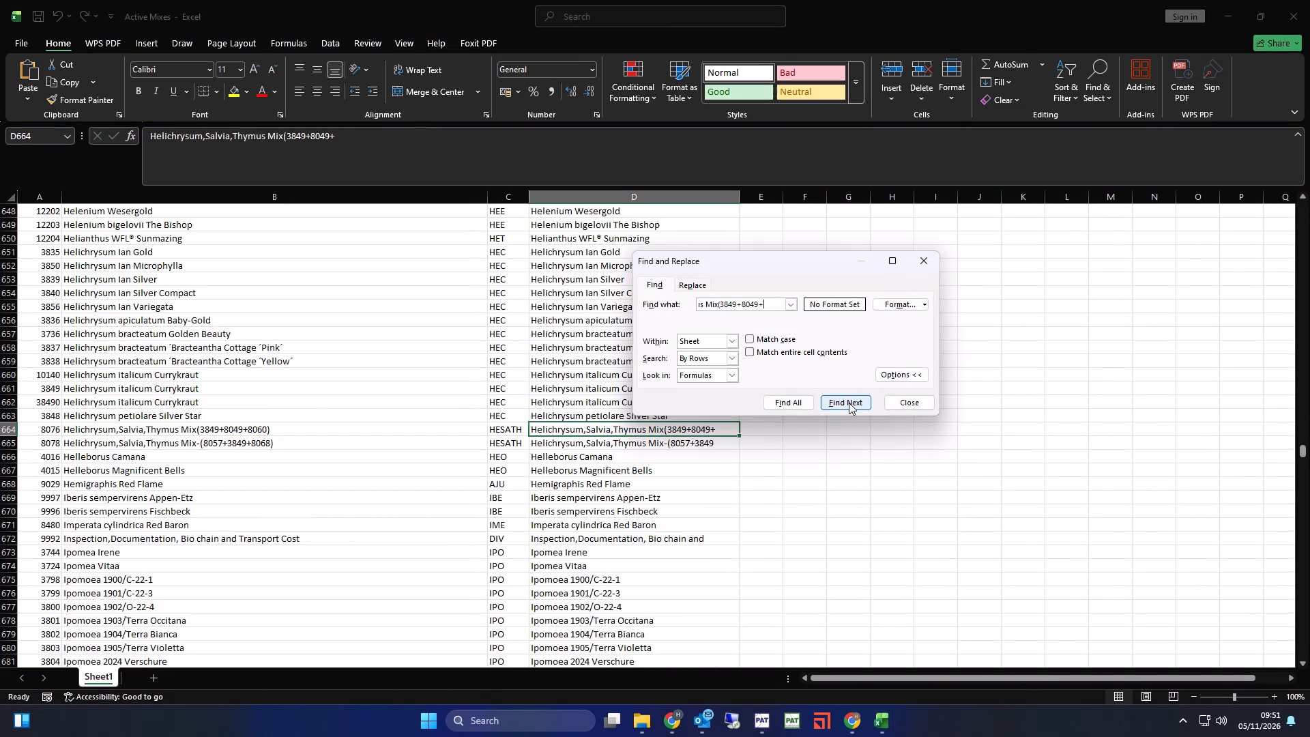
pyautogui.click(925, 261)
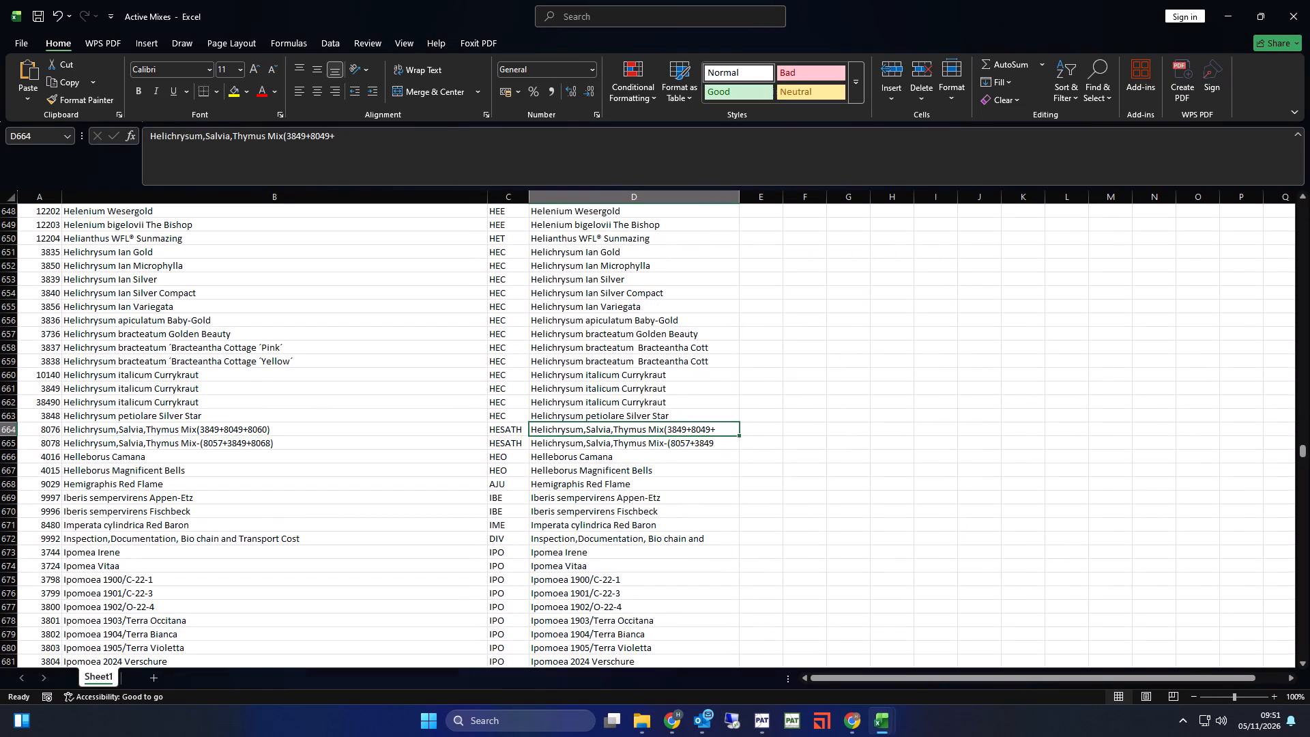
# Return to the Mix_Plus_Varieties workbook and review the extracted mixes from the Delosperma rows down to the Sedum rows.
pyautogui.hotkey('alt', 'Tab')
pyautogui.scroll(9, 499, 414)
pyautogui.click(595, 400)
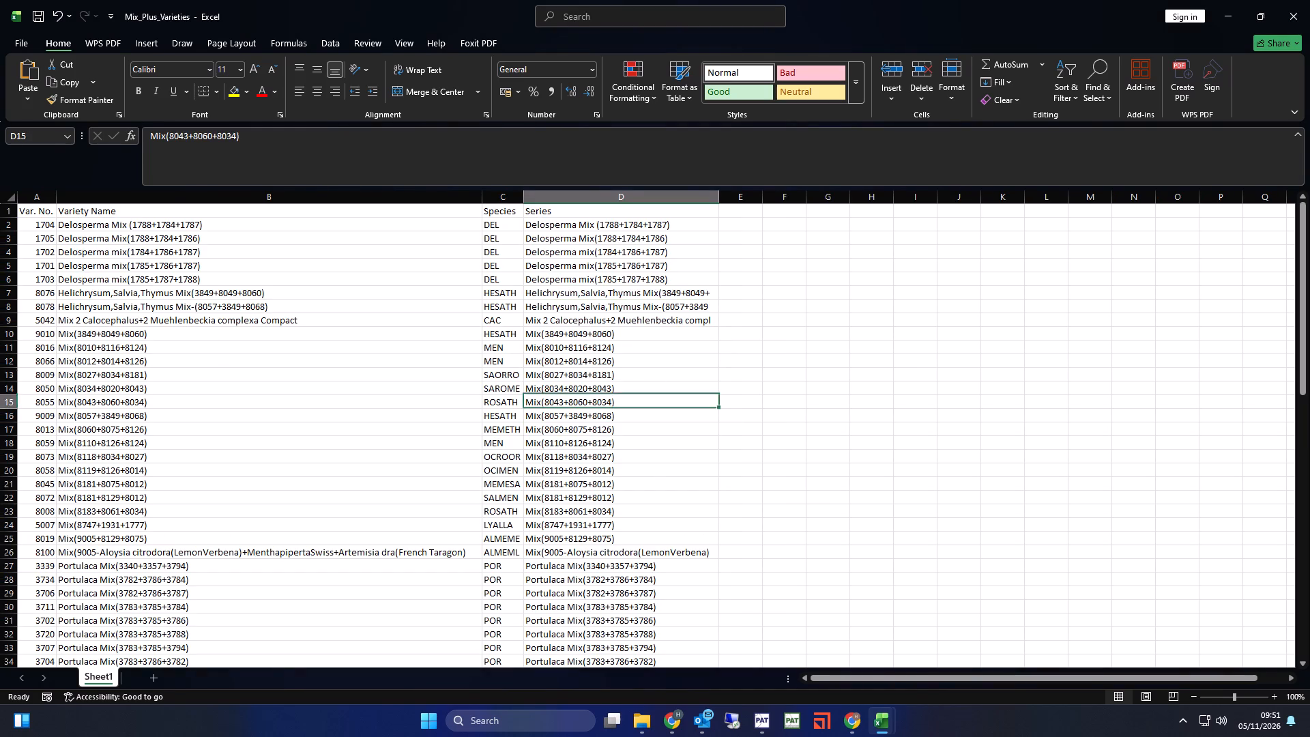
pyautogui.click(591, 363)
pyautogui.click(588, 330)
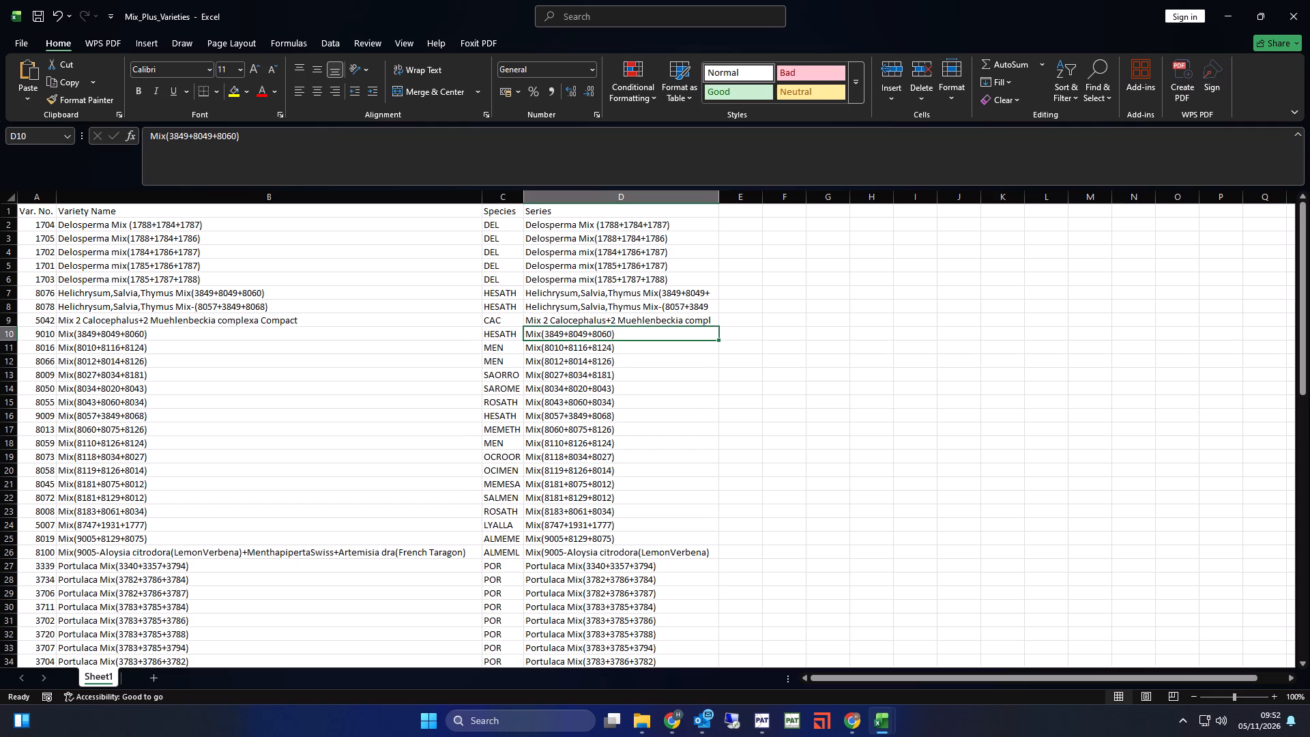
pyautogui.scroll(8, 486, 326)
pyautogui.click(129, 250)
pyautogui.click(122, 226)
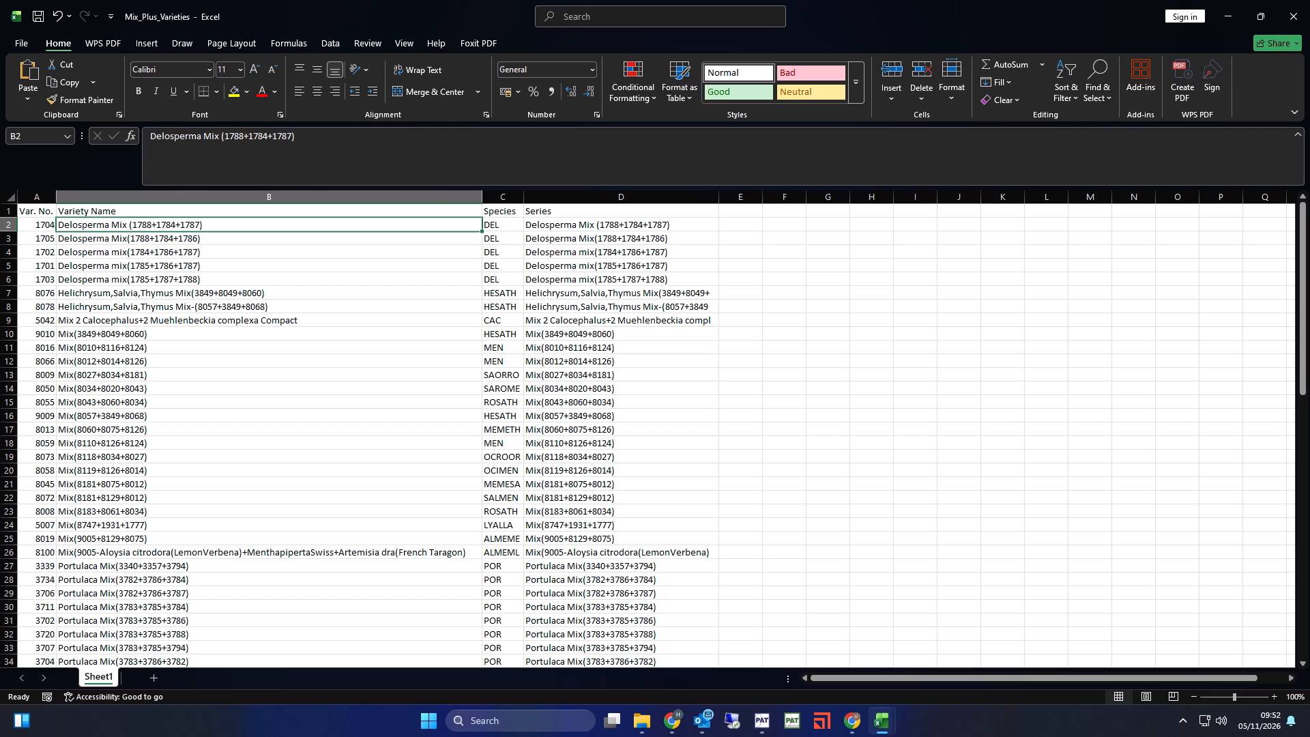
pyautogui.scroll(-14, 149, 389)
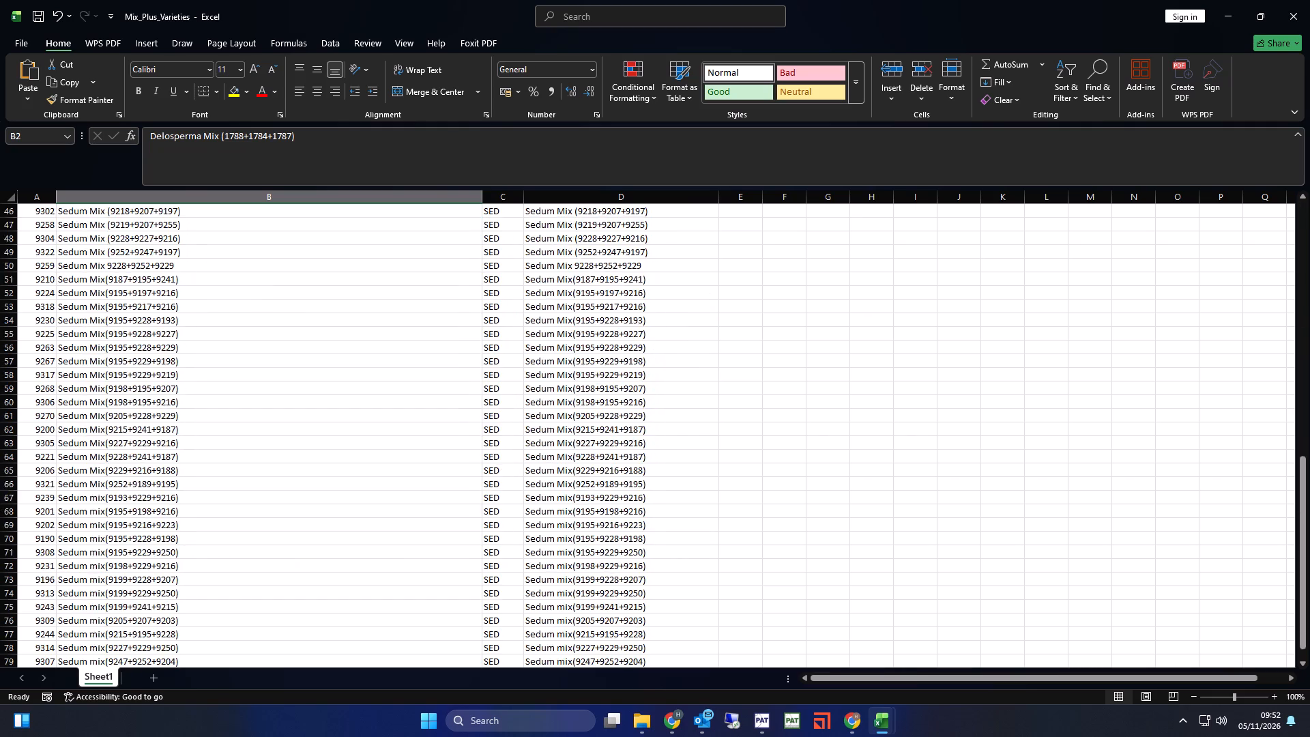
pyautogui.scroll(-13, 168, 410)
pyautogui.scroll(20, 172, 411)
pyautogui.scroll(7, 172, 411)
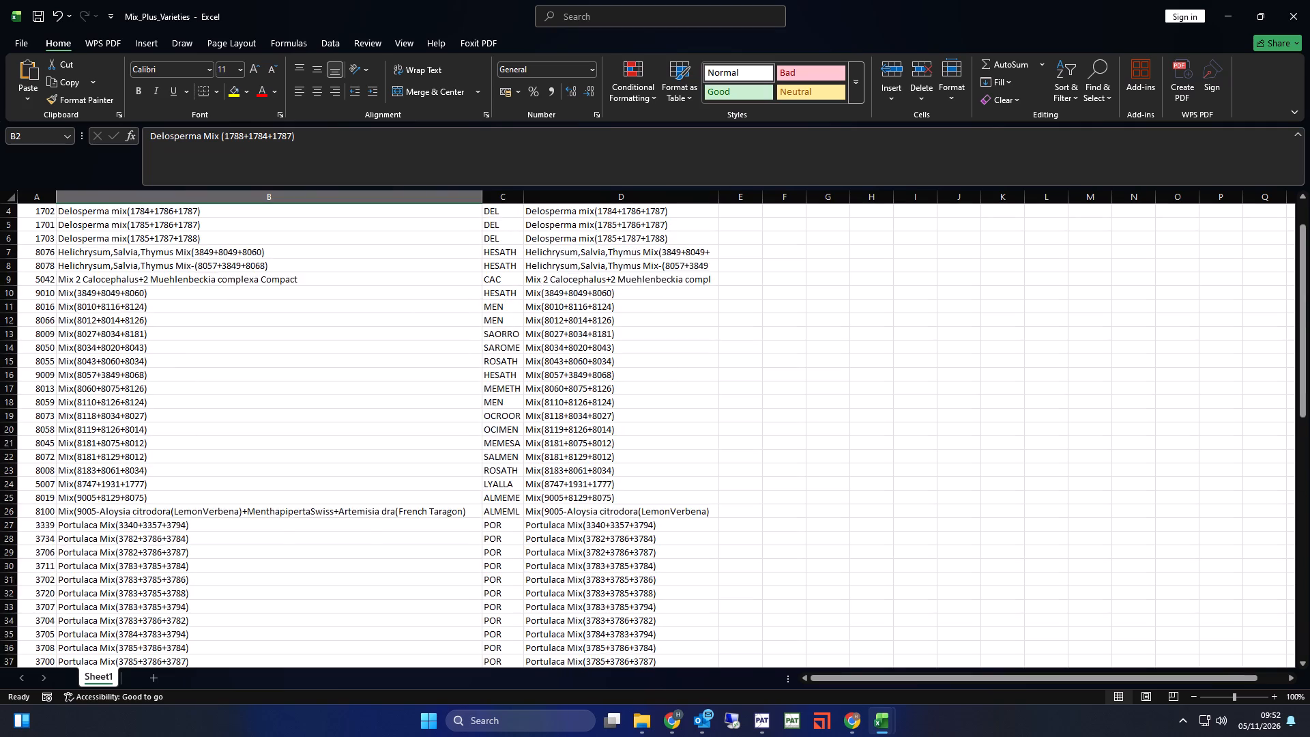
pyautogui.scroll(11, 169, 410)
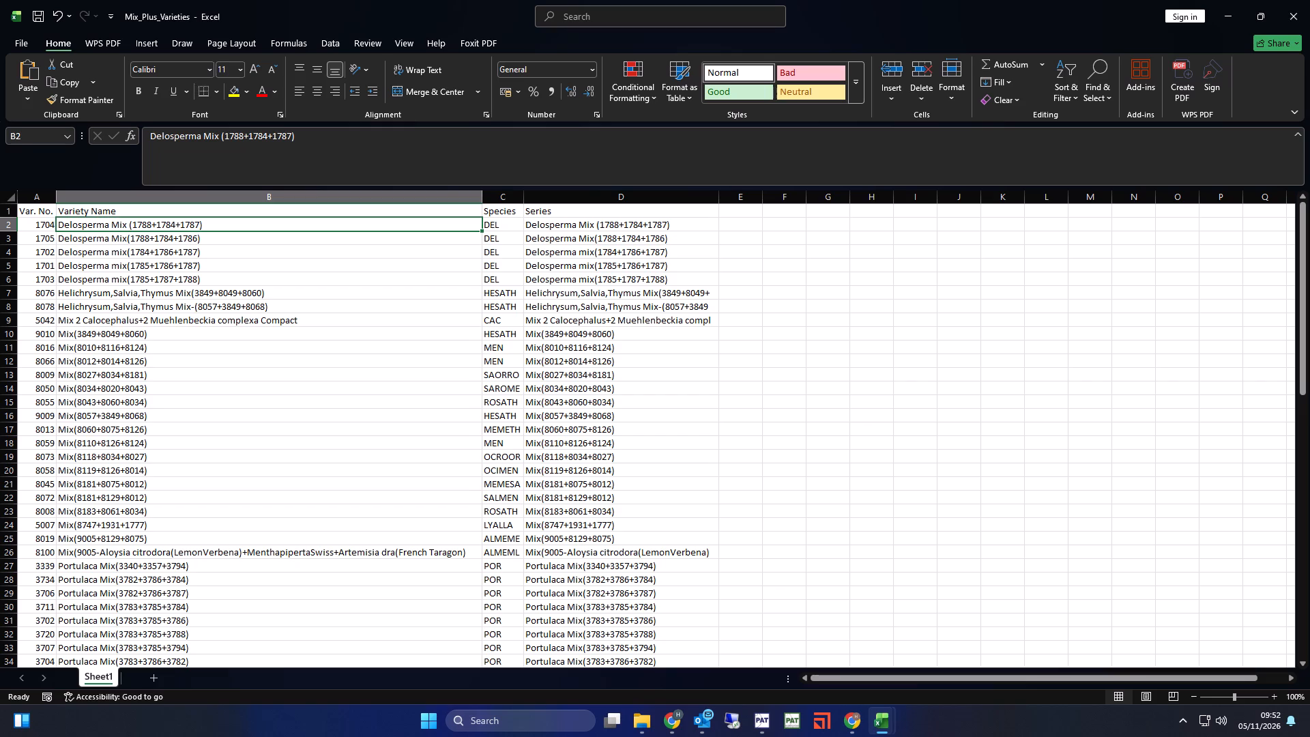
# Delete the Delosperma mix rows, rows 2 to 6, from the Mix_Plus_Varieties sheet.
pyautogui.moveTo(9, 227); pyautogui.dragTo(18, 276)
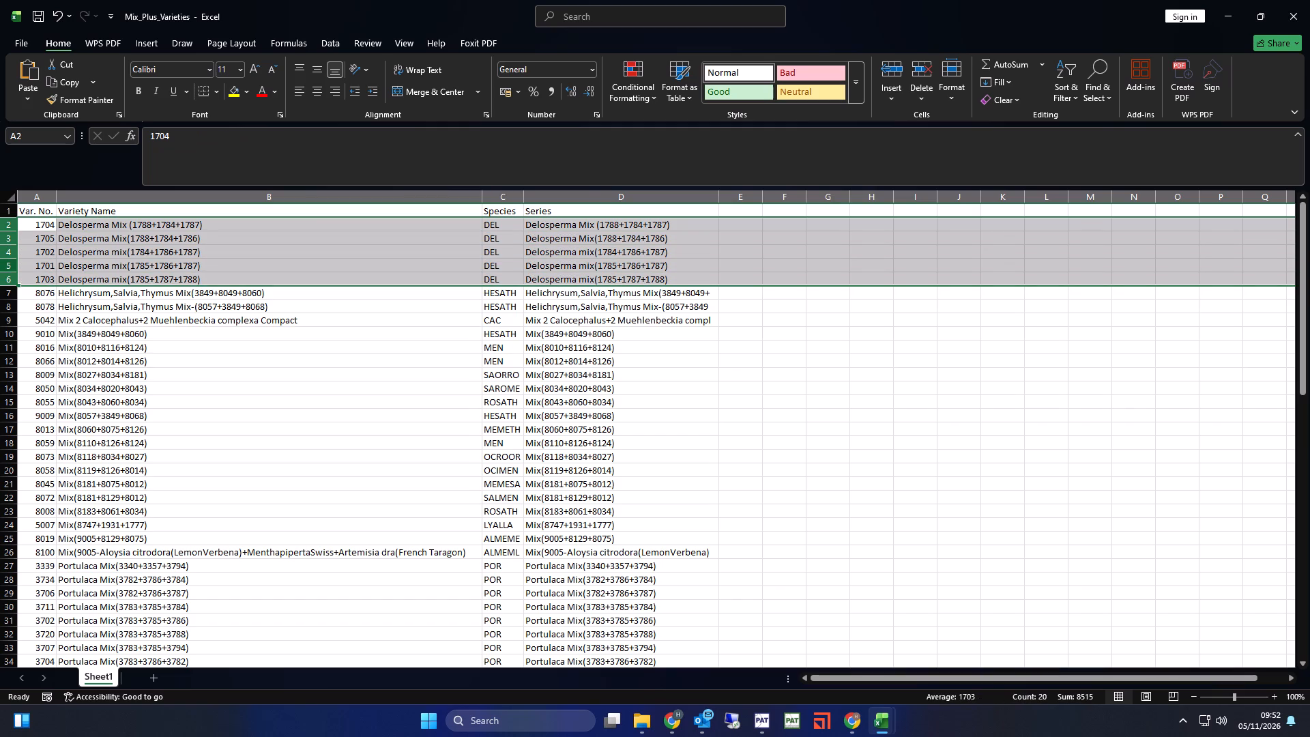
pyautogui.hotkey('ctrl', '-')
pyautogui.click(79, 225)
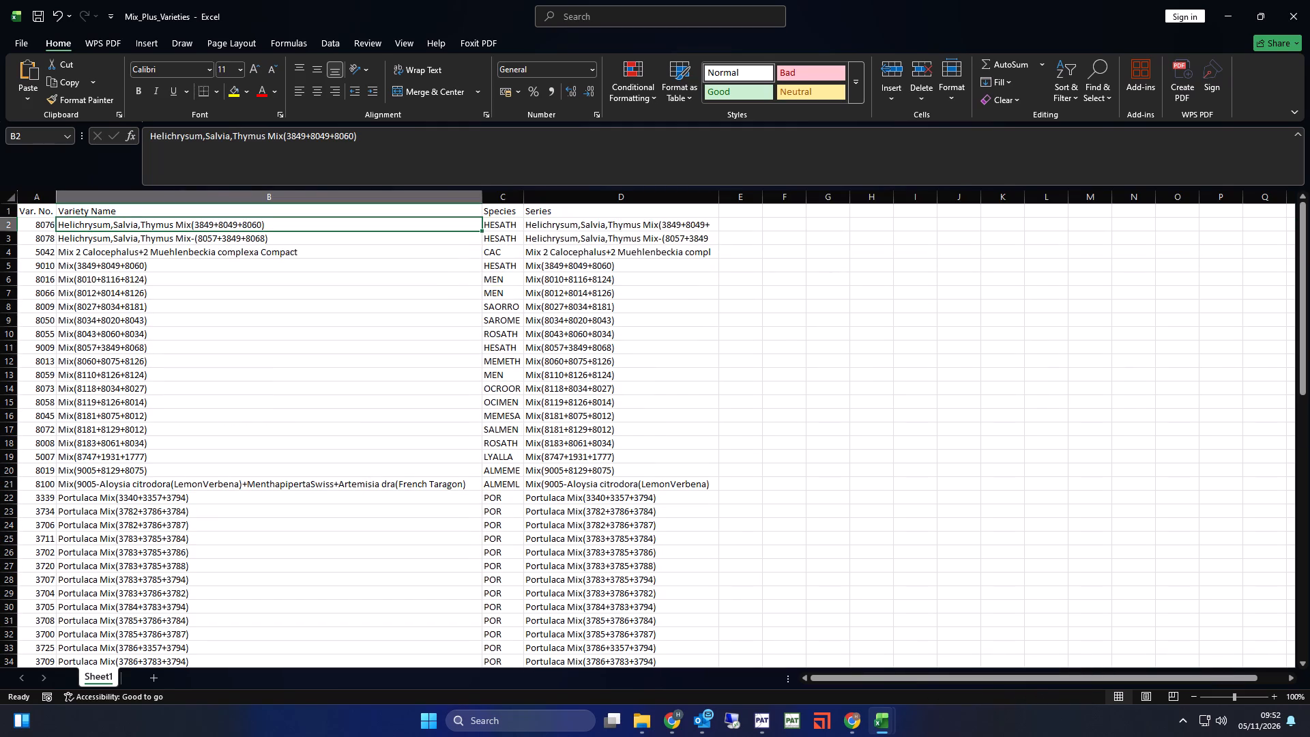
# Delete the two Helichrysum,Salvia,Thymus mix rows, Var. No. 8076 and 8078, from the sheet.
pyautogui.click(1, 226)
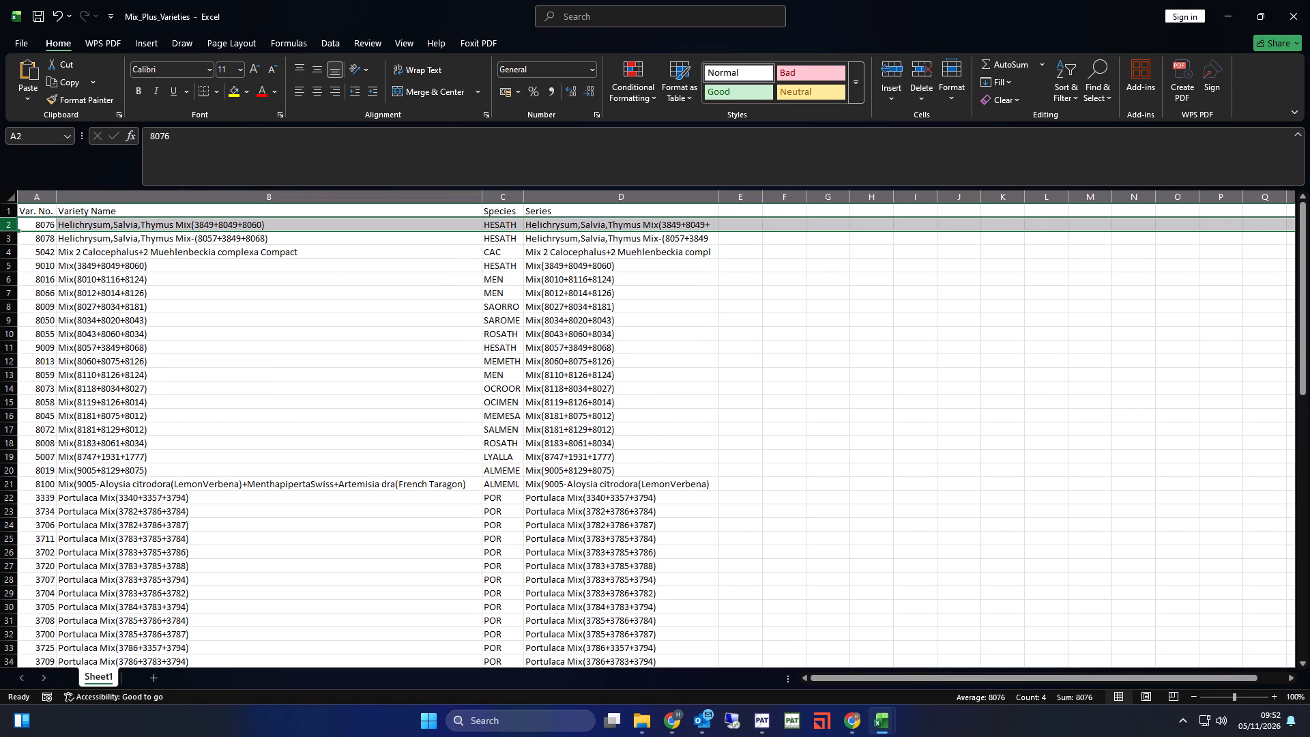
pyautogui.moveTo(1, 226); pyautogui.dragTo(2, 242)
pyautogui.hotkey('ctrl', '-')
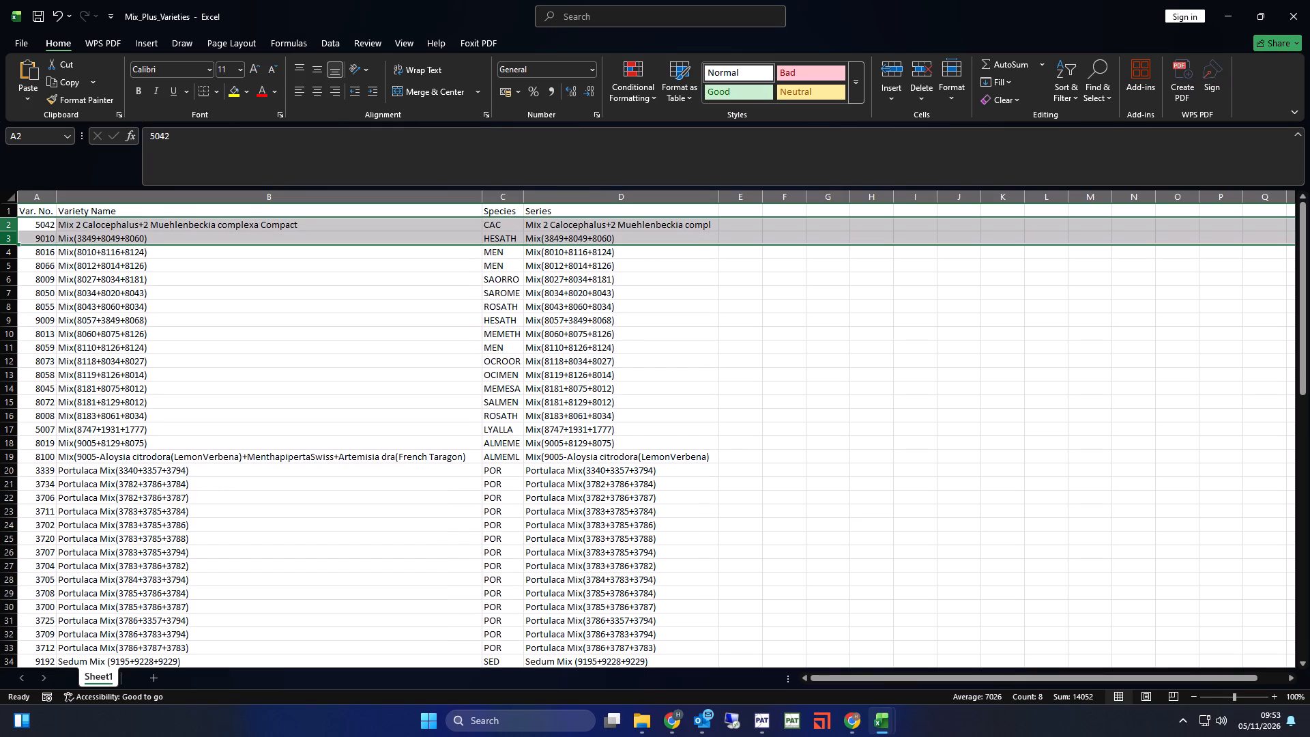
# Delete rows 3 to 19 of Mix_Plus_Varieties, the Mix(...) entries from Var. No. 9010 to 8100.
pyautogui.click(92, 229)
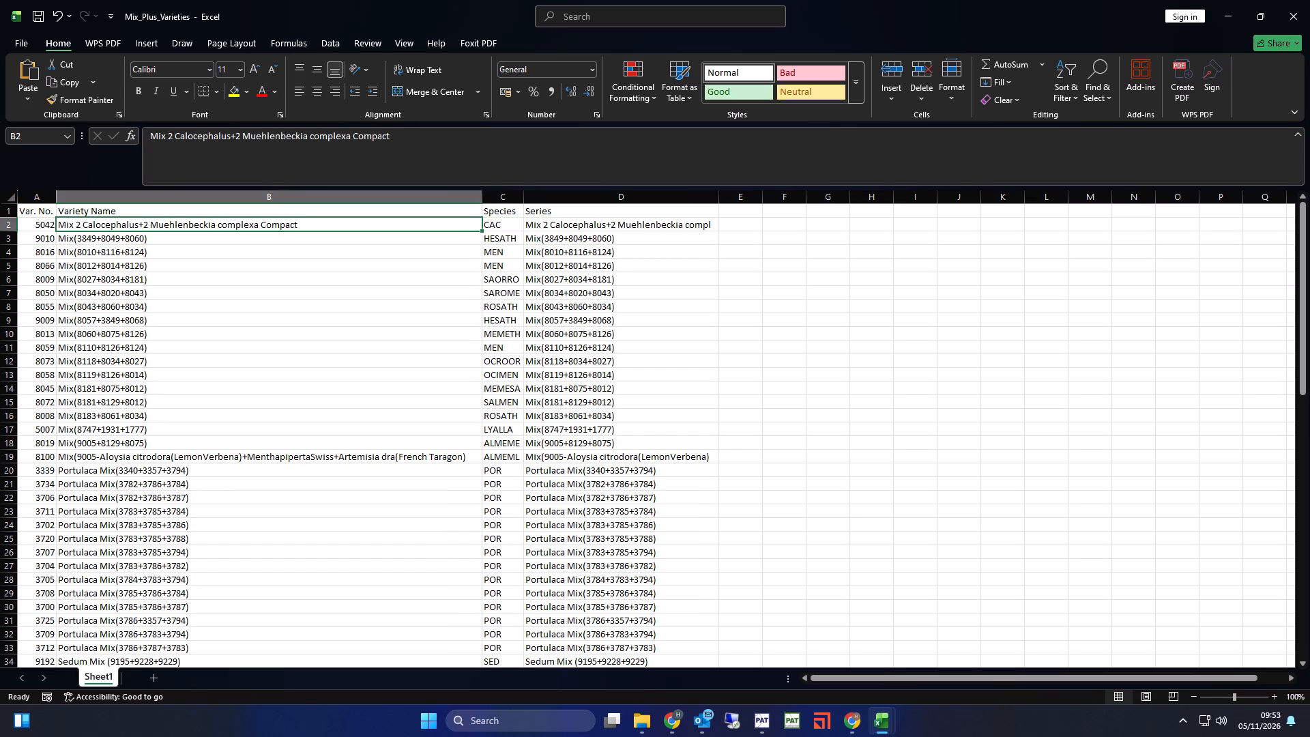
pyautogui.click(69, 242)
pyautogui.click(3, 240)
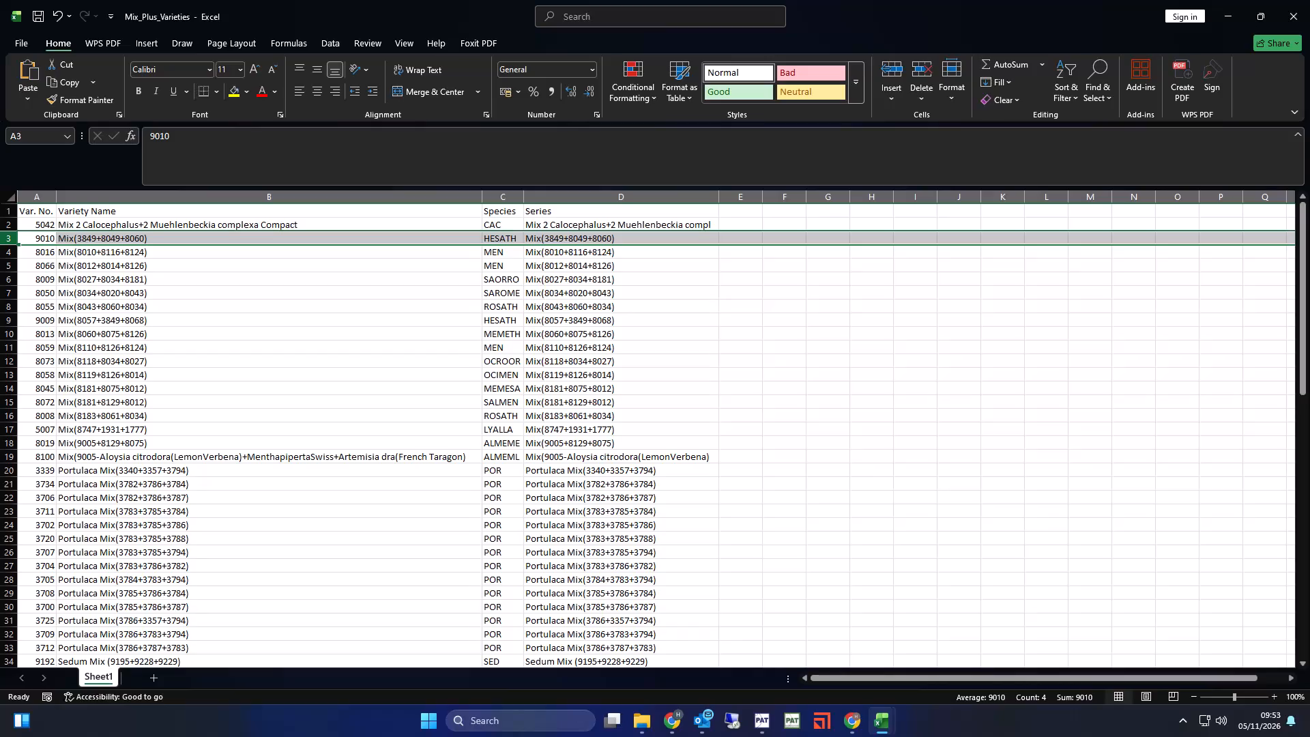
pyautogui.moveTo(4, 240); pyautogui.dragTo(1, 437)
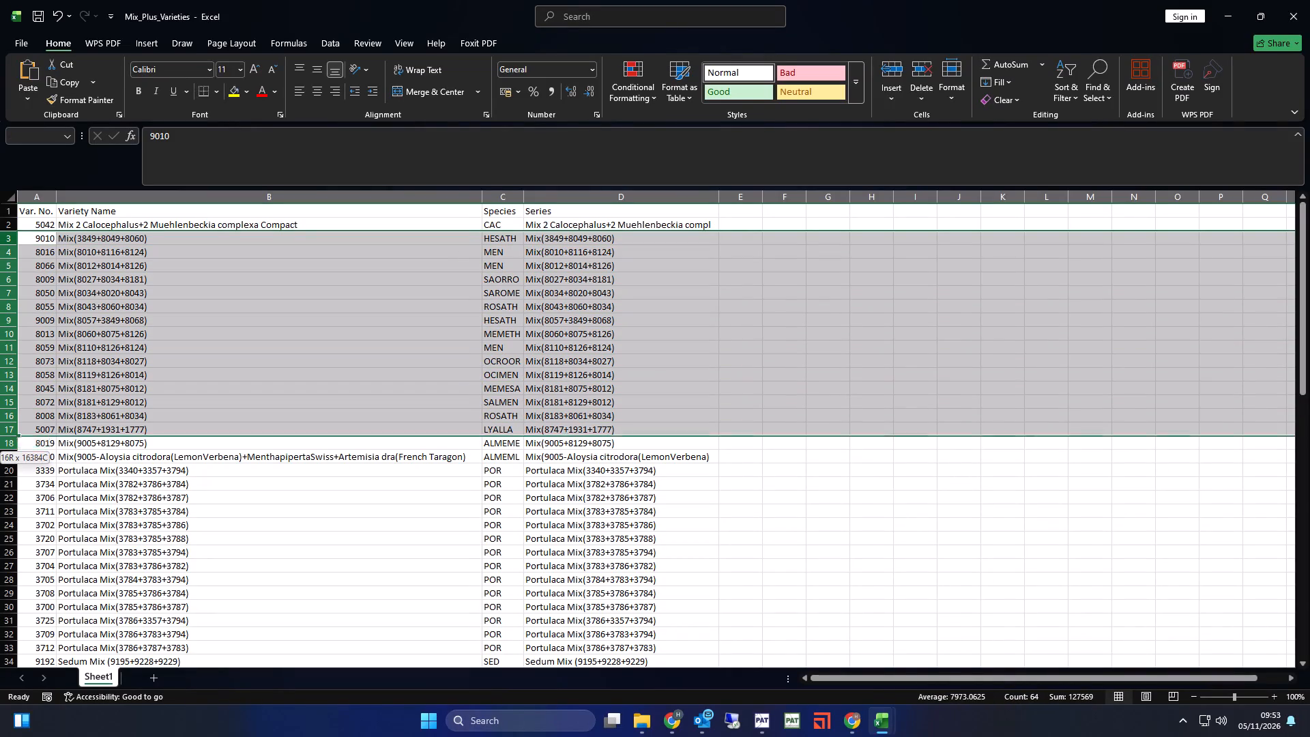
pyautogui.moveTo(1, 437); pyautogui.dragTo(1, 439)
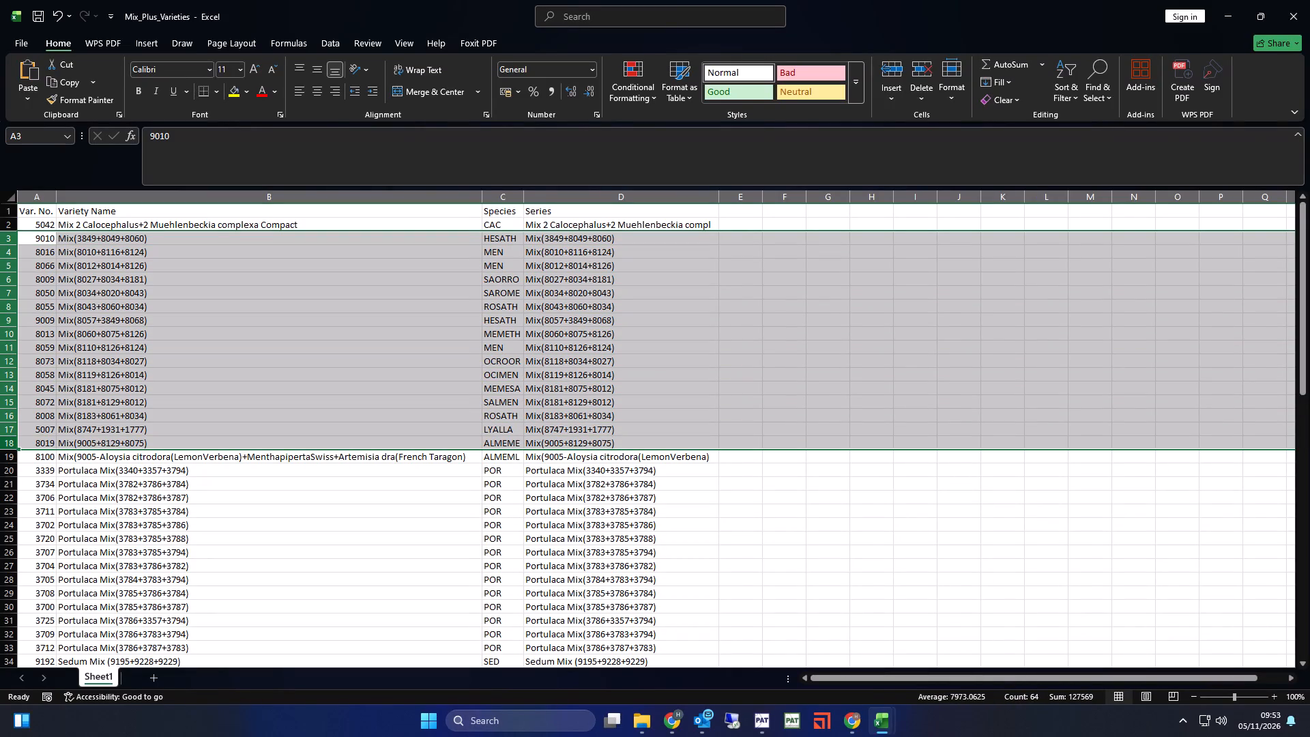
pyautogui.hotkey('shift', 'Down')
pyautogui.hotkey('ctrl', '-')
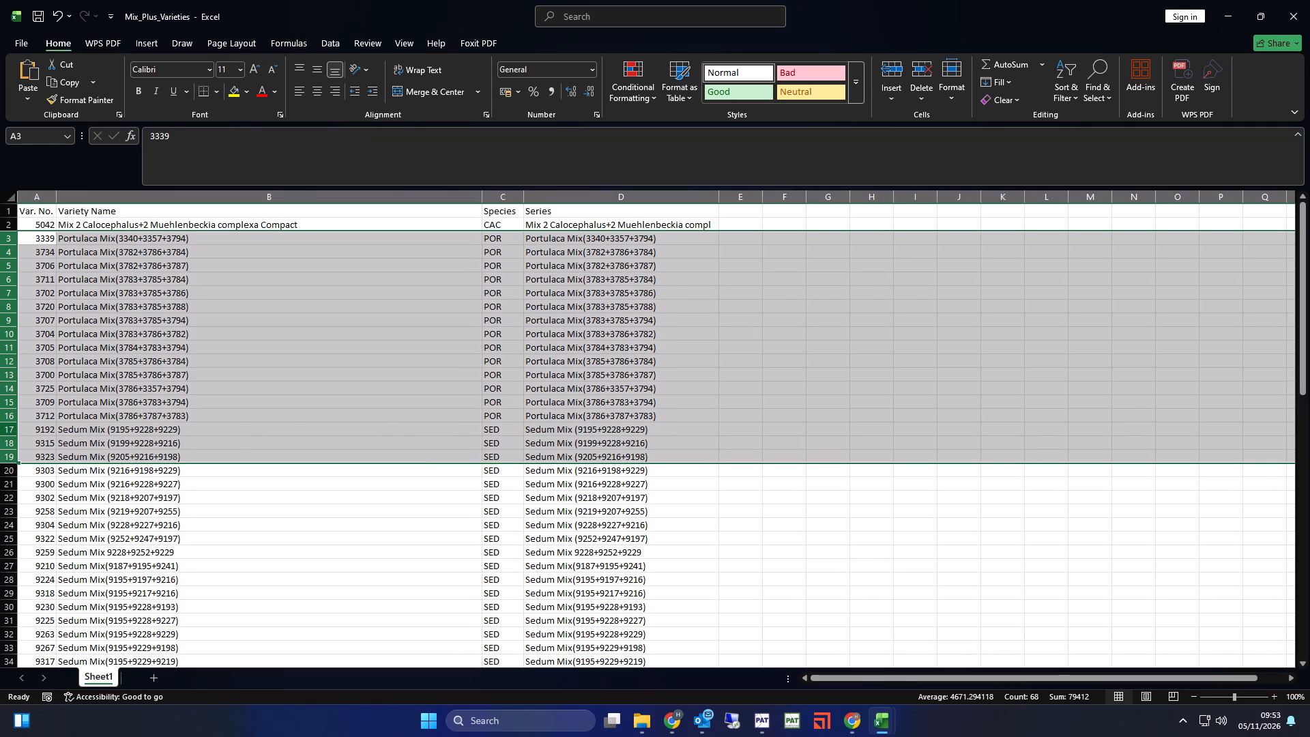
# Delete the Portulaca mix rows 4 to 16, Var. No. 3734 to 3712, keeping Portulaca Mix(3340+3357+3794).
pyautogui.click(123, 242)
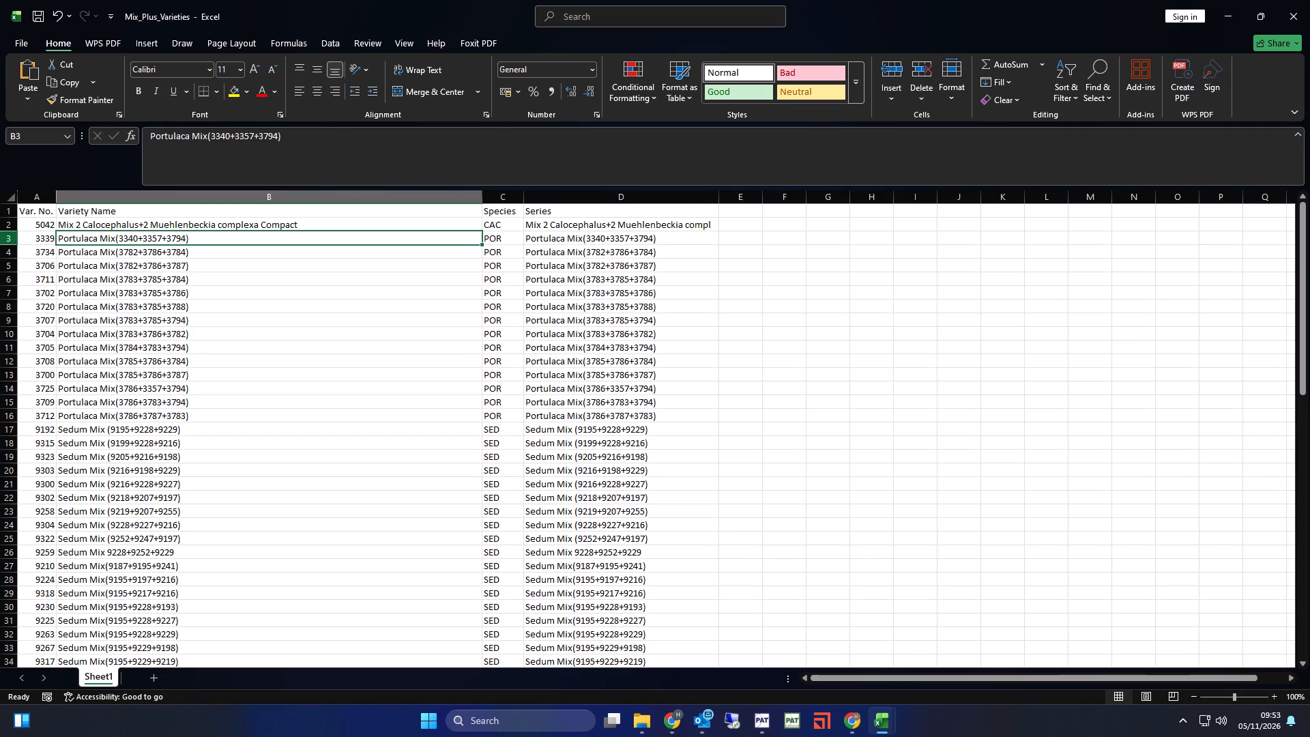
pyautogui.click(9, 235)
pyautogui.click(6, 242)
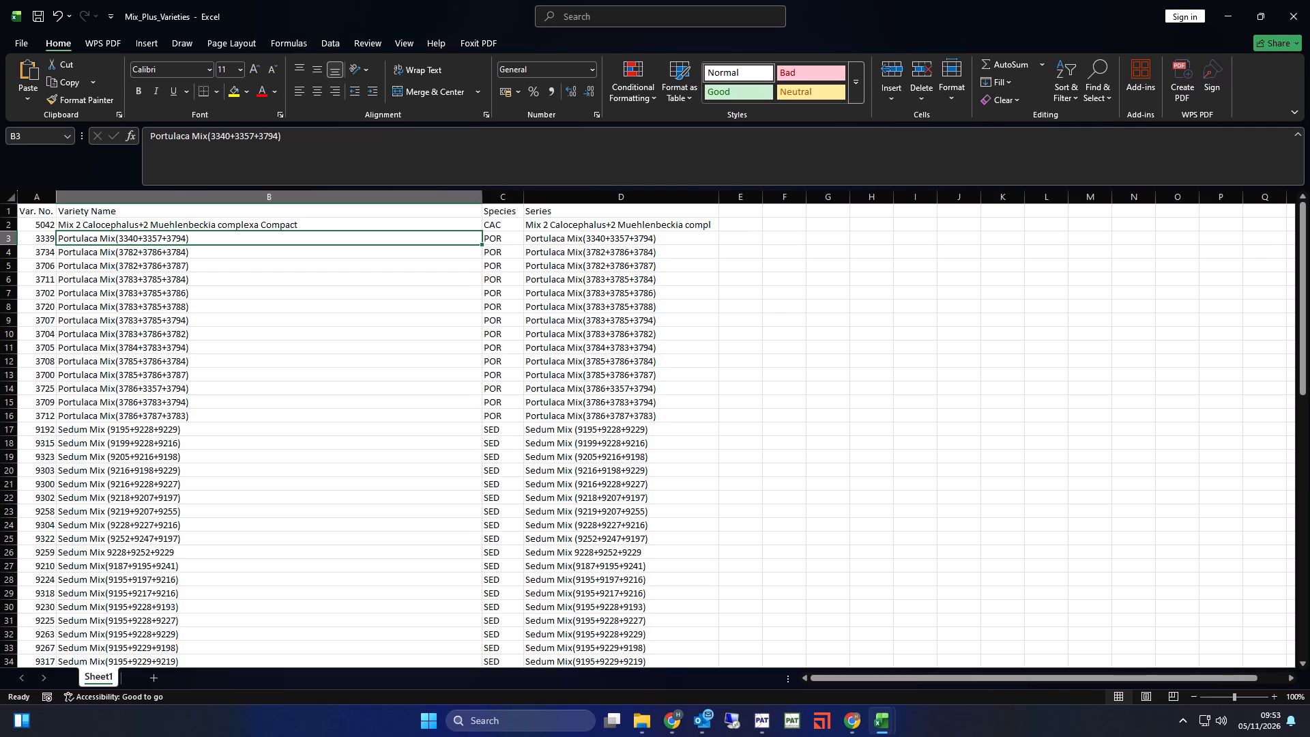
pyautogui.click(8, 241)
pyautogui.moveTo(7, 253); pyautogui.dragTo(0, 394)
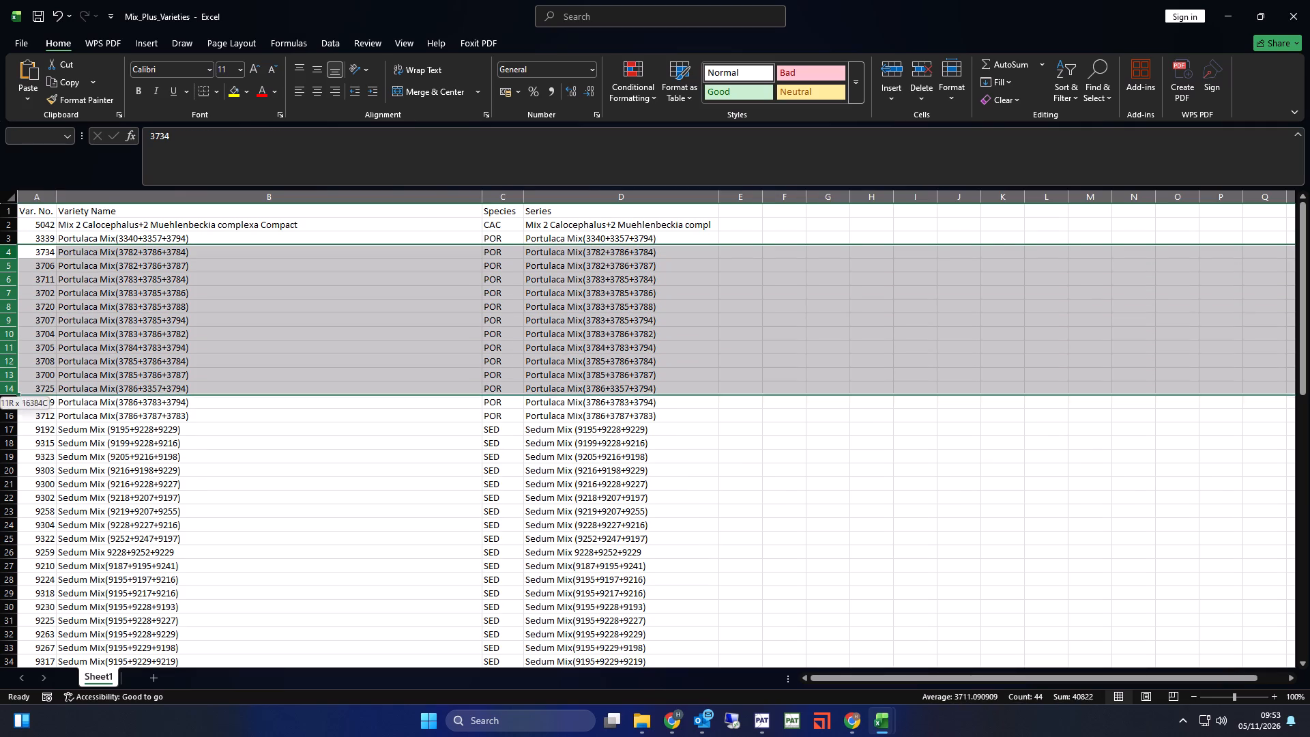
pyautogui.moveTo(0, 394); pyautogui.dragTo(1, 410)
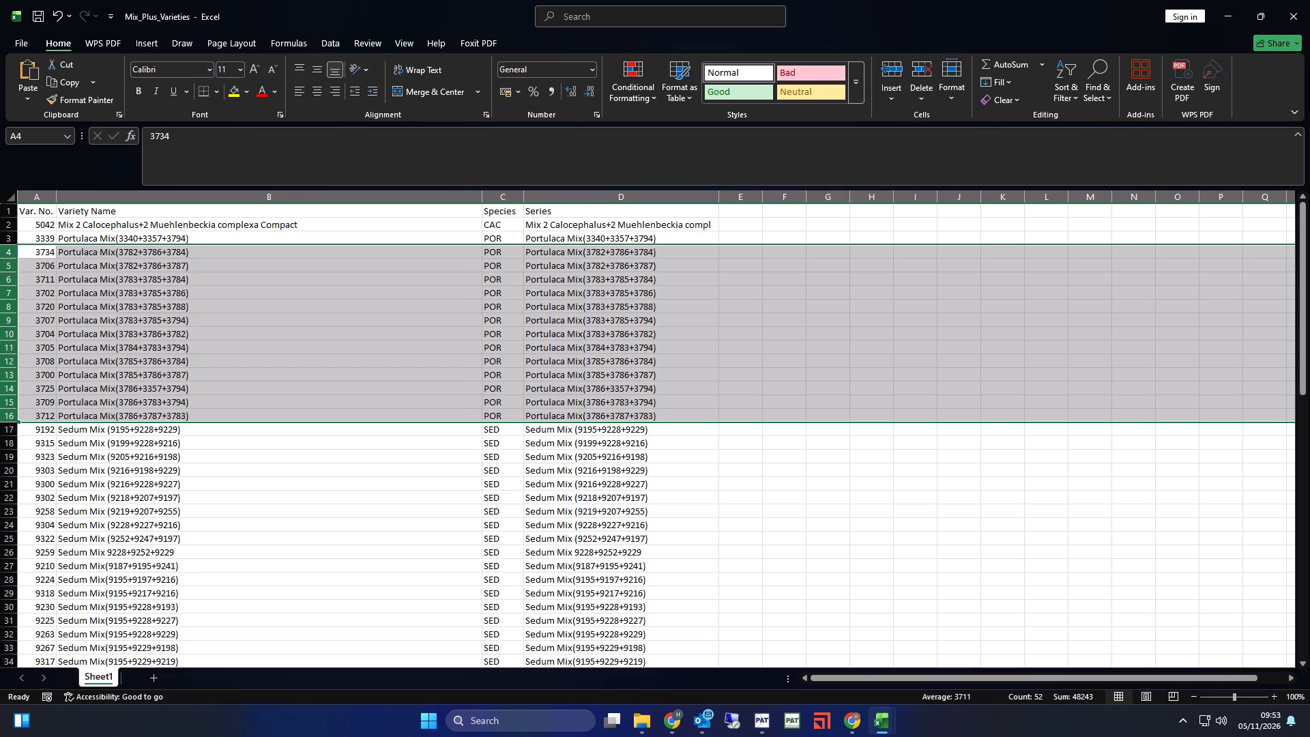
pyautogui.hotkey('ctrl', '-')
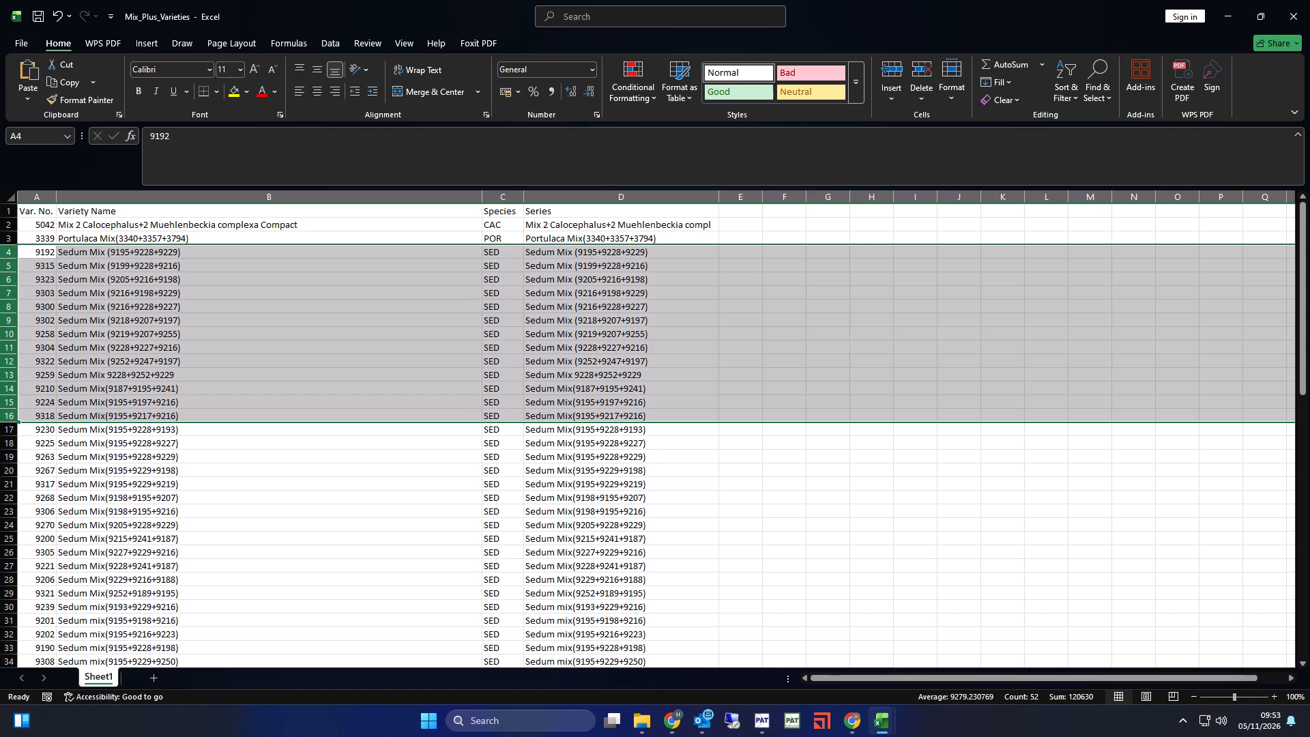
# Review the remaining Sedum mix rows down to the end of the Mix_Plus_Varieties list.
pyautogui.scroll(-3, 310, 586)
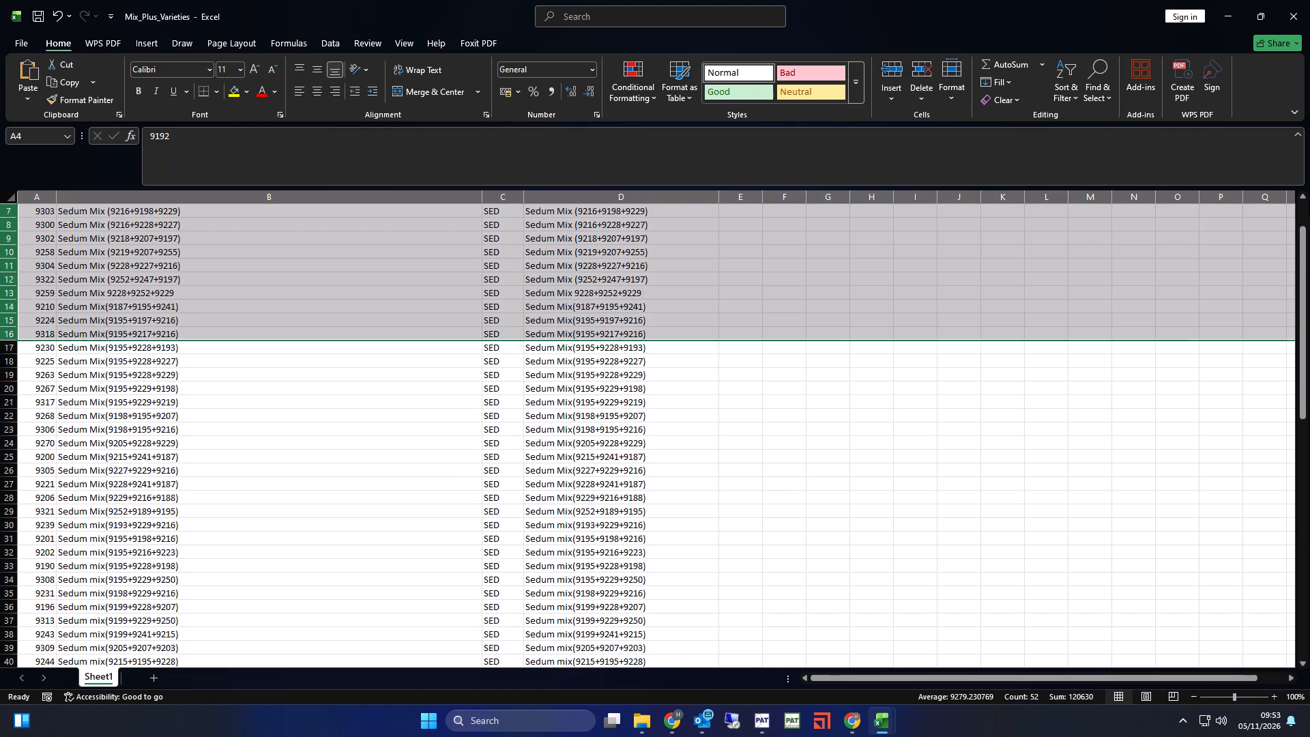
pyautogui.scroll(-1, 310, 586)
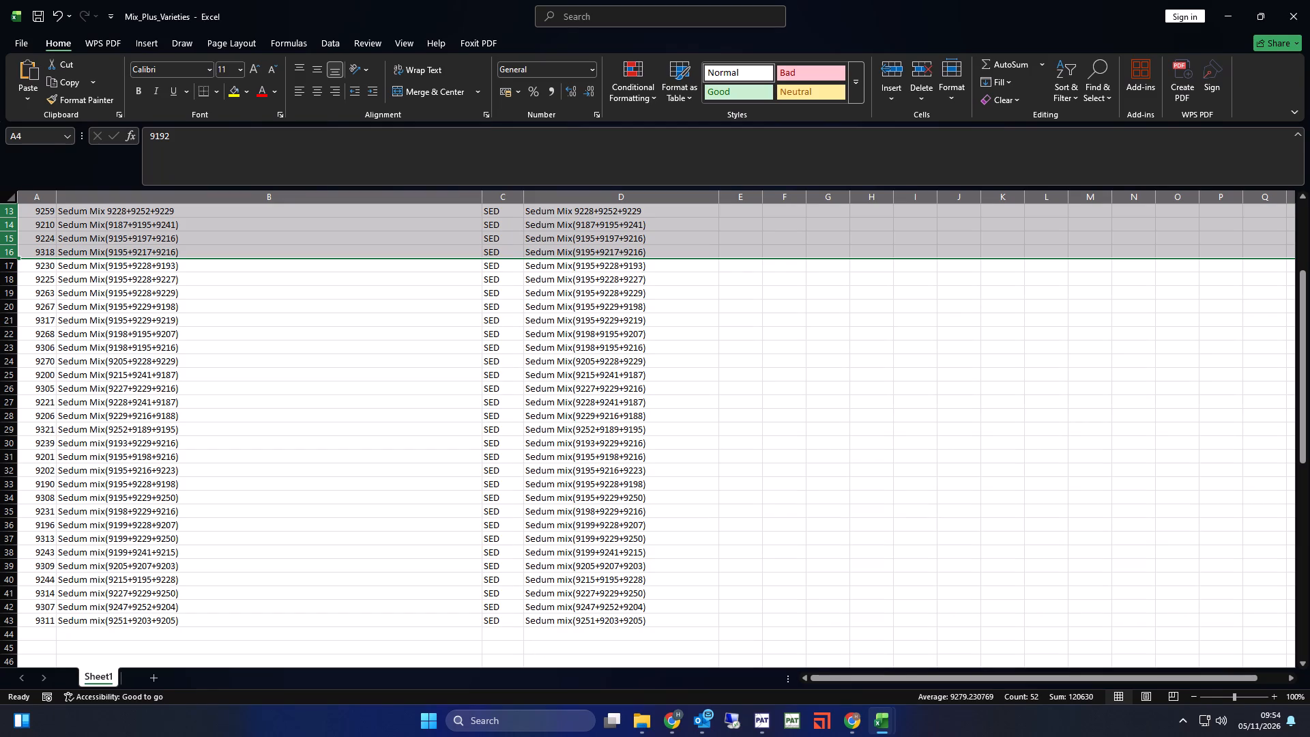
pyautogui.scroll(4, 310, 586)
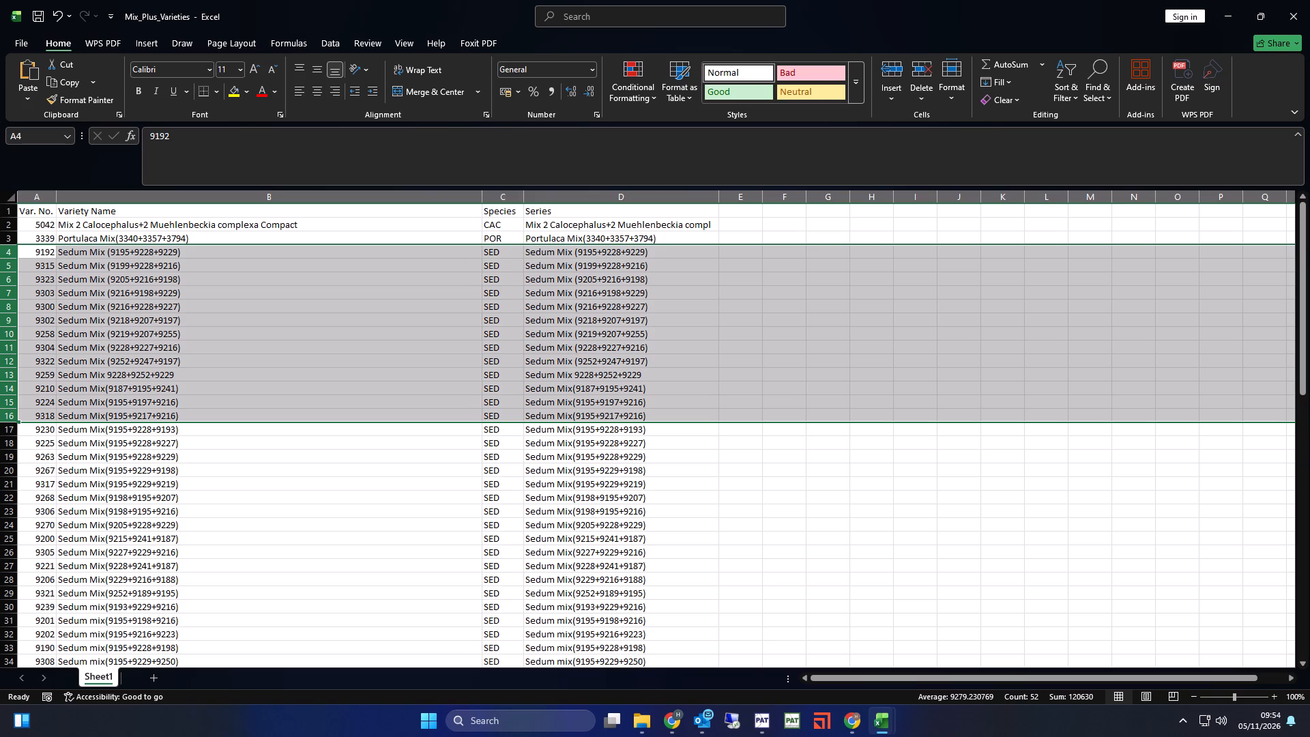
pyautogui.scroll(4, 310, 586)
pyautogui.click(861, 718)
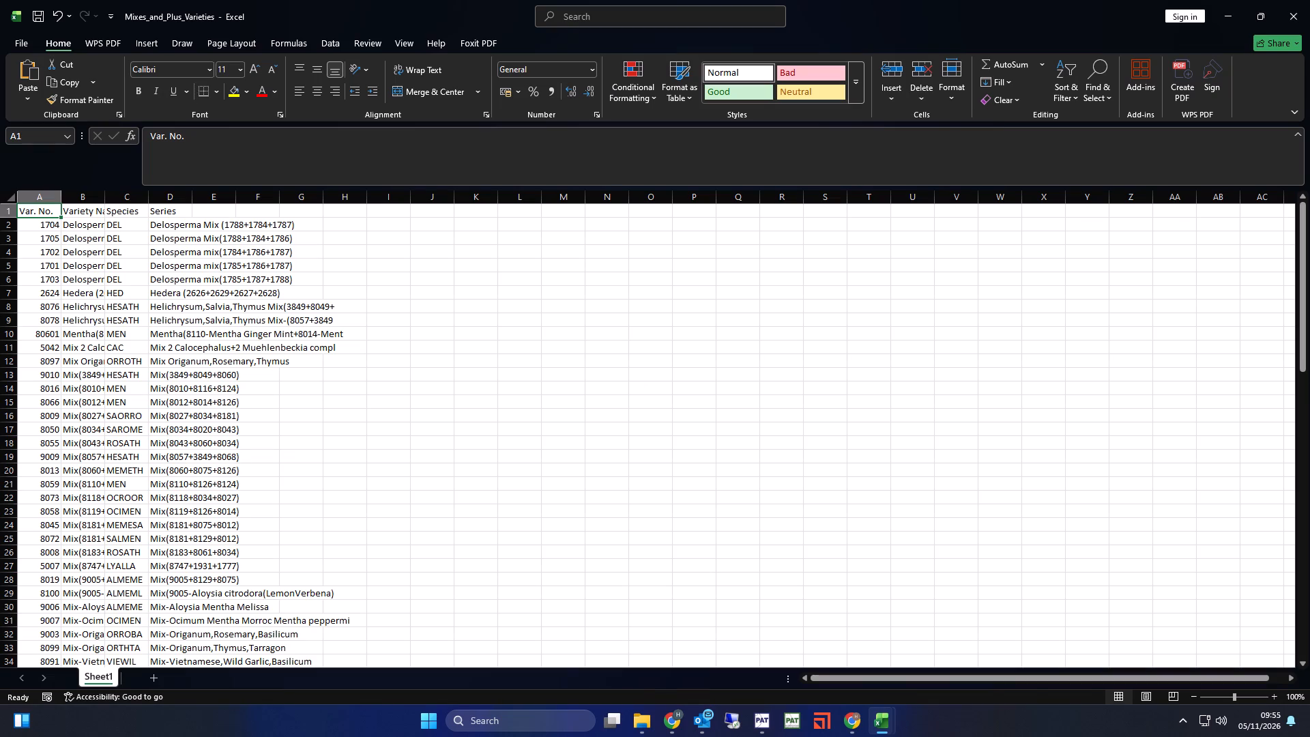
# Auto-fit the widths of columns A to G in the Mixes_and_Plus_Varieties sheet.
pyautogui.moveTo(33, 195); pyautogui.dragTo(307, 185)
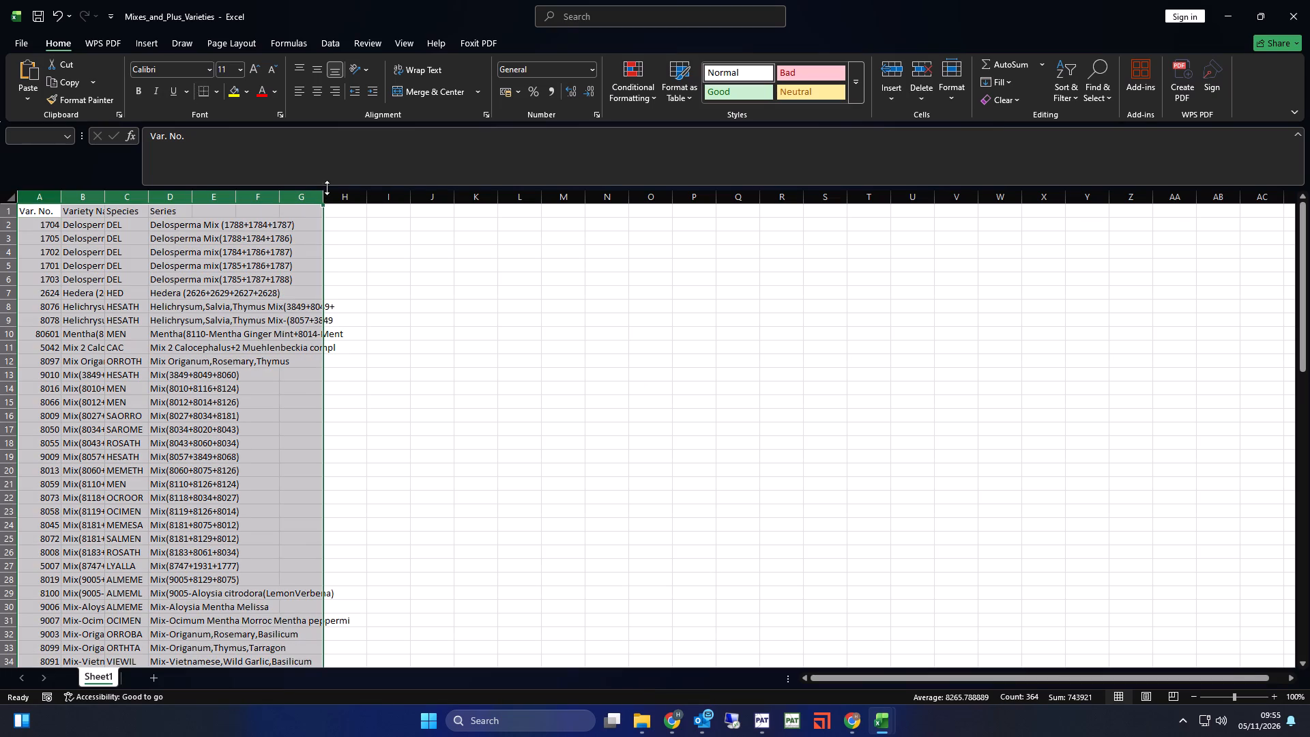
pyautogui.doubleClick(323, 195)
pyautogui.scroll(6, 426, 317)
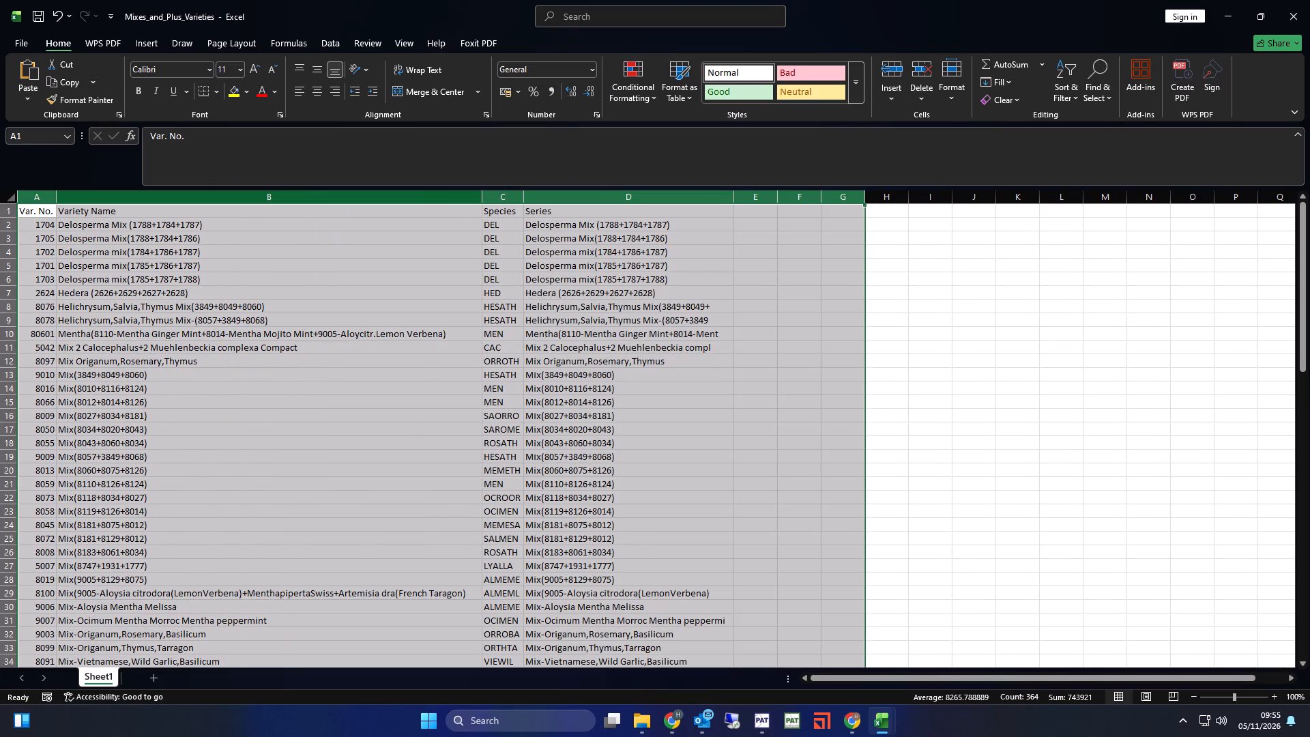
# Select the Species column and review the extracted varieties down to the last row of the list.
pyautogui.click(506, 196)
pyautogui.scroll(-13, 441, 462)
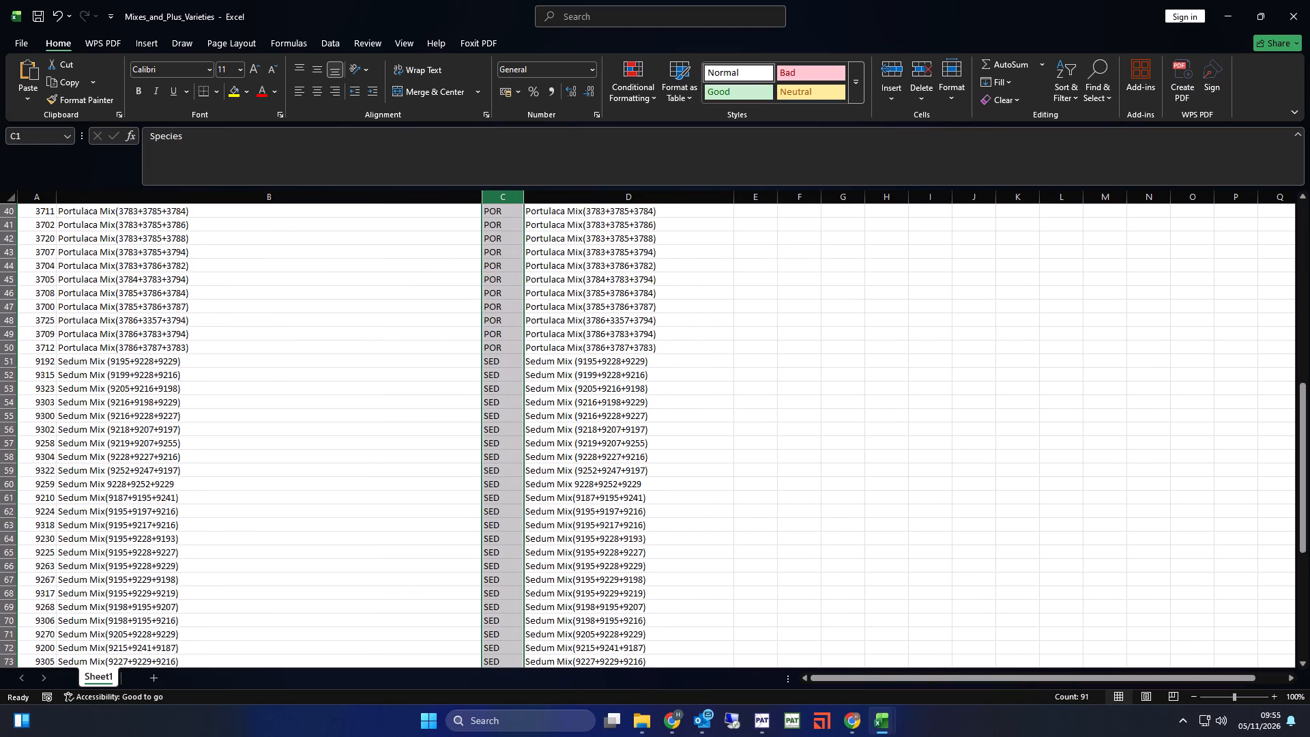
pyautogui.scroll(-14, 442, 468)
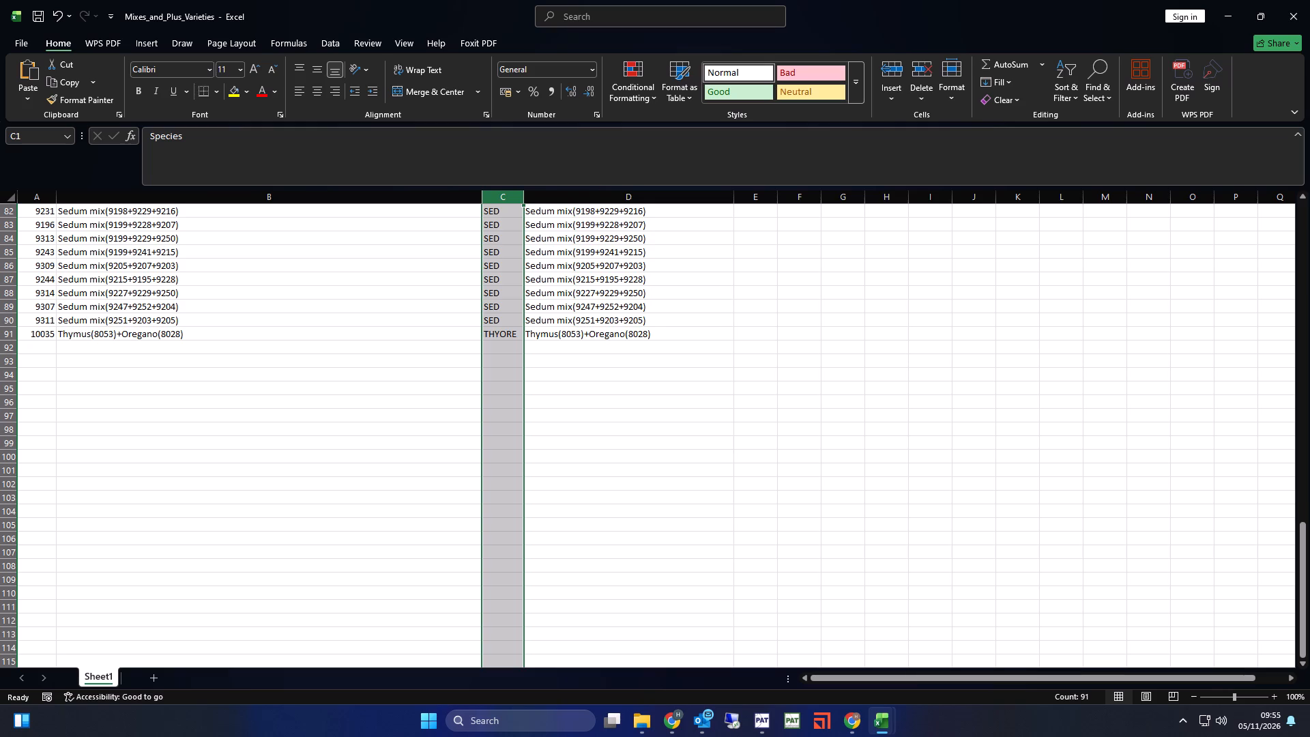
pyautogui.scroll(20, 473, 474)
pyautogui.scroll(20, 473, 474)
pyautogui.scroll(9, 473, 474)
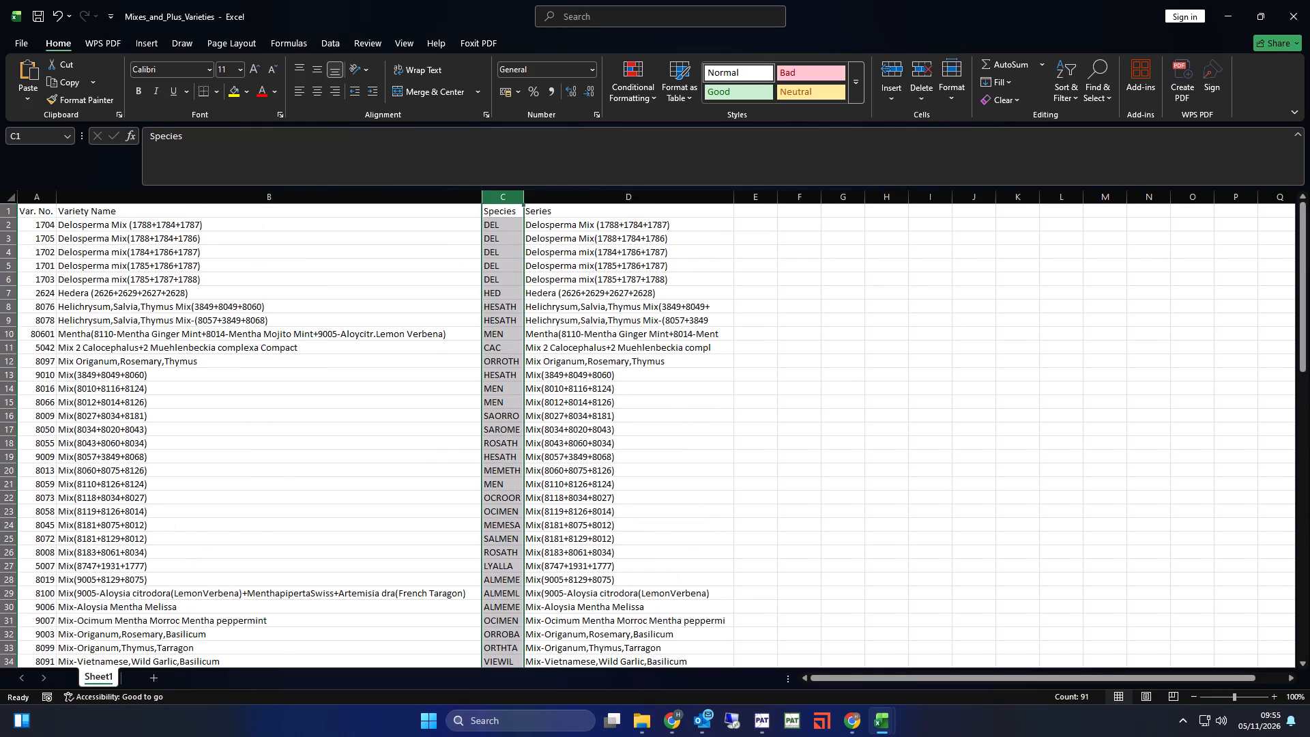
# Delete rows 2 to 9 of Mixes_and_Plus_Varieties, covering the Delosperma, Hedera and Helichrysum,Salvia,Thymus mixes.
pyautogui.click(89, 229)
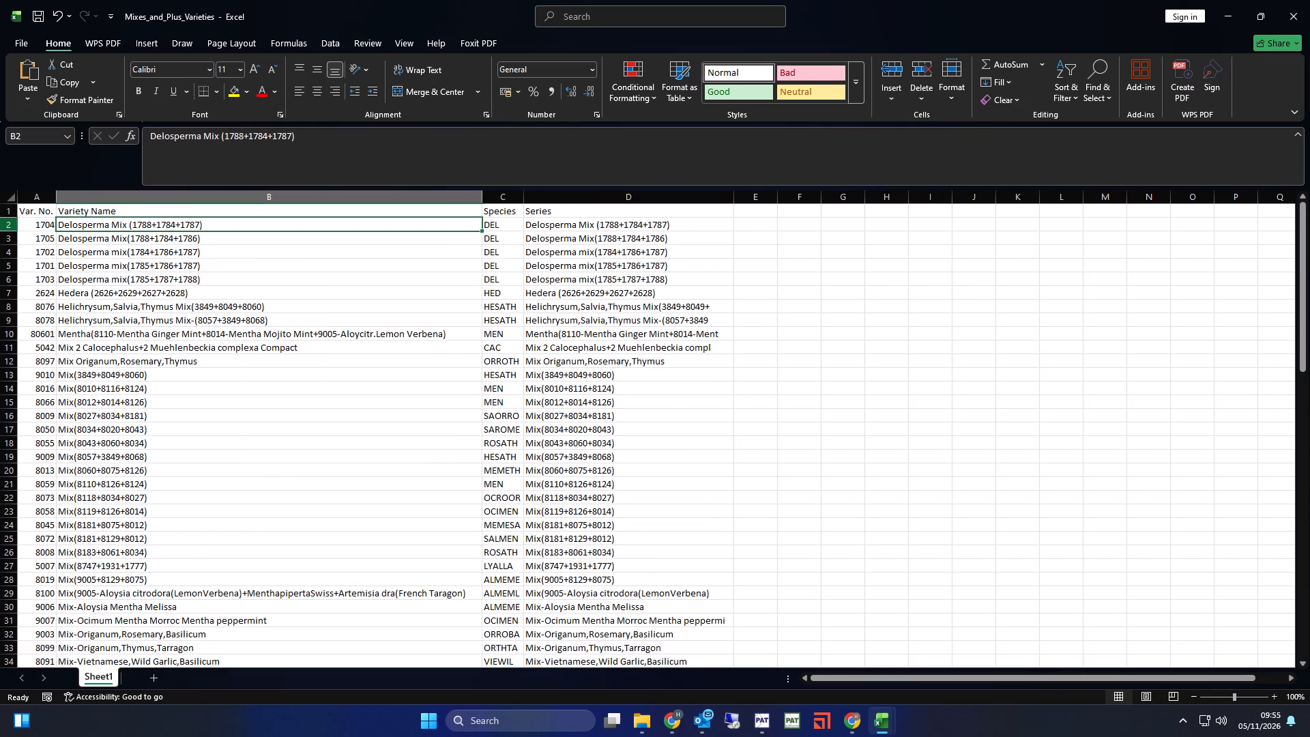
pyautogui.moveTo(12, 224); pyautogui.dragTo(3, 295)
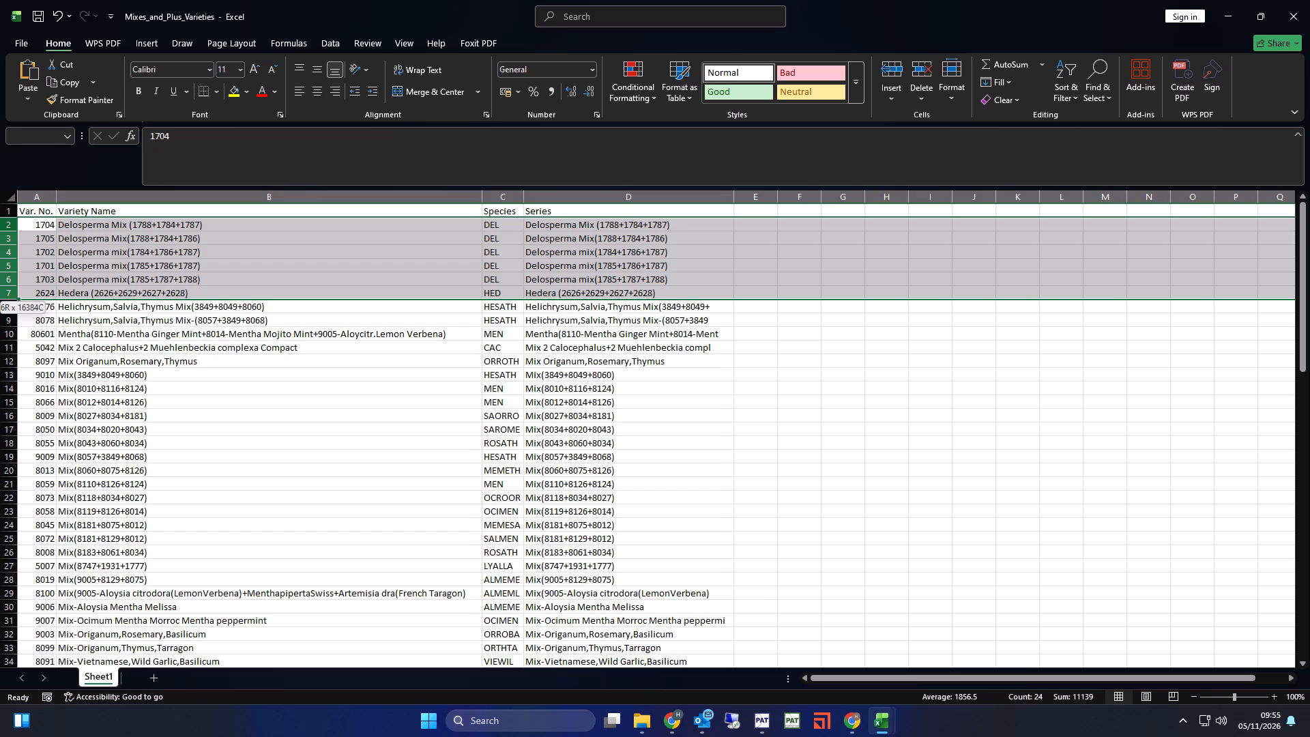
pyautogui.moveTo(3, 295); pyautogui.dragTo(0, 330)
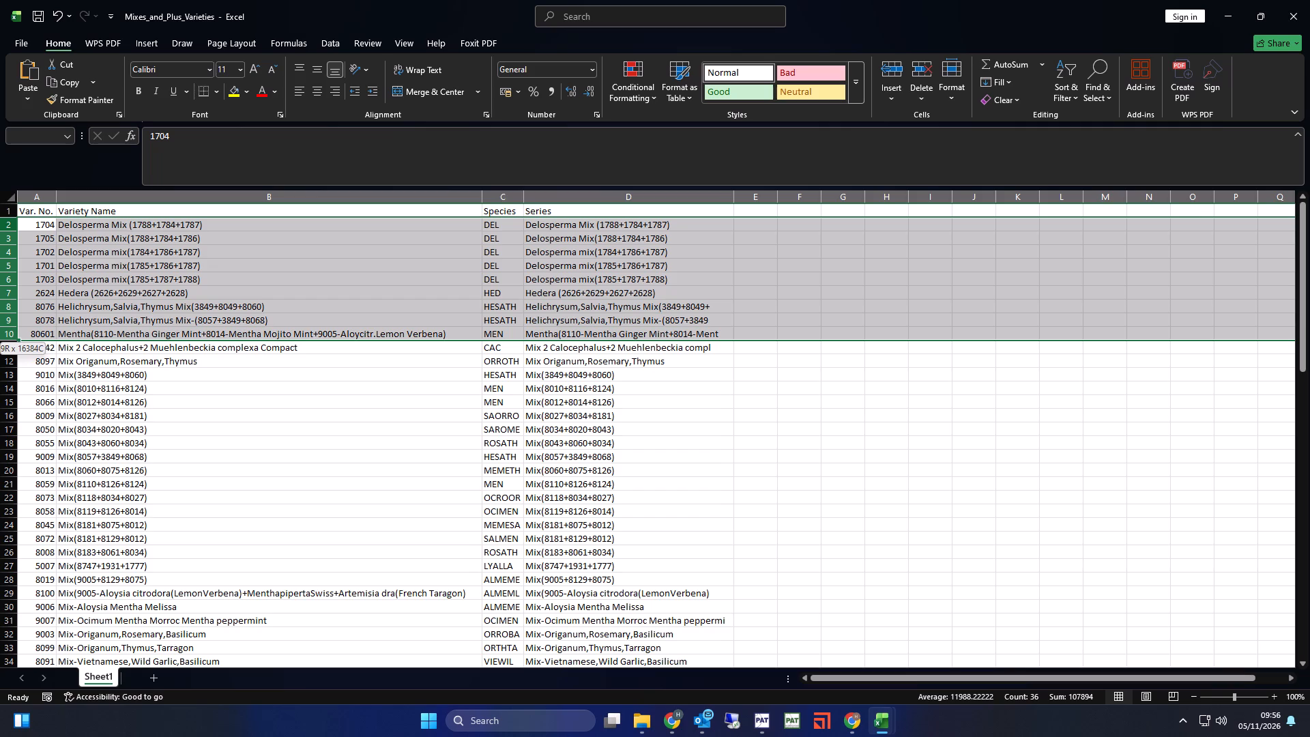
pyautogui.moveTo(0, 330); pyautogui.dragTo(1, 315)
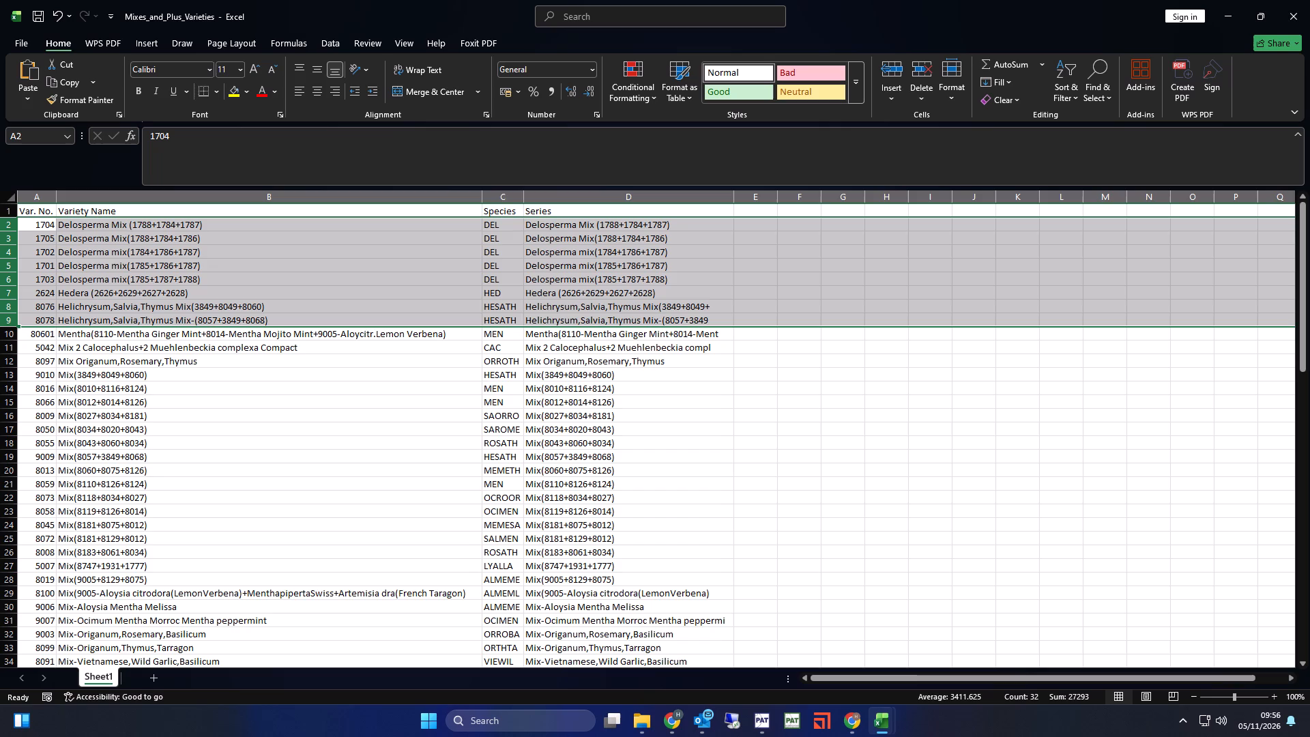
pyautogui.hotkey('ctrl', '-')
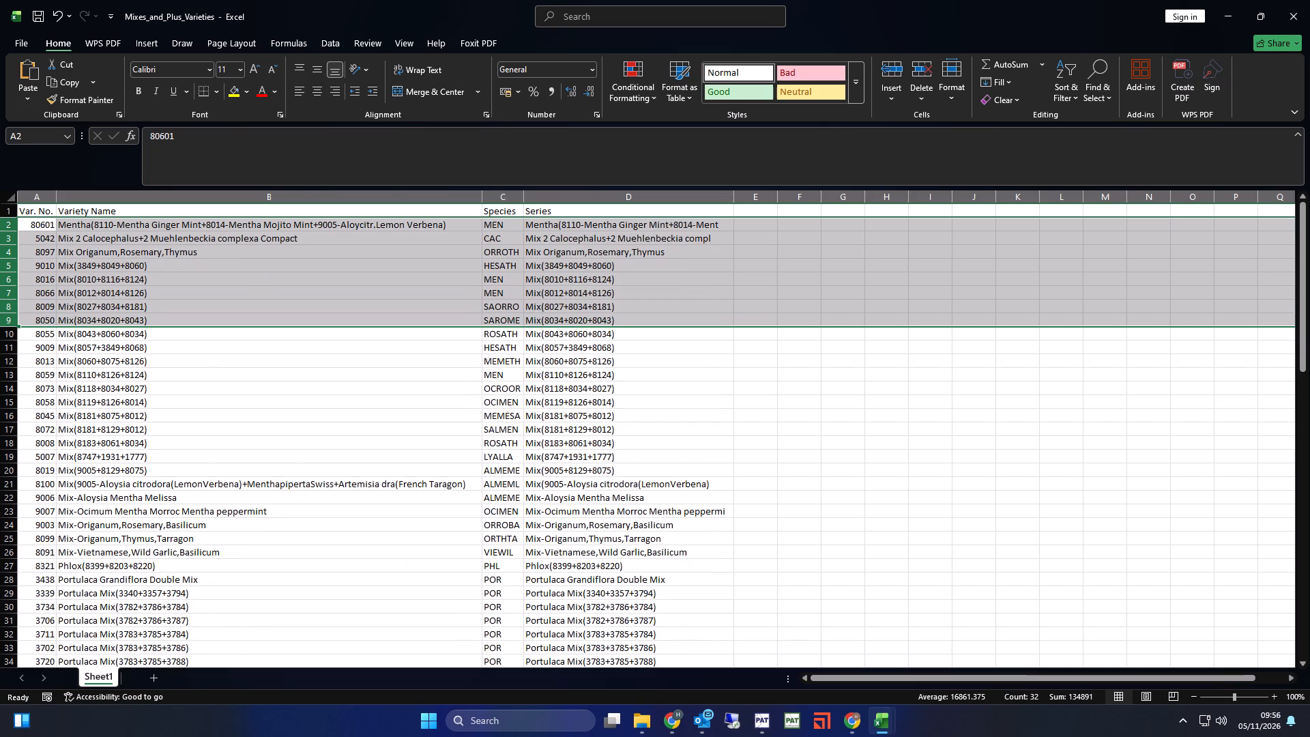
# Delete rows 4 to 26, from Mix Origanum,Rosemary,Thymus through Mix-Vietnamese,Wild Garlic,Basilicum.
pyautogui.click(114, 241)
pyautogui.click(96, 258)
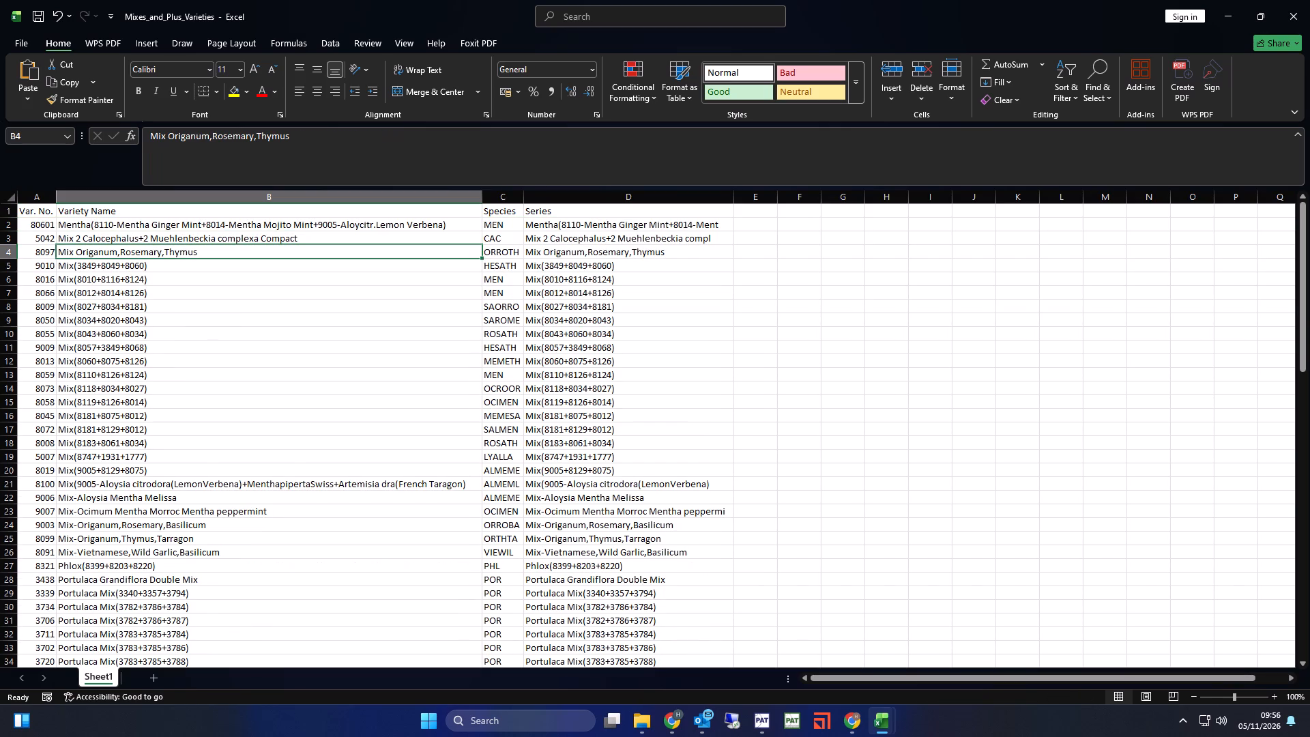
pyautogui.click(13, 251)
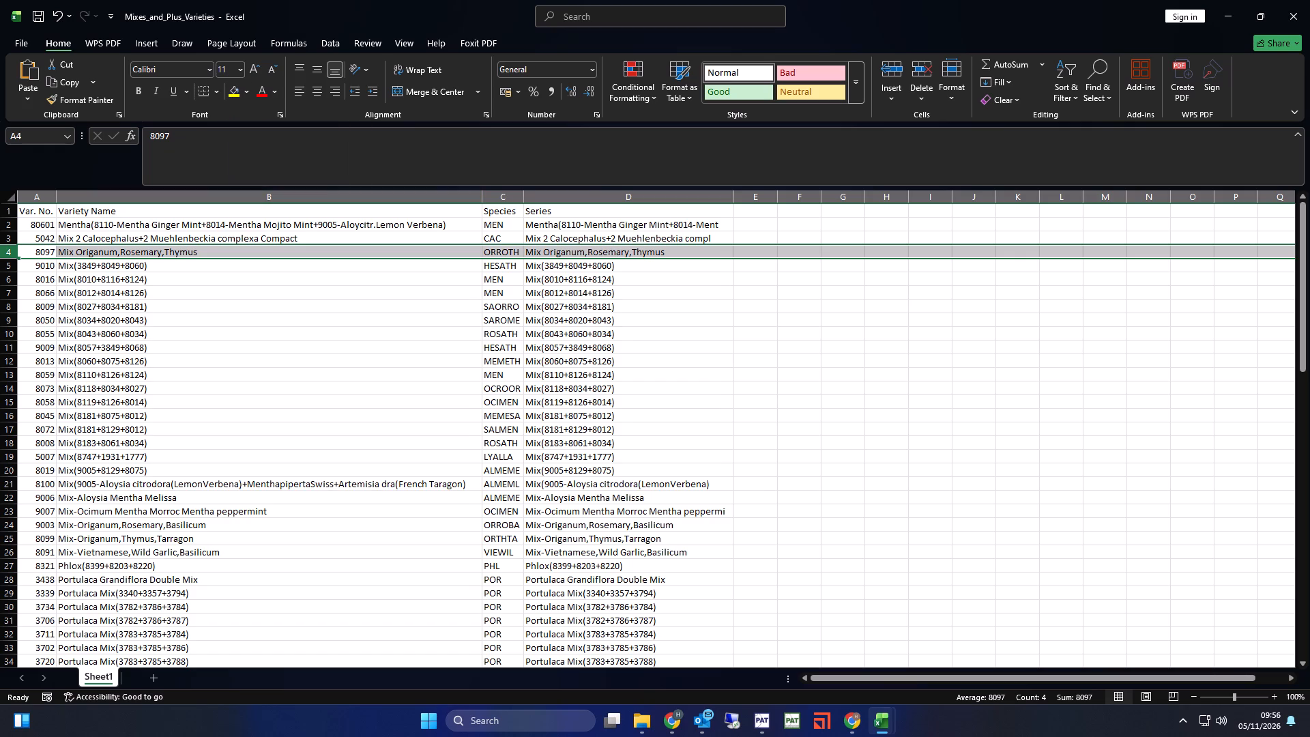
pyautogui.moveTo(9, 252); pyautogui.dragTo(1, 473)
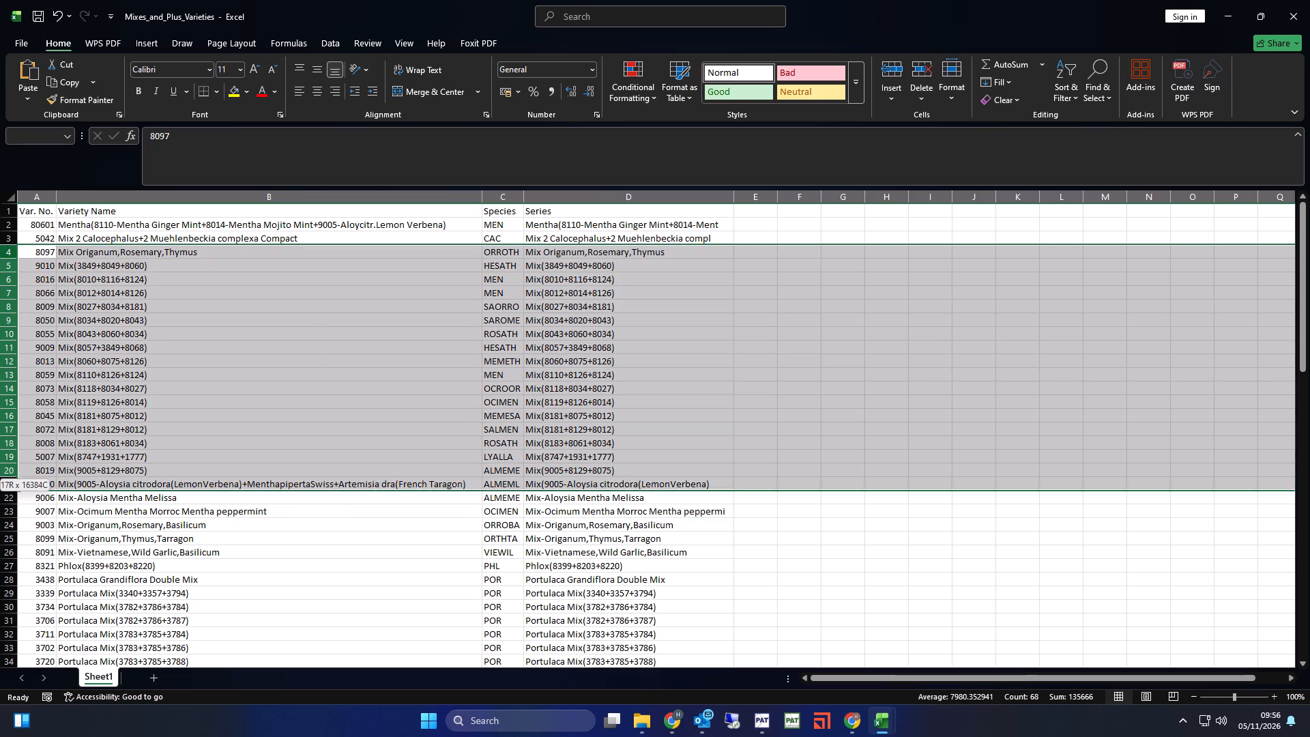
pyautogui.moveTo(1, 473); pyautogui.dragTo(2, 469)
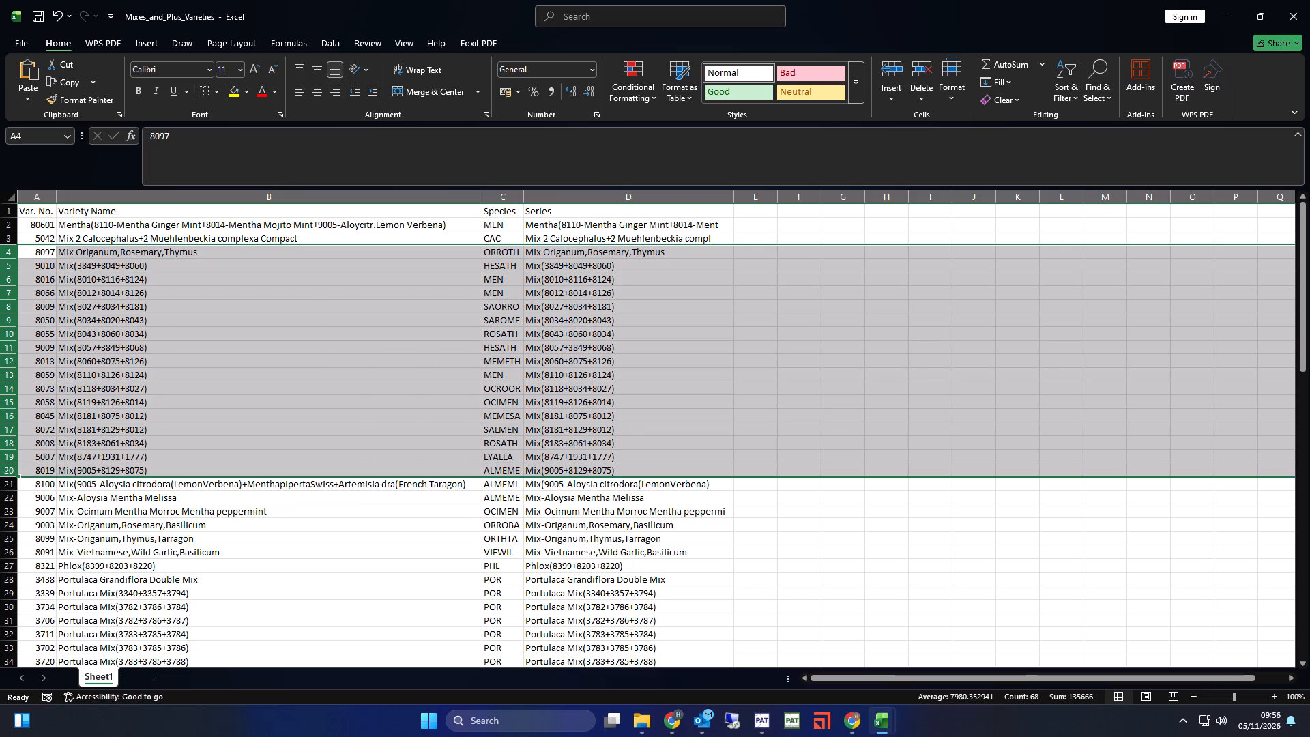
pyautogui.hotkey('shift', 'Down')
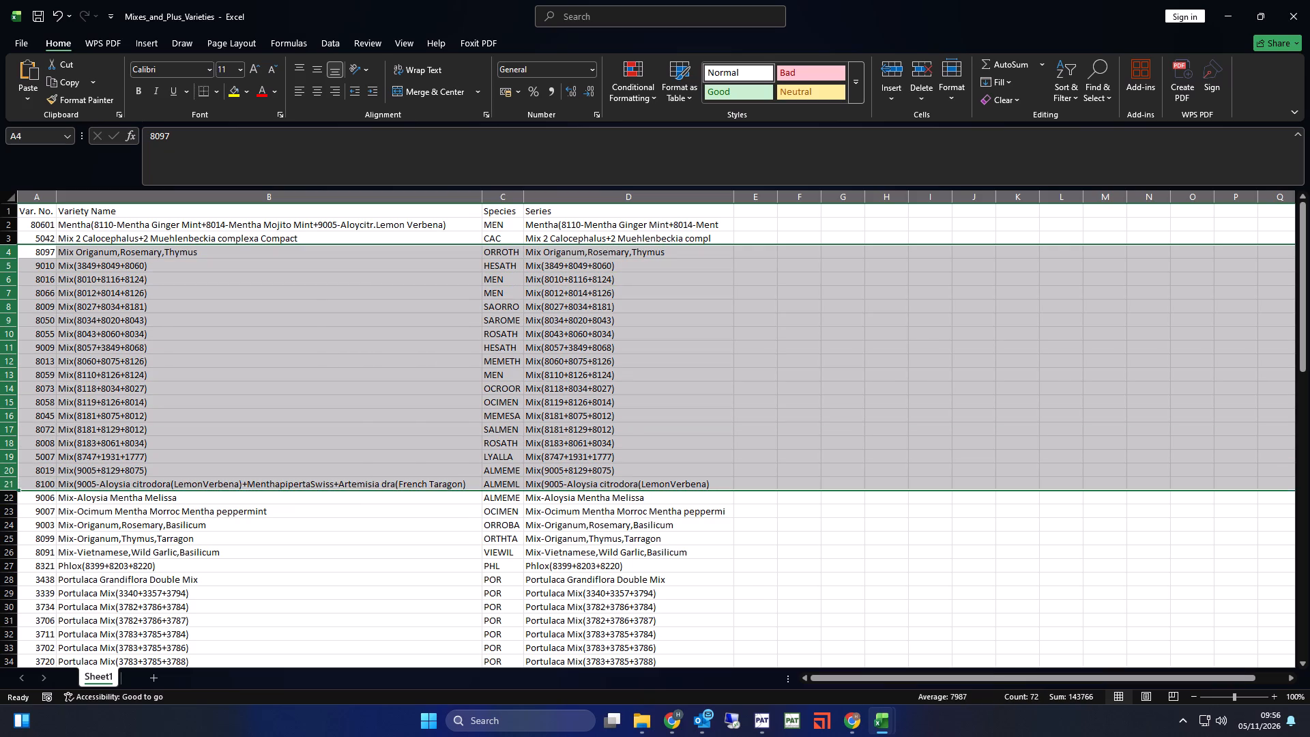
pyautogui.hotkey('shift', 'Down')
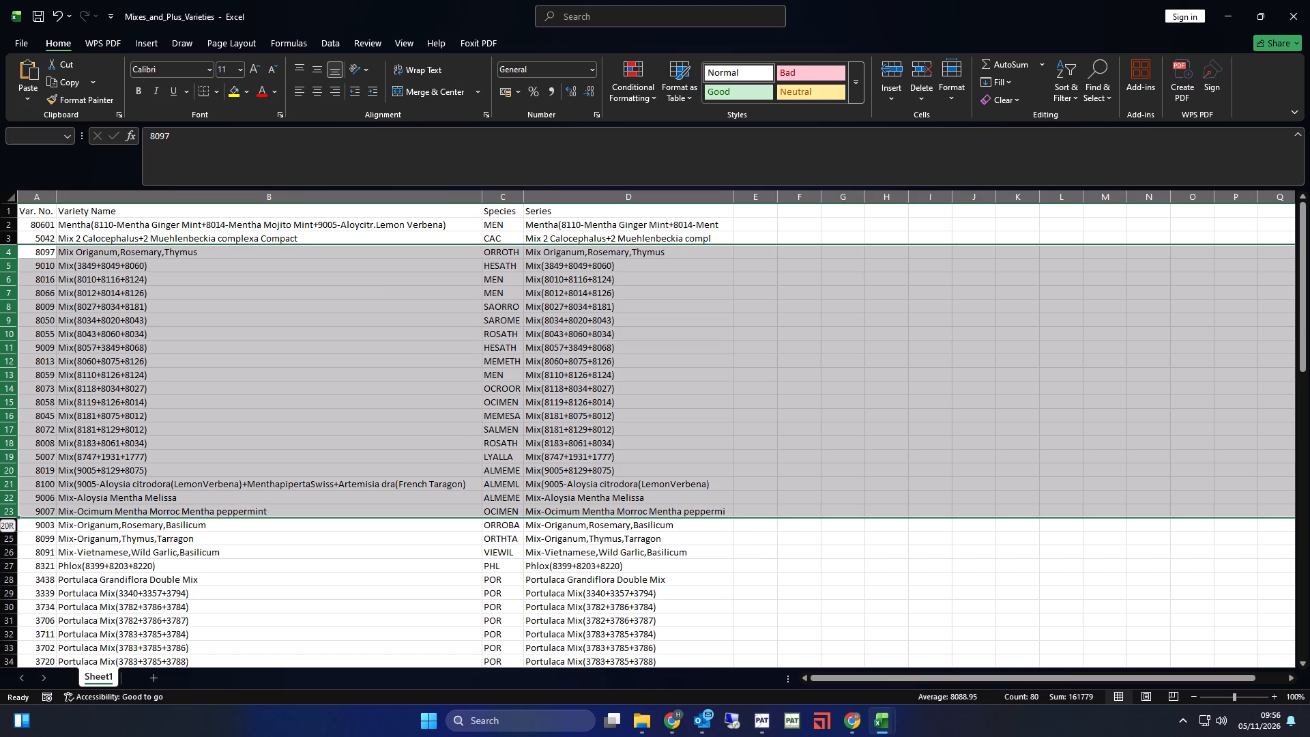
pyautogui.hotkey('shift', 'Down')
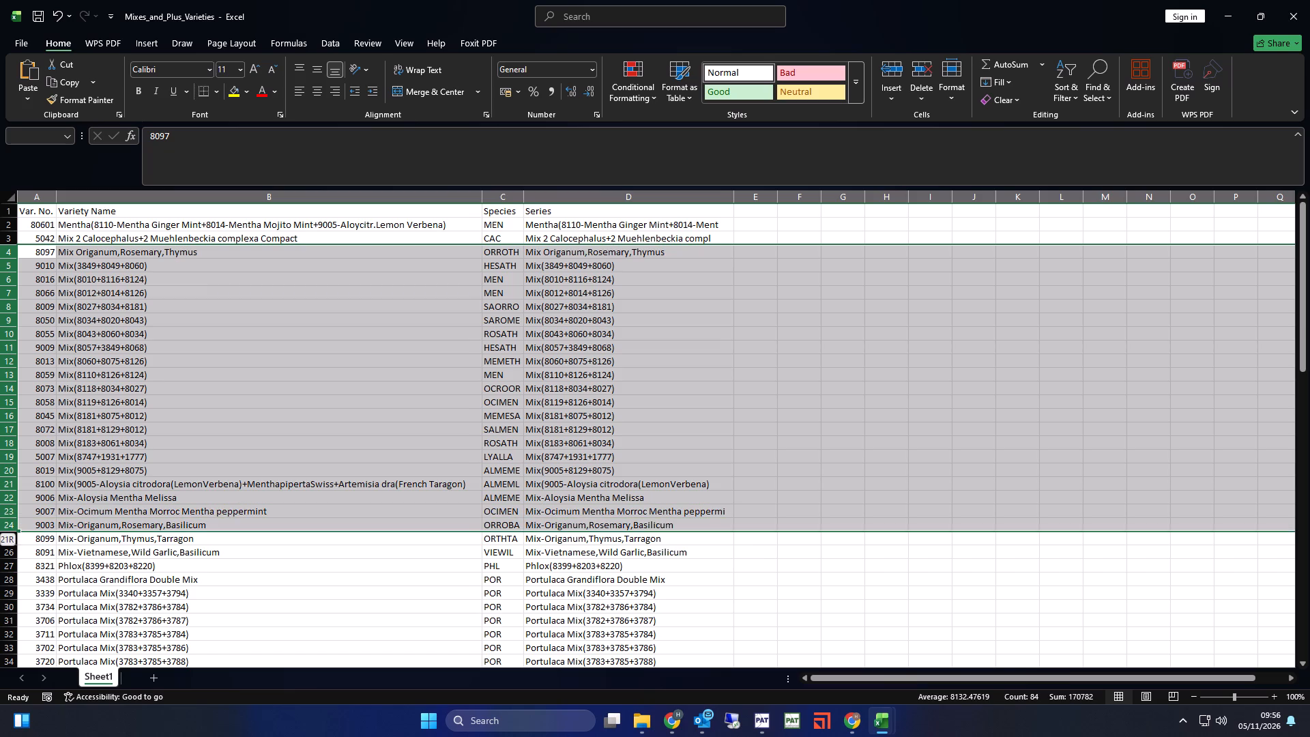
pyautogui.hotkey('shift', 'Down')
pyautogui.hotkey('shift', 'Down')
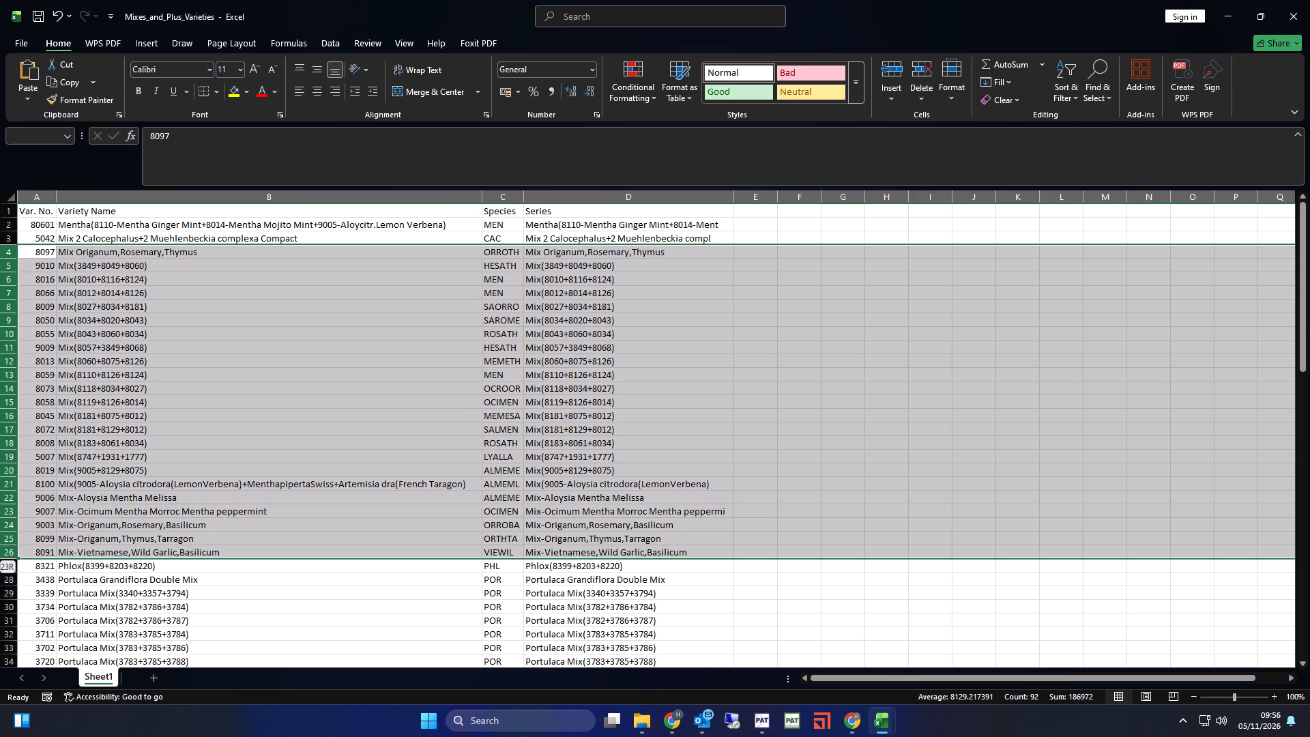
pyautogui.hotkey('shift', '-')
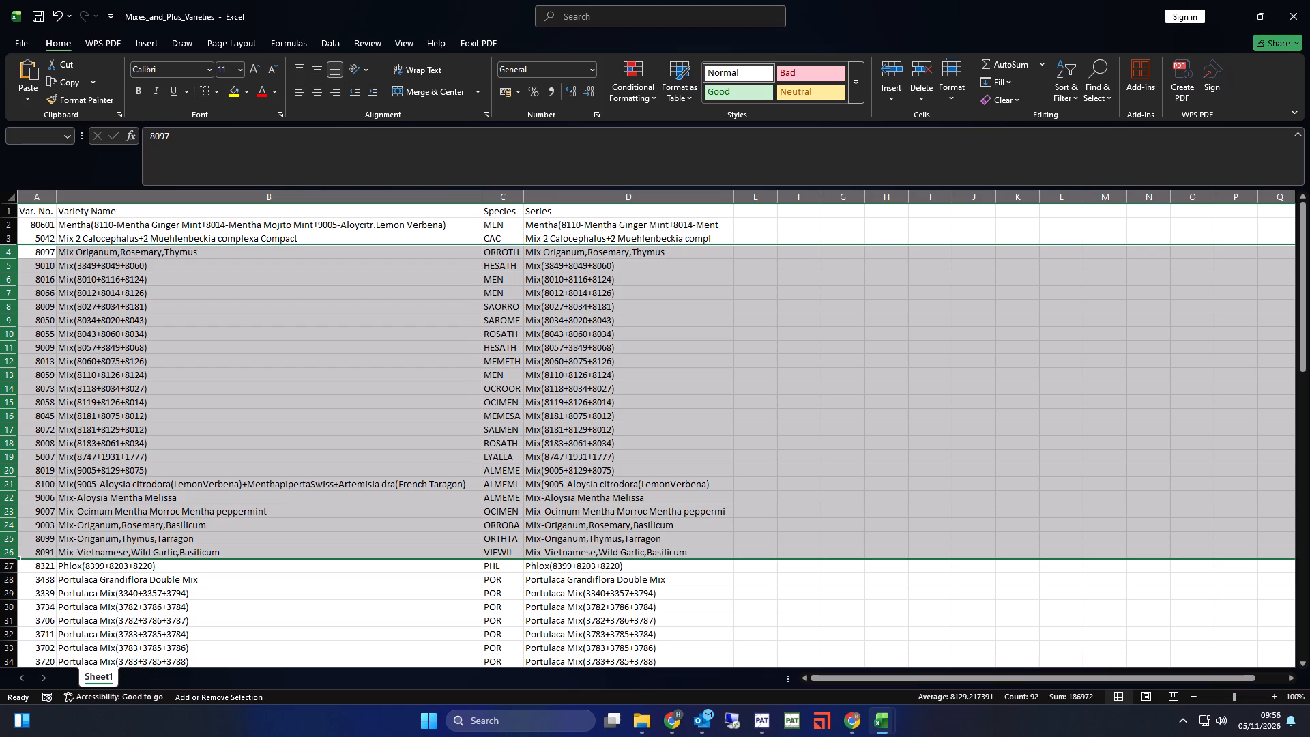
pyautogui.hotkey('ctrl', '-')
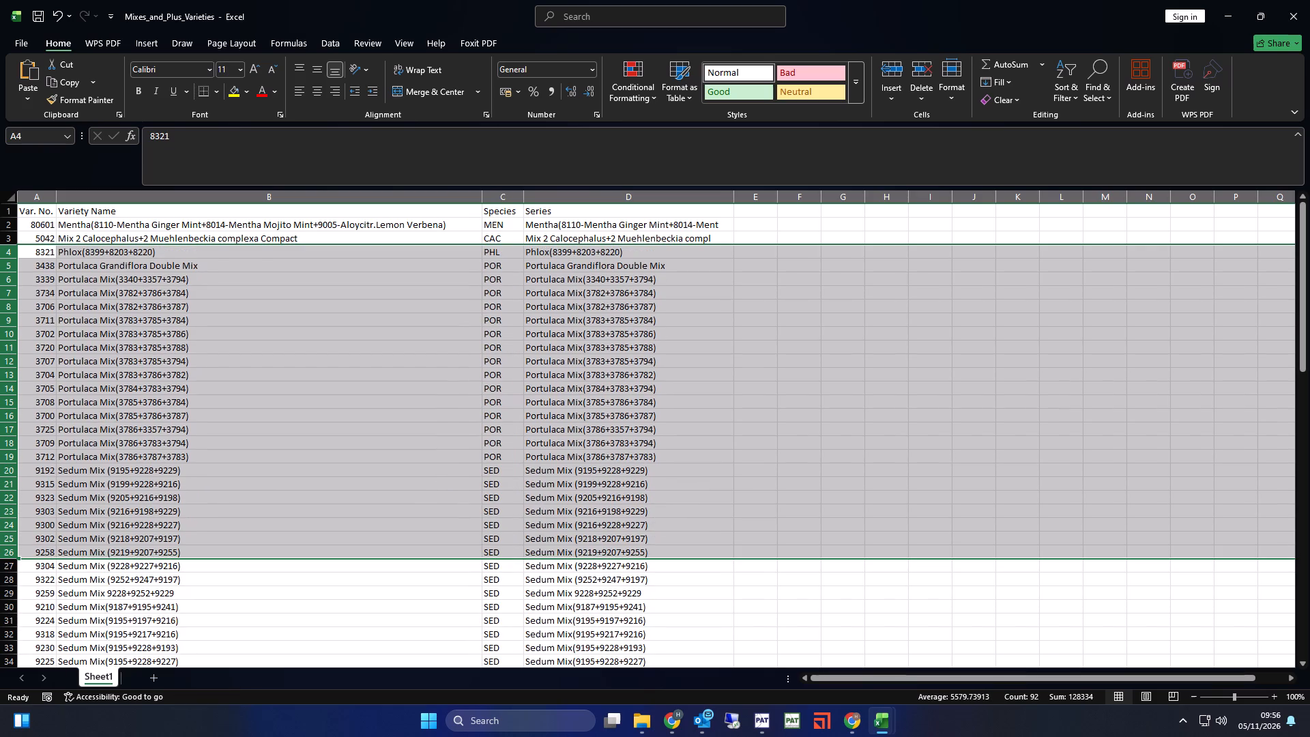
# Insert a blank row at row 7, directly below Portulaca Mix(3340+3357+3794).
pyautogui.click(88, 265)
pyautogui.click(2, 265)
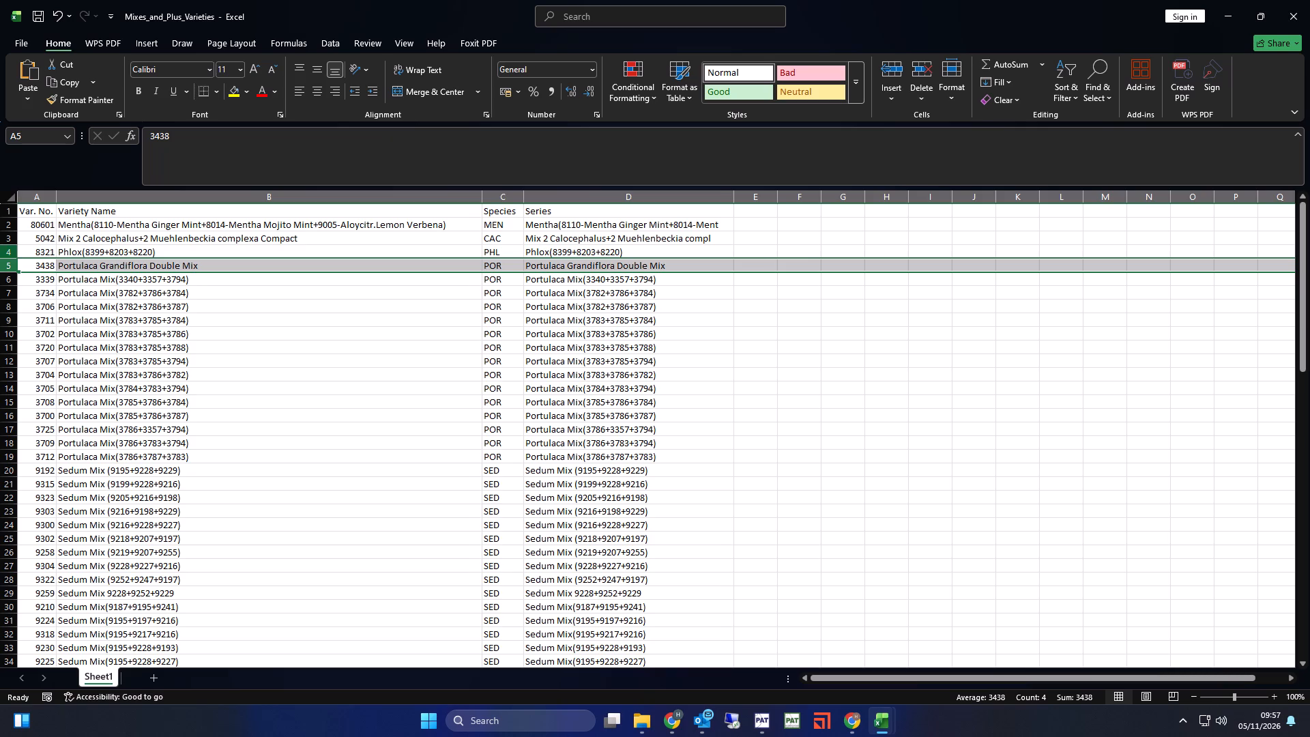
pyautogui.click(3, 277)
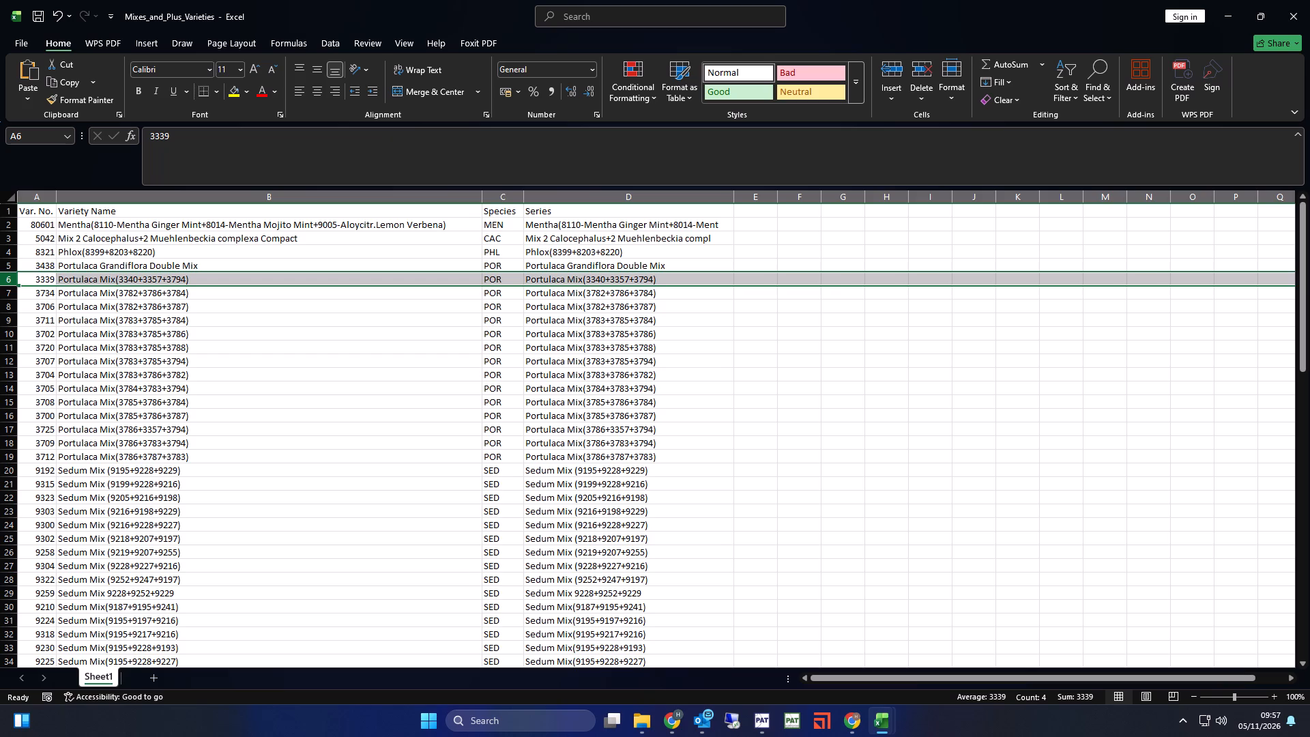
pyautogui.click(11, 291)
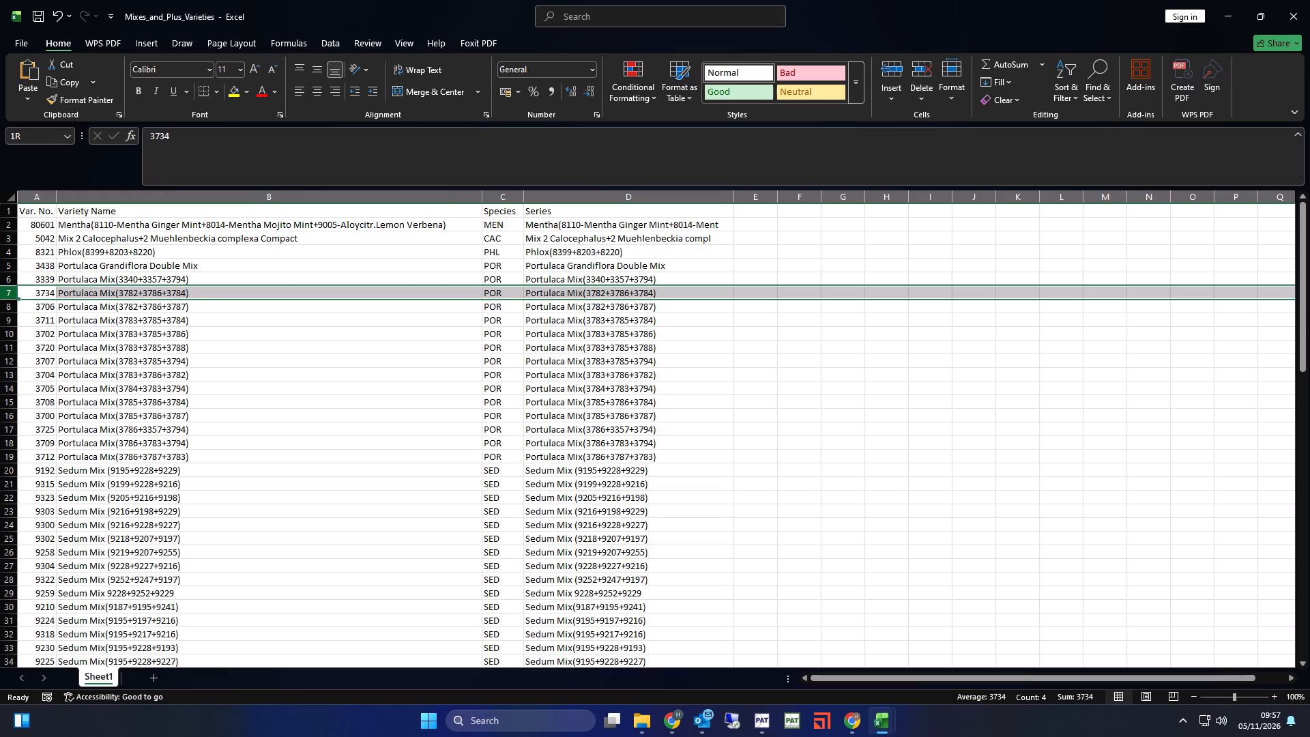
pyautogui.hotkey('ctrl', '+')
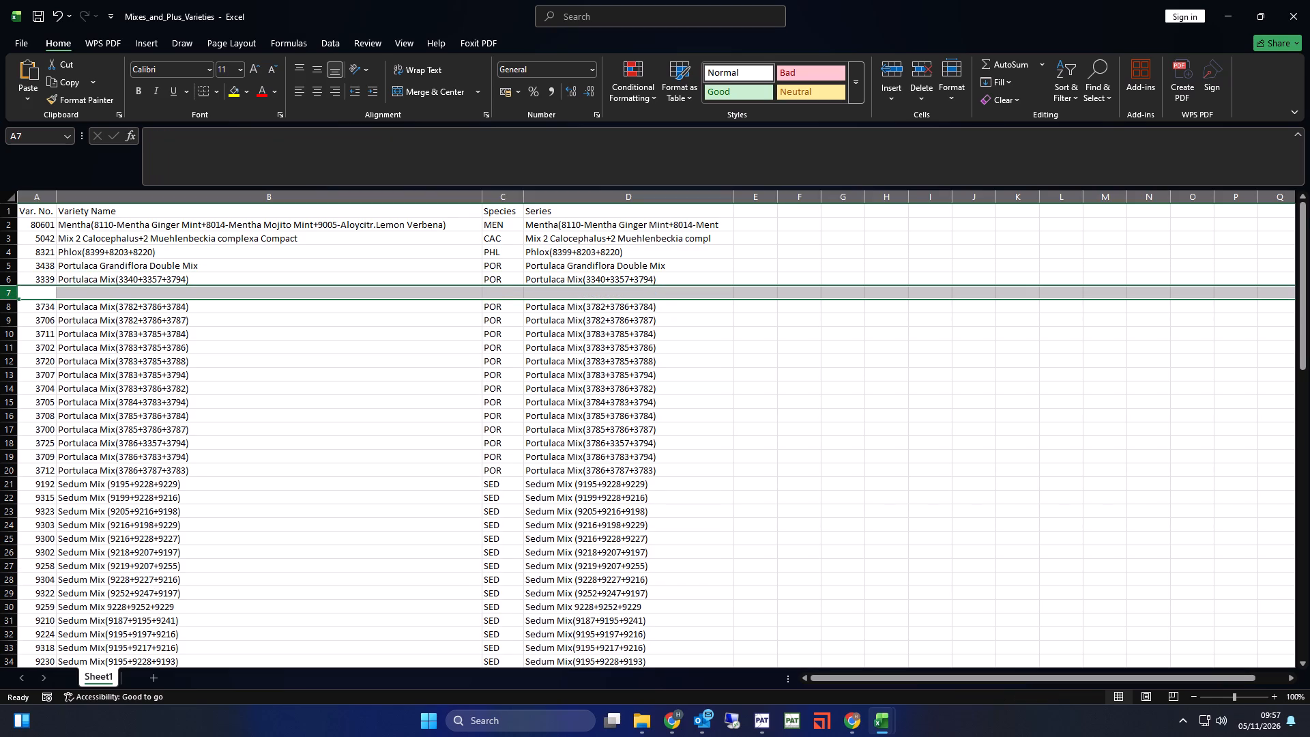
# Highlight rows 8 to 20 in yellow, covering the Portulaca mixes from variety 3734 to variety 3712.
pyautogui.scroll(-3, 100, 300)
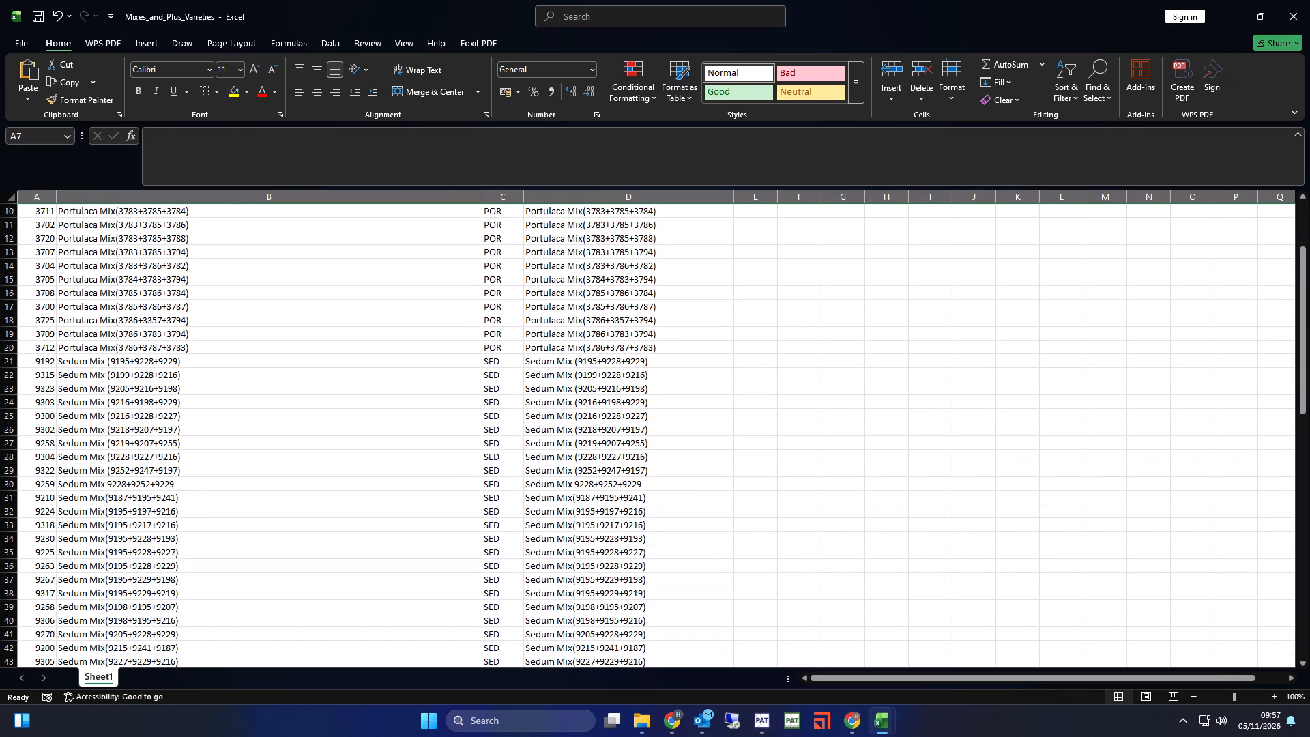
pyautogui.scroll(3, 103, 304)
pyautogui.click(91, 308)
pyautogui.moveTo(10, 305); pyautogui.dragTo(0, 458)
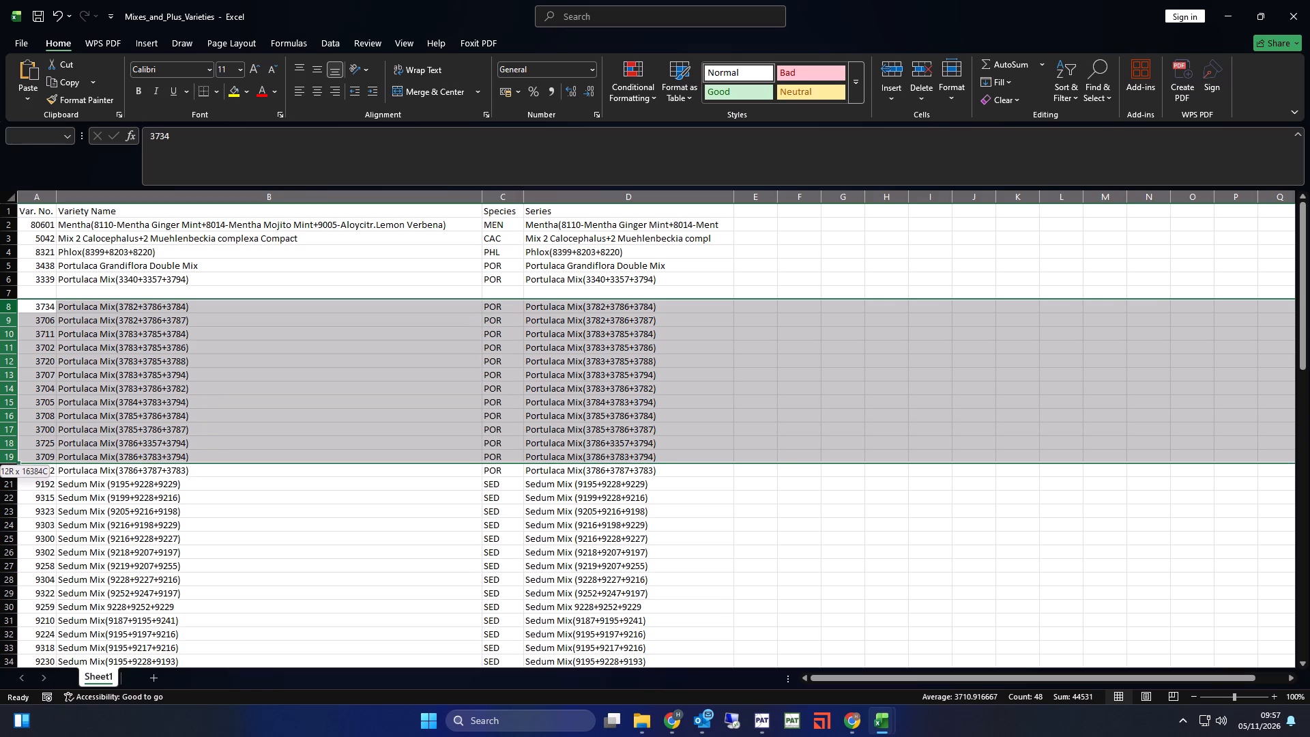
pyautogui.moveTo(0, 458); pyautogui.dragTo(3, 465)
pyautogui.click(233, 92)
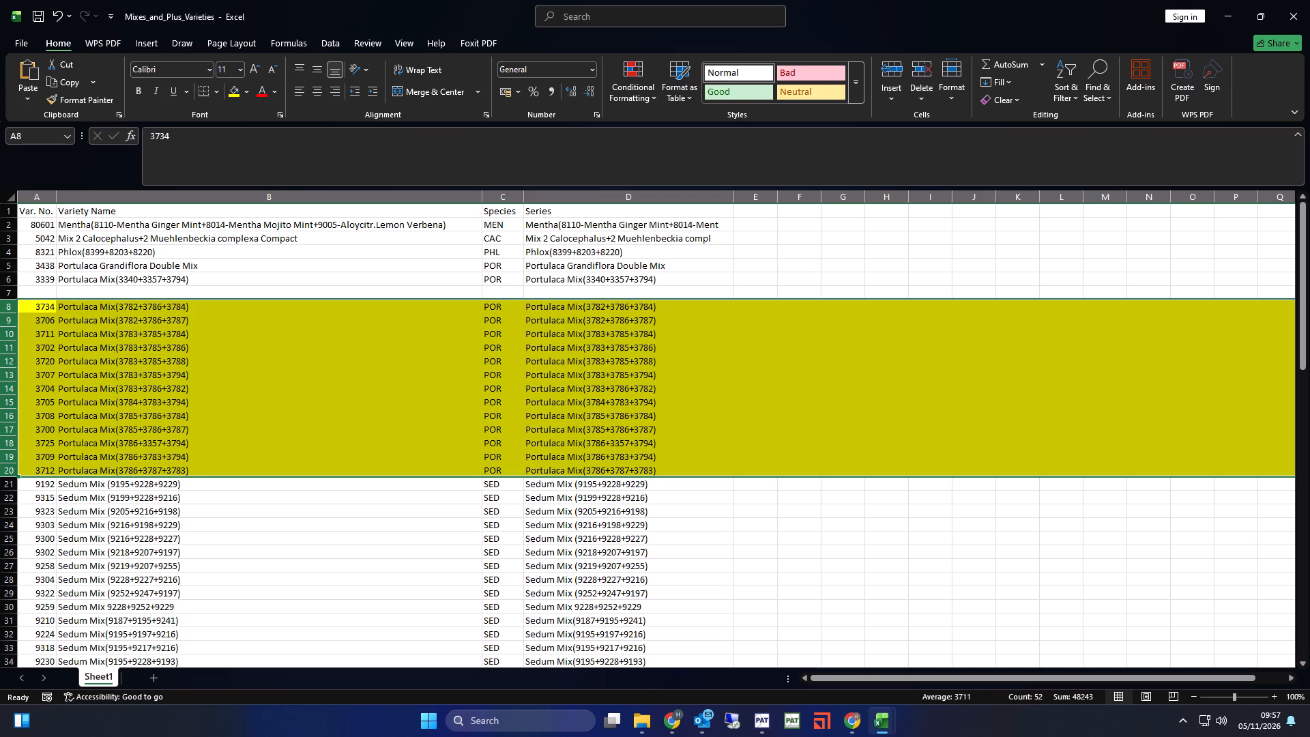
# Delete rows 7 to 20, covering the blank row and the yellow-highlighted Portulaca mixes.
pyautogui.moveTo(12, 295); pyautogui.dragTo(16, 461)
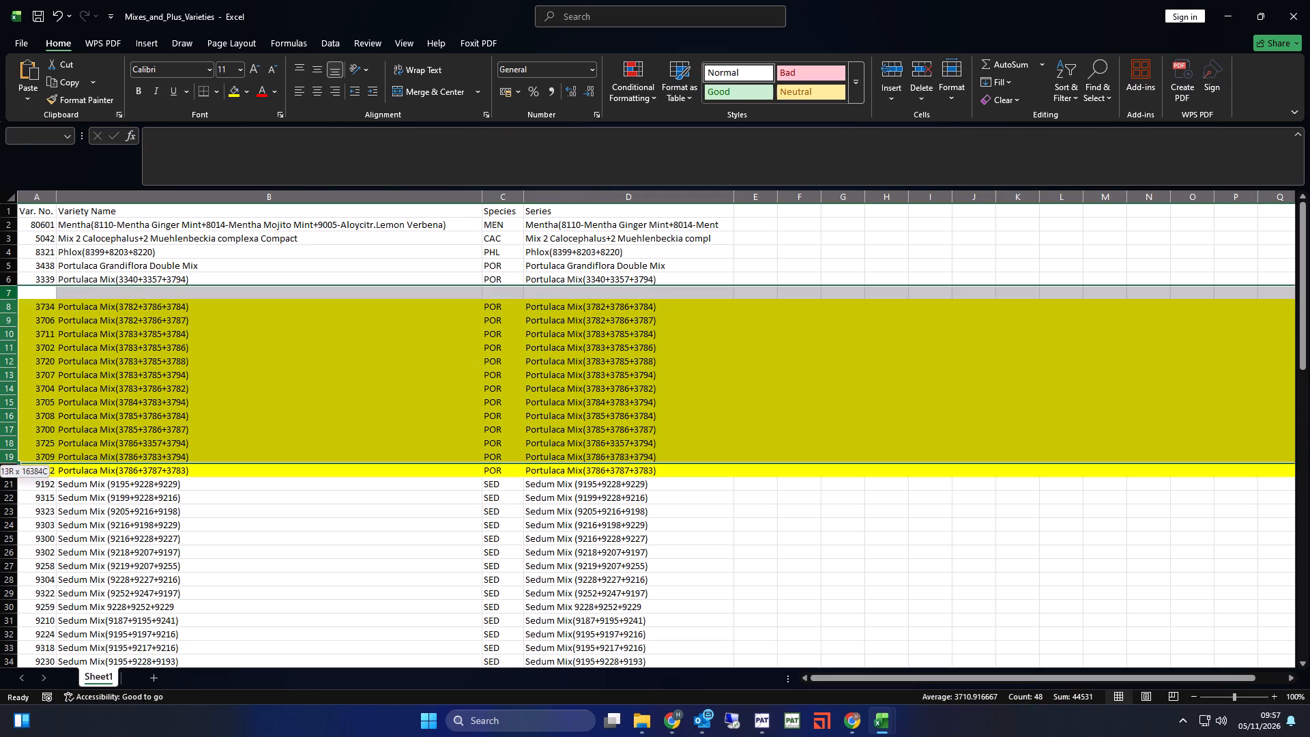
pyautogui.moveTo(16, 461); pyautogui.dragTo(18, 469)
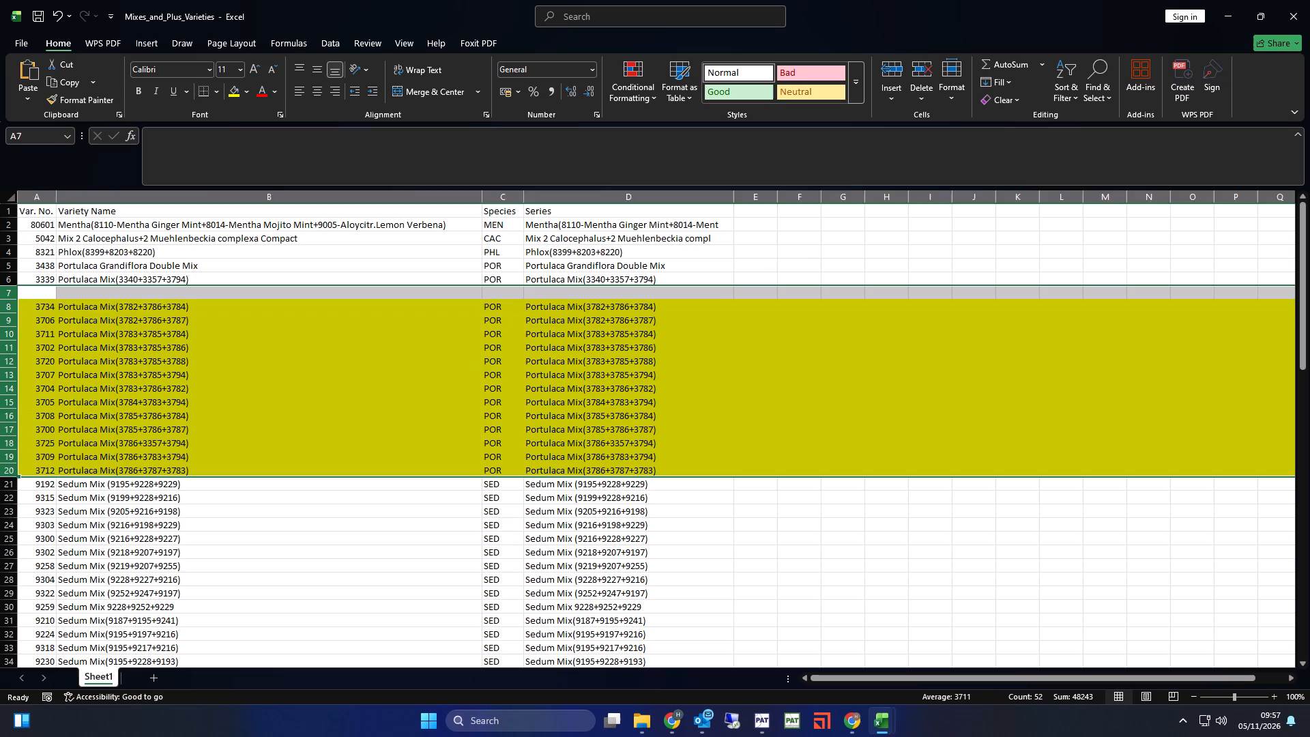
pyautogui.hotkey('ctrl', '-')
# Check the remaining varieties down to the end of the list and save the workbook.
pyautogui.scroll(-9, 154, 481)
pyautogui.scroll(3, 159, 482)
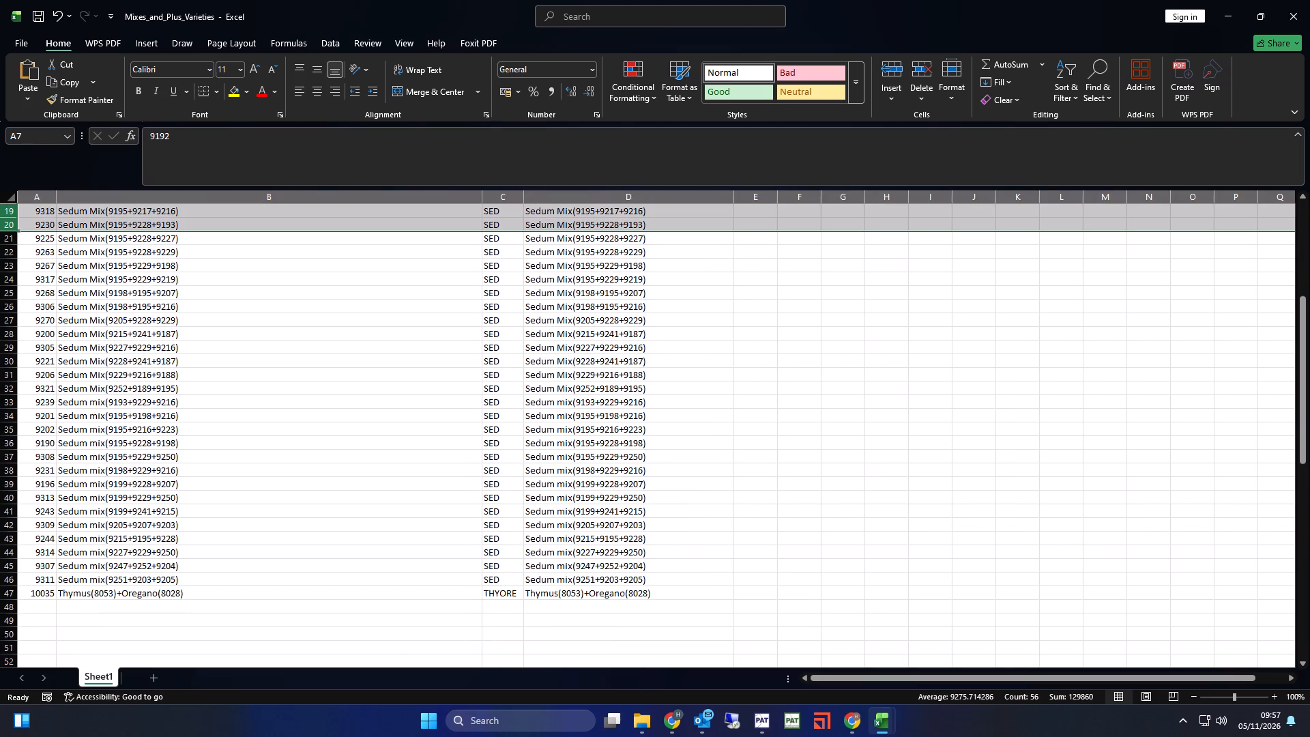
pyautogui.click(196, 448)
pyautogui.click(211, 390)
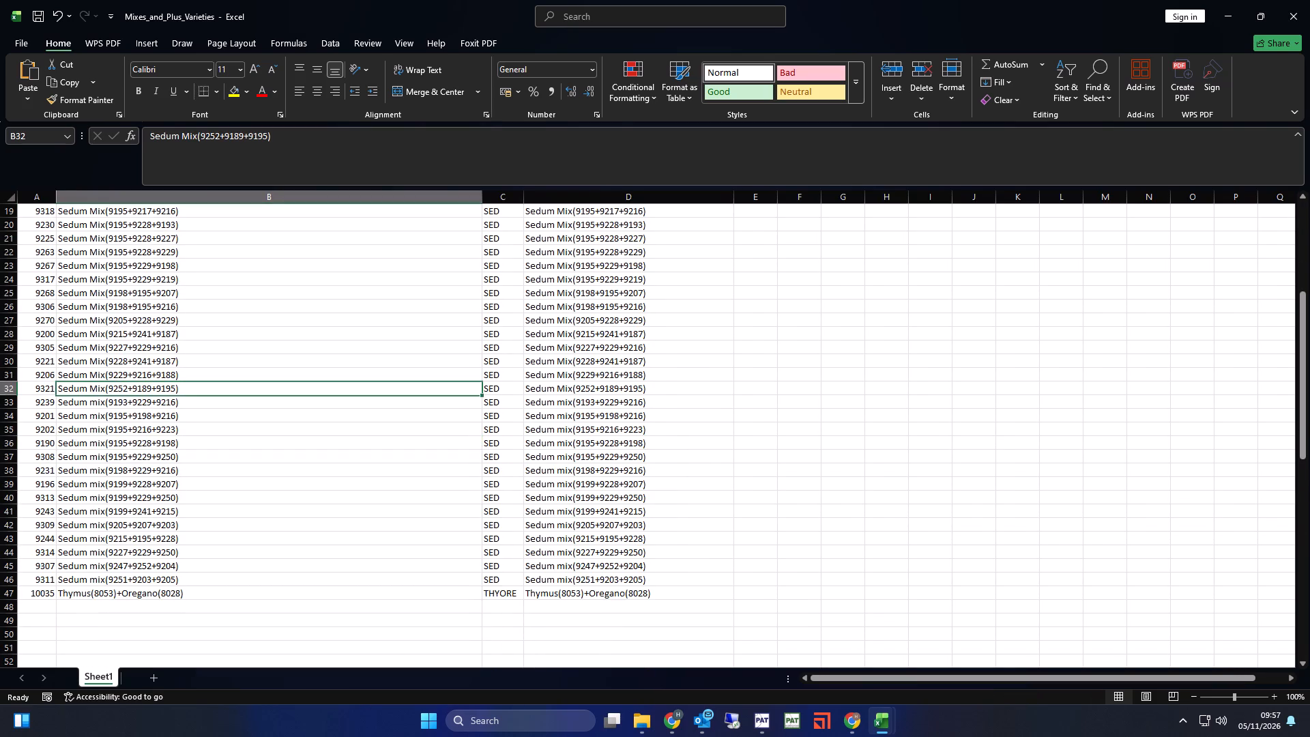
pyautogui.hotkey('ctrl', 's')
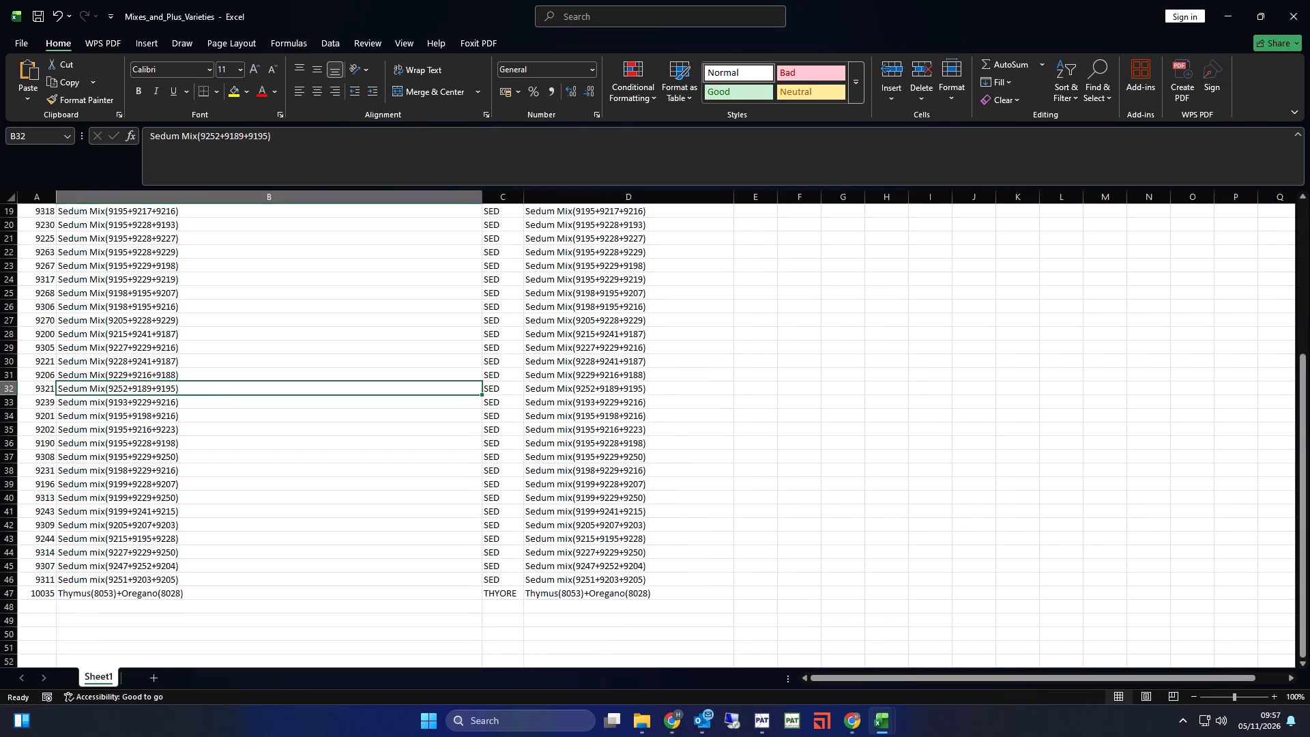
# Select rows 7 to 46, covering all the Sedum mixes from variety 9192 to variety 9311.
pyautogui.scroll(2, 220, 424)
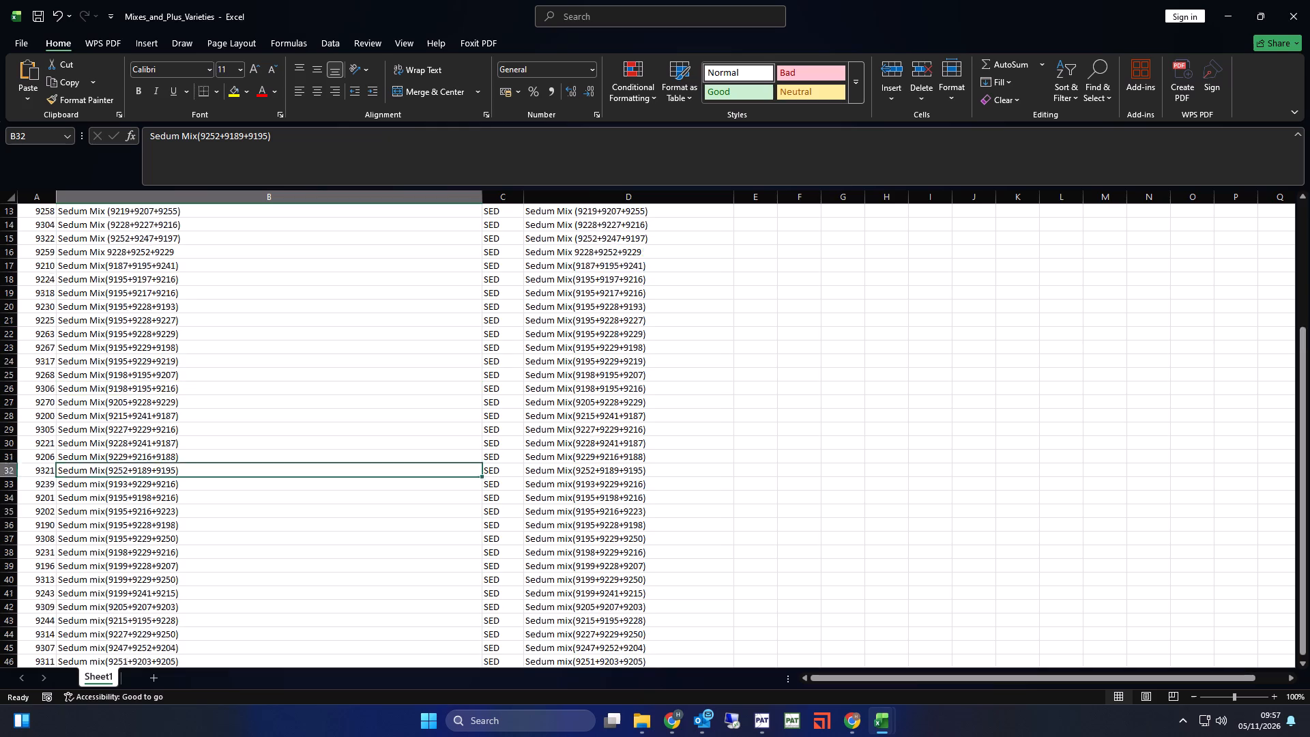
pyautogui.scroll(9, 220, 424)
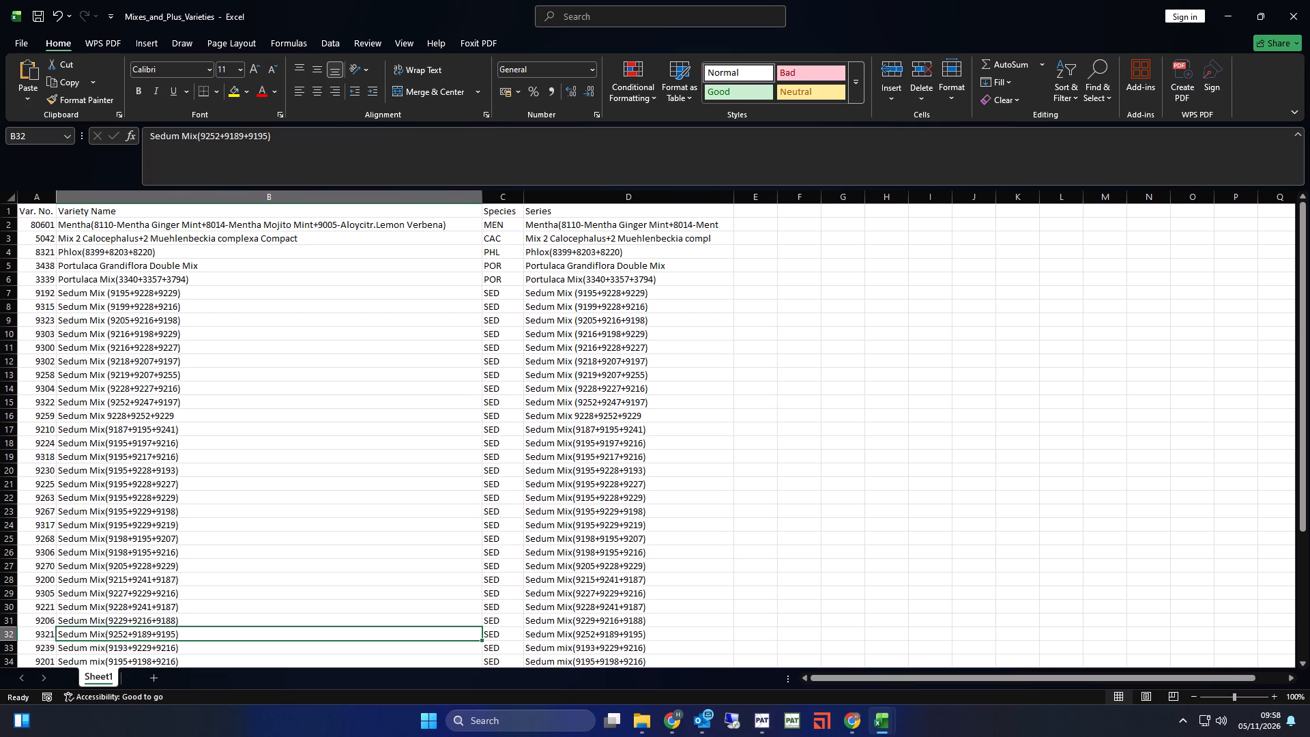
pyautogui.click(115, 306)
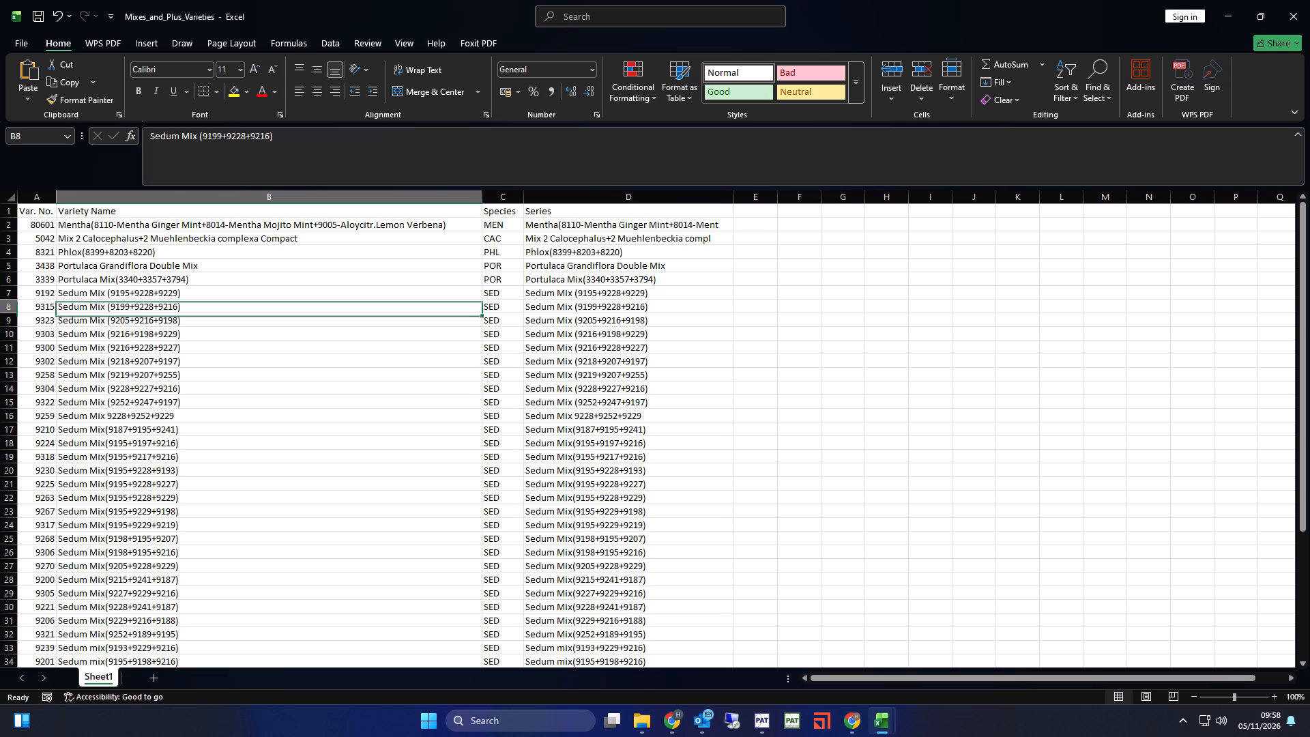
pyautogui.click(85, 297)
pyautogui.click(83, 289)
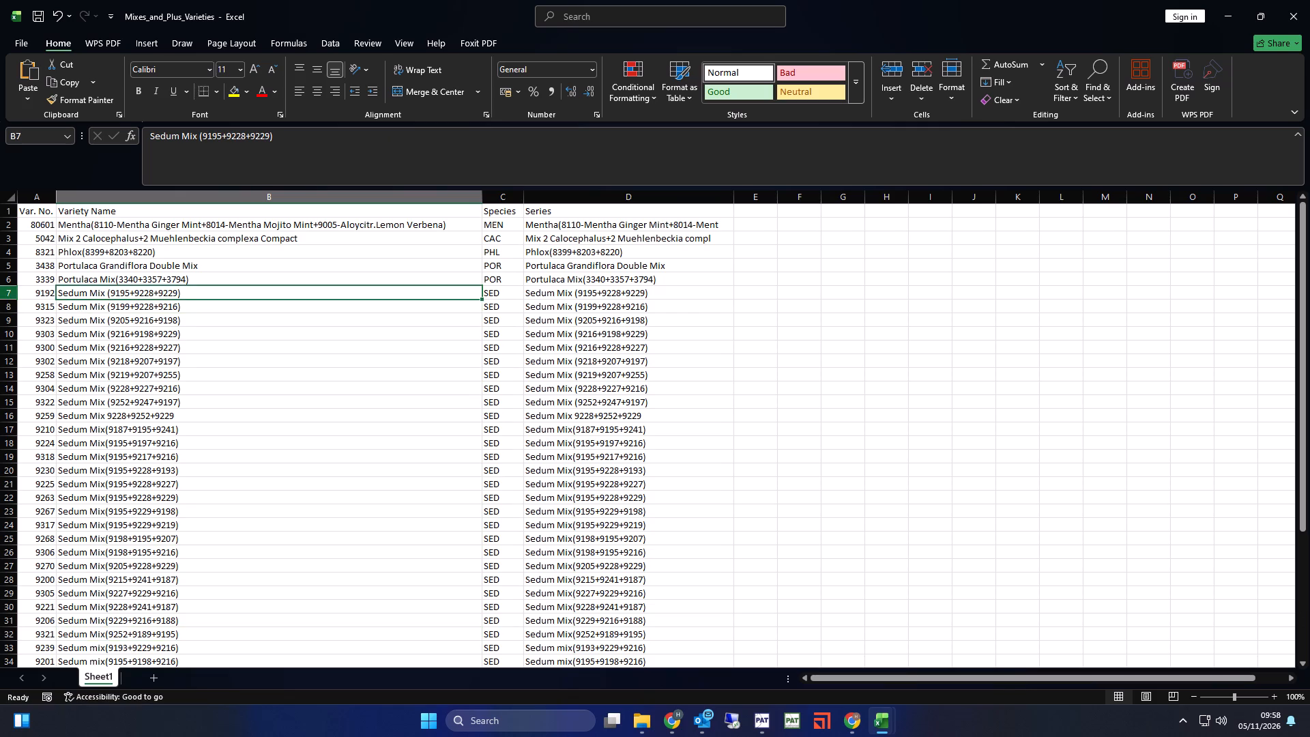
pyautogui.moveTo(6, 293); pyautogui.dragTo(27, 689)
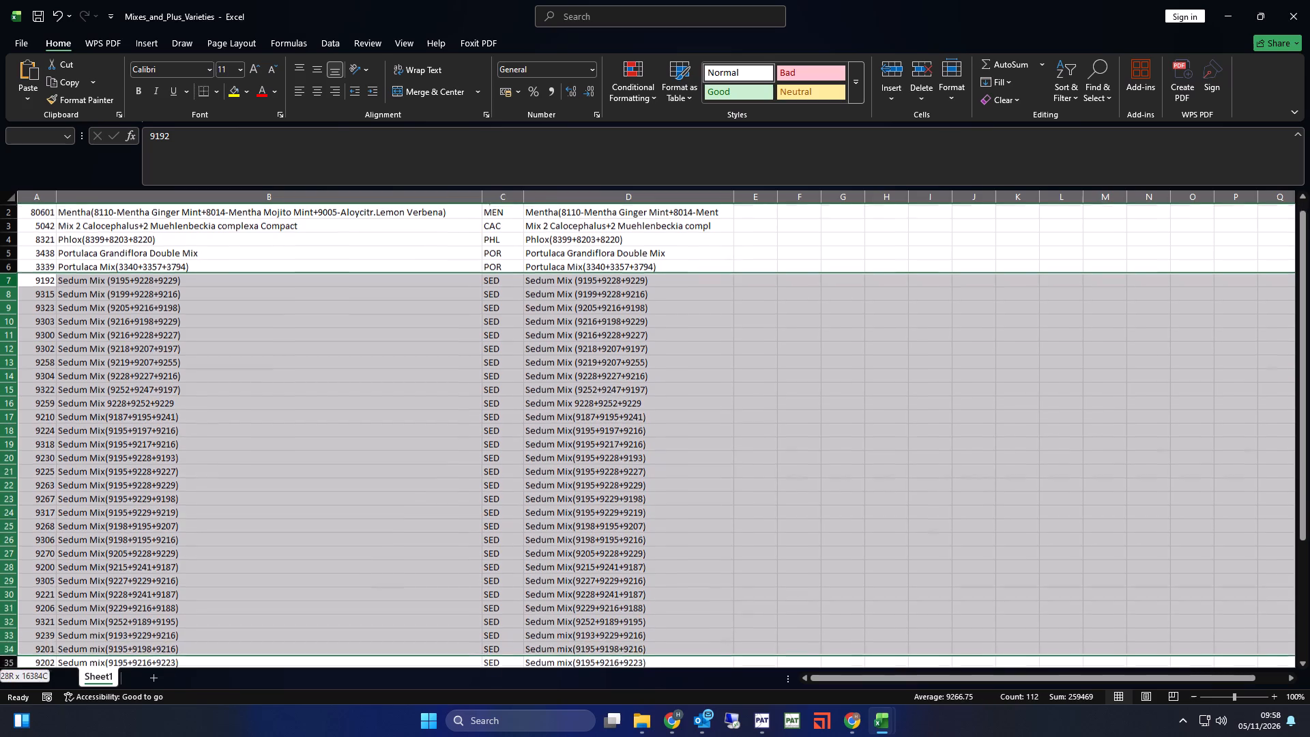
pyautogui.moveTo(27, 689); pyautogui.dragTo(20, 623)
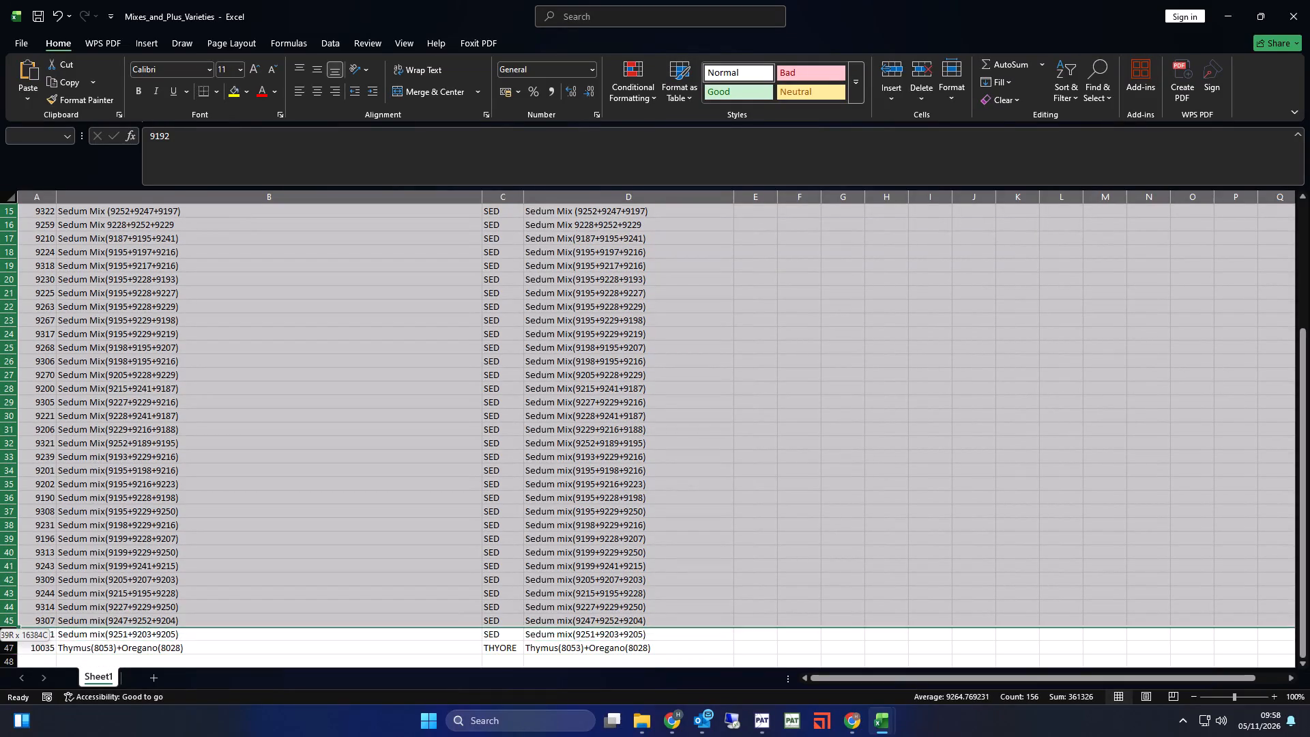
pyautogui.moveTo(20, 623); pyautogui.dragTo(18, 638)
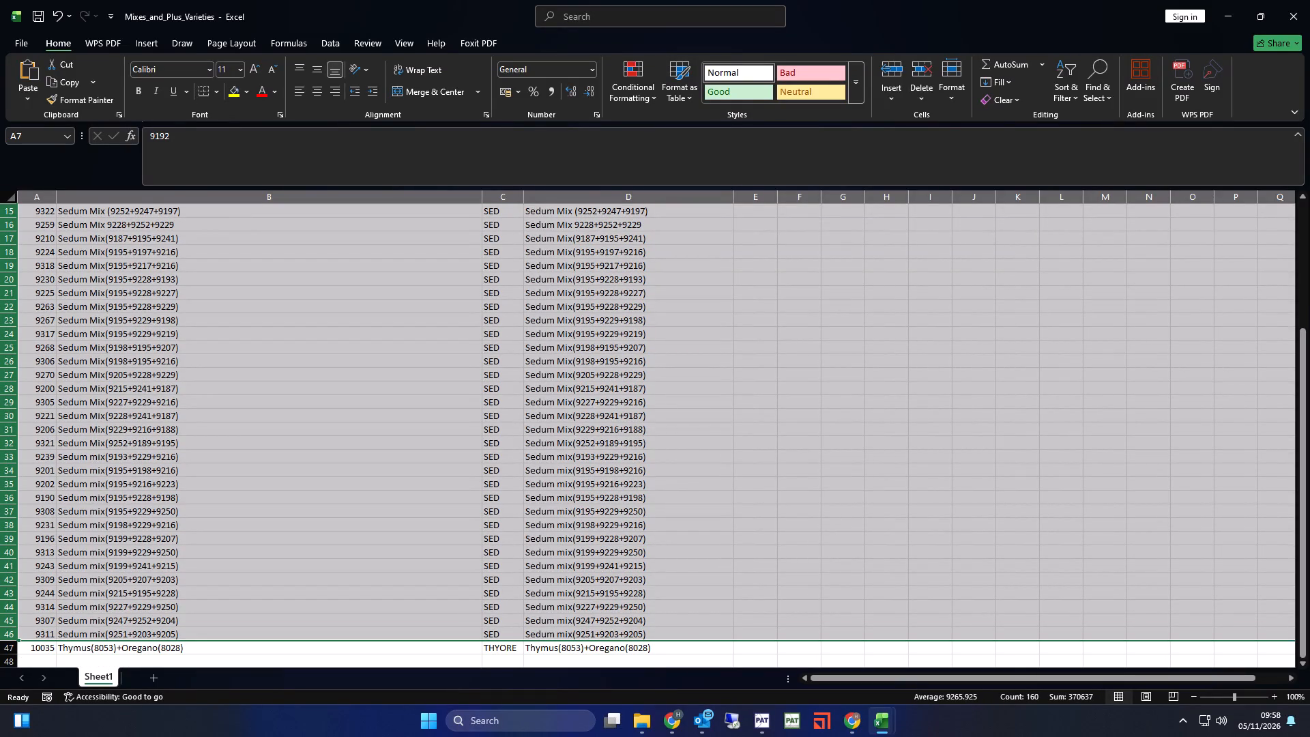
pyautogui.scroll(5, 605, 548)
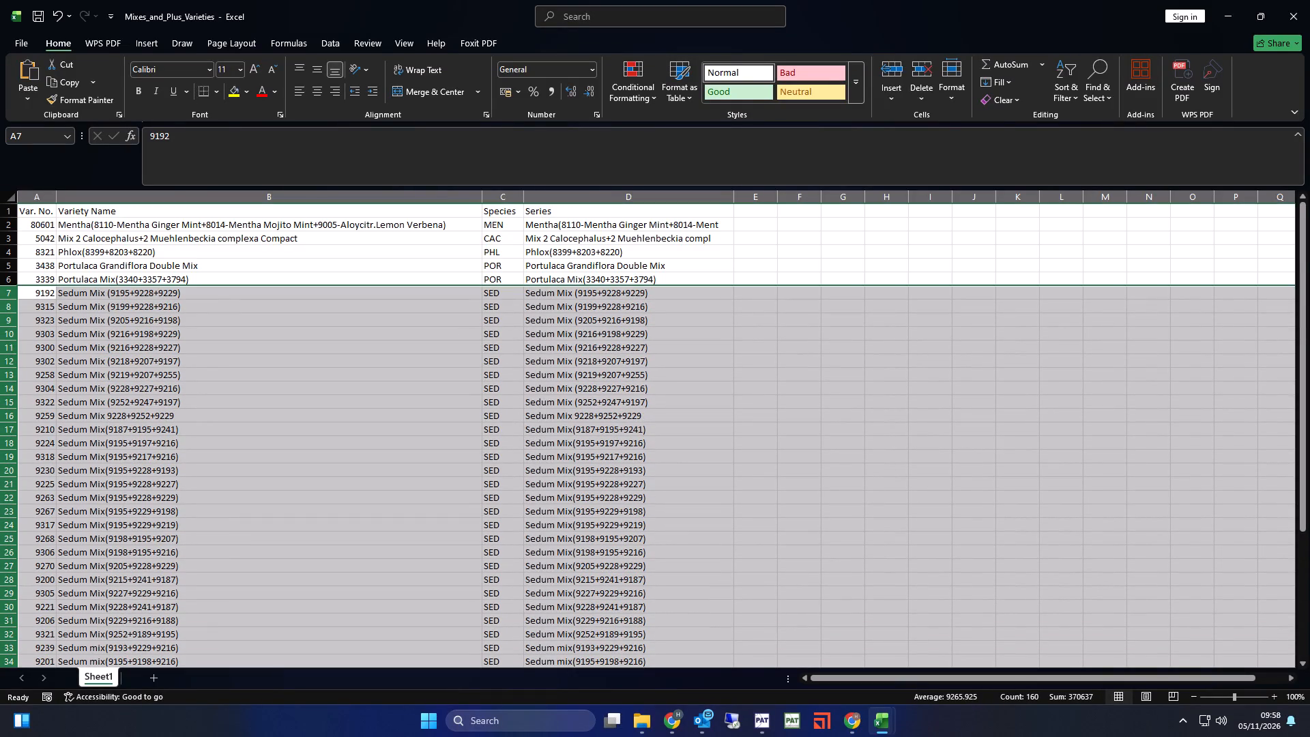
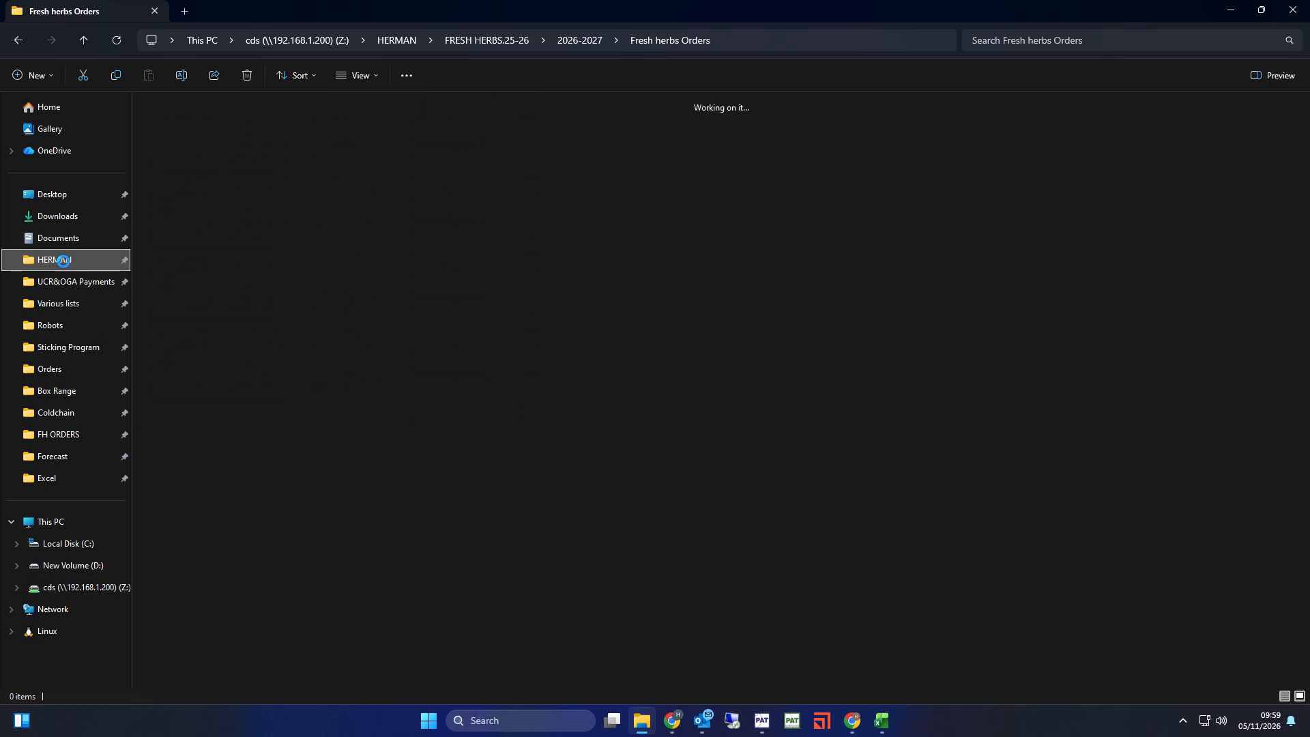
# Select the ORDER Overviews folder inside the shared HERMAN folder.
pyautogui.click(631, 449)
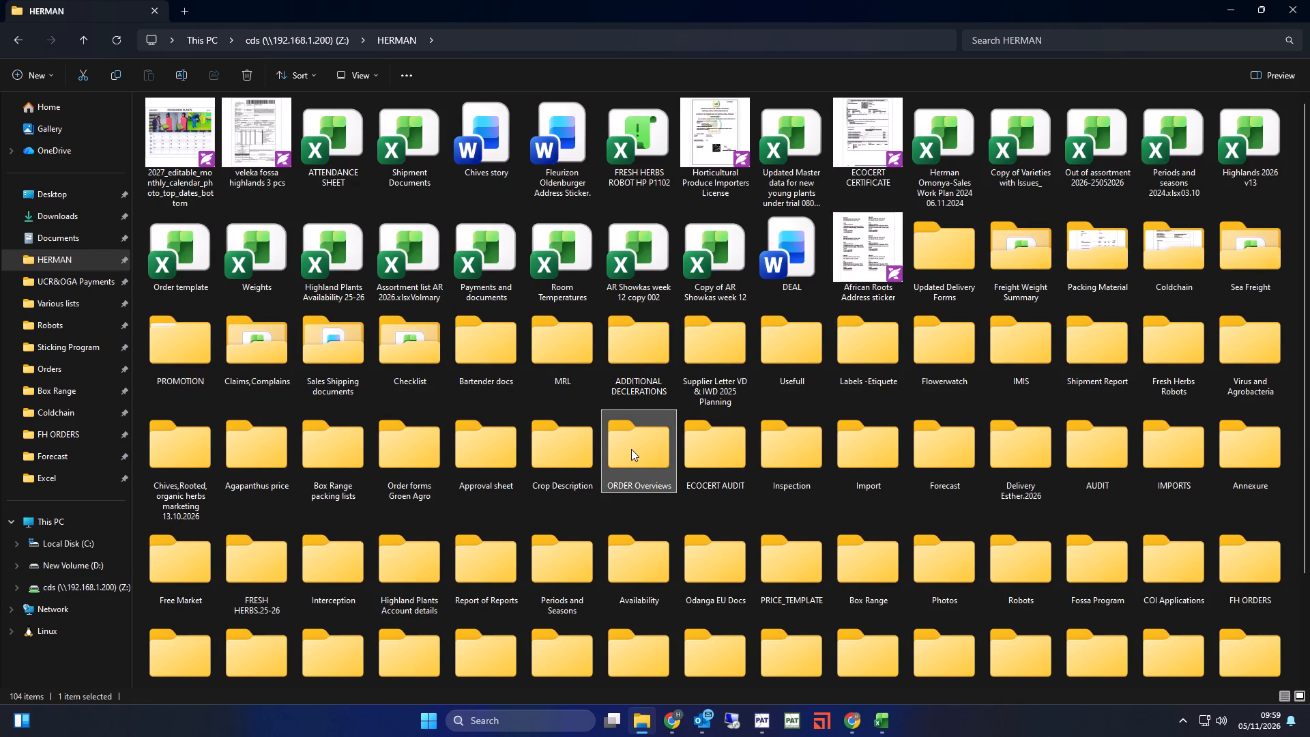
# Open the 2026 subfolder of the Pallets folder inside the HERMAN directory.
pyautogui.press('p')
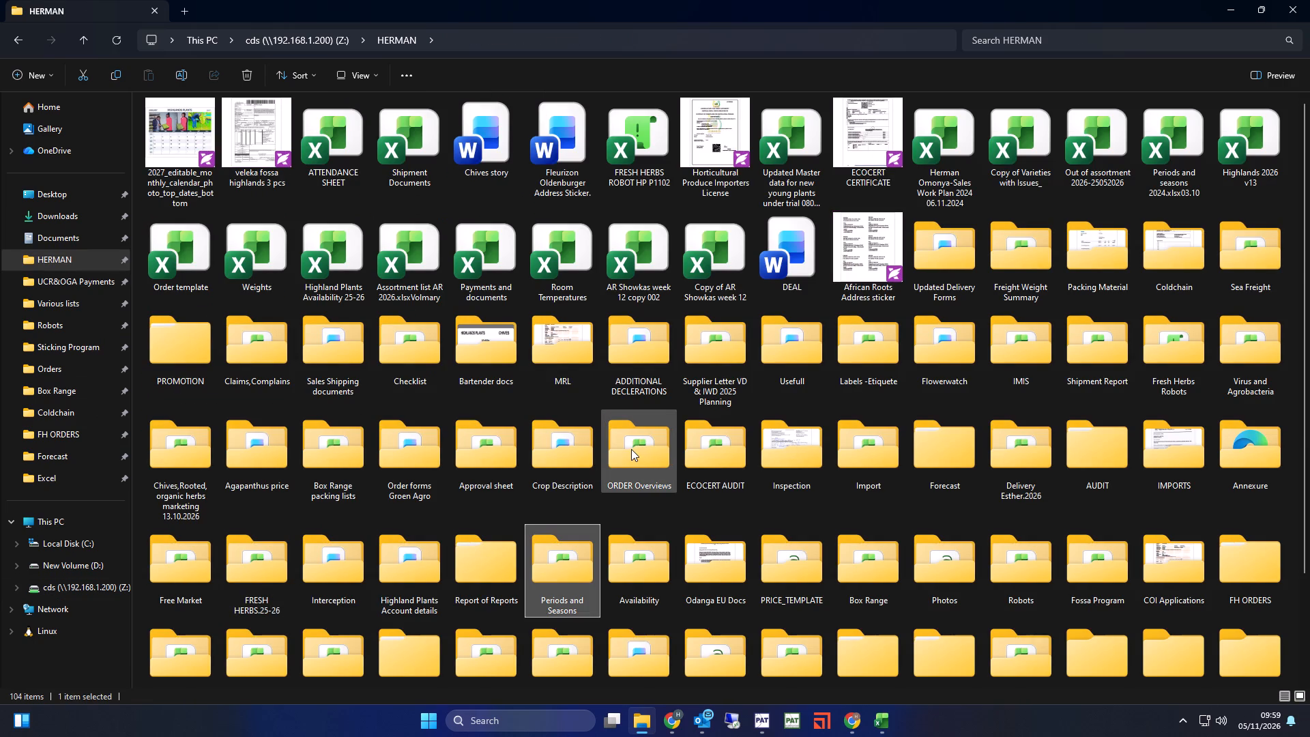
pyautogui.write('pal')
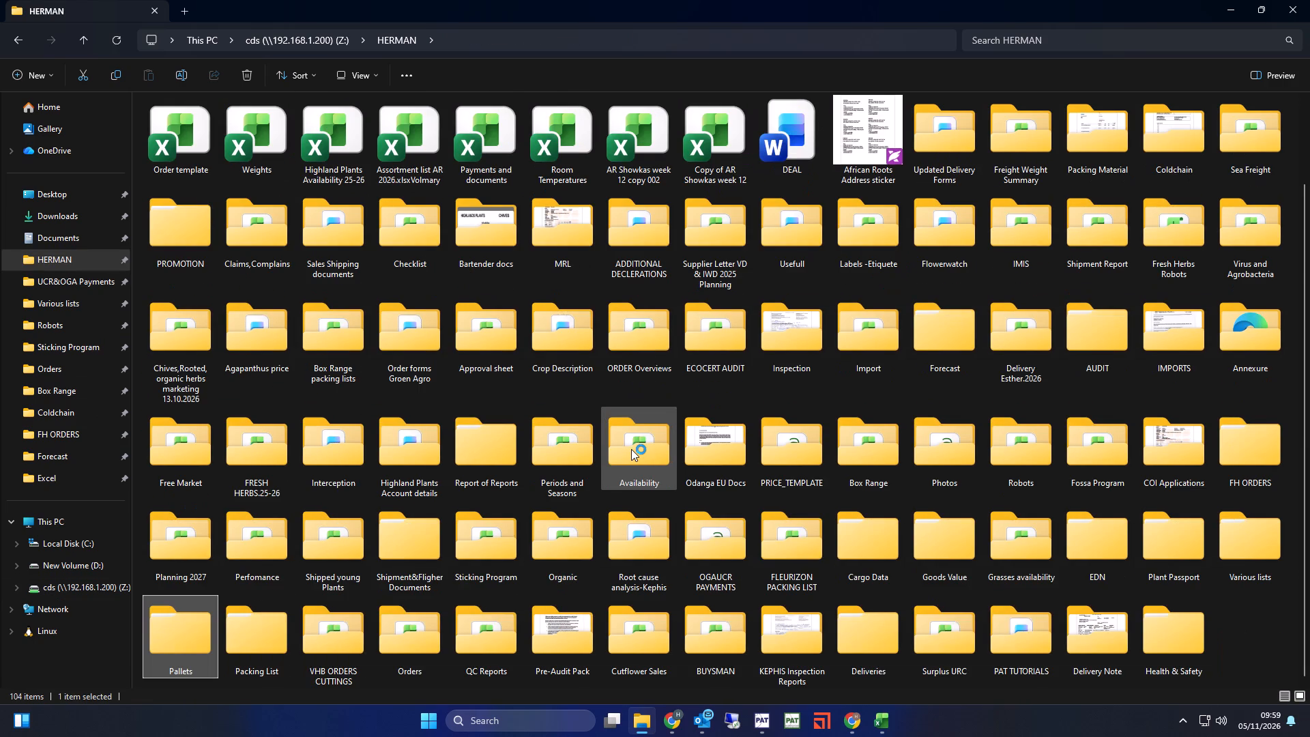
pyautogui.press('Return')
pyautogui.click(194, 223)
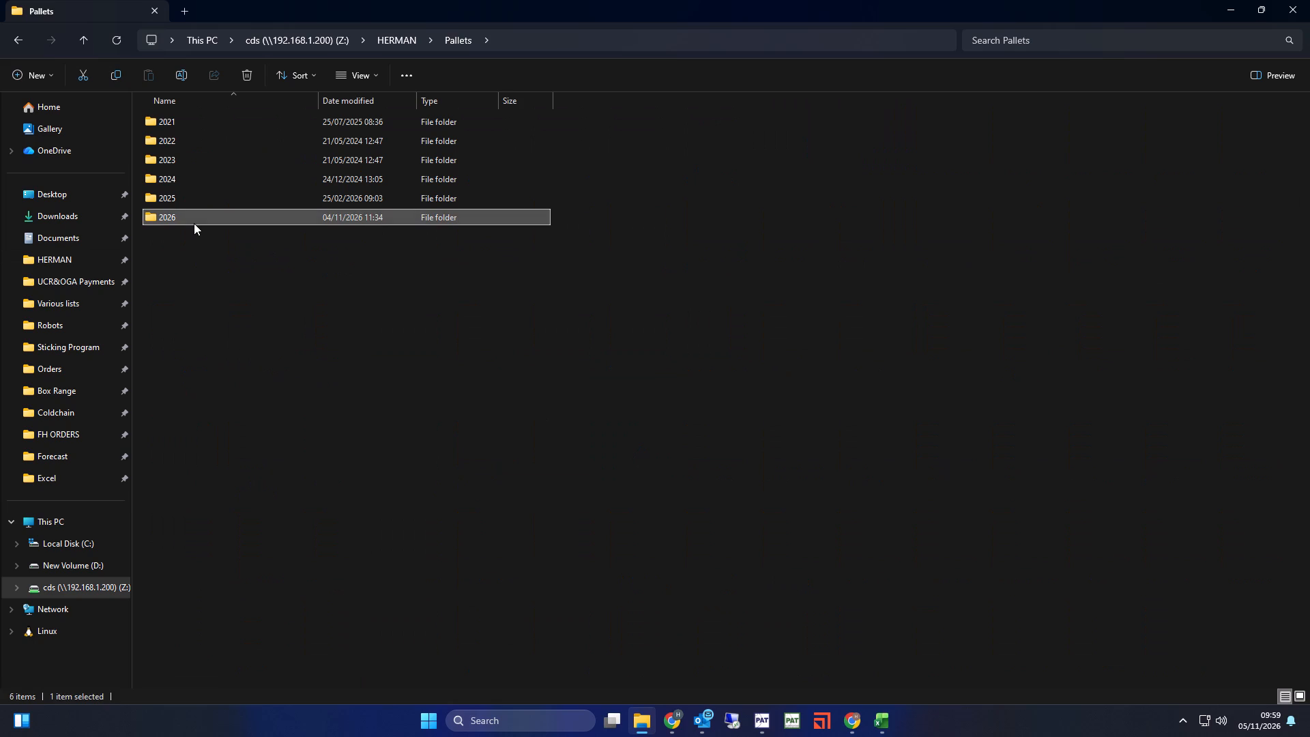
pyautogui.press('Return')
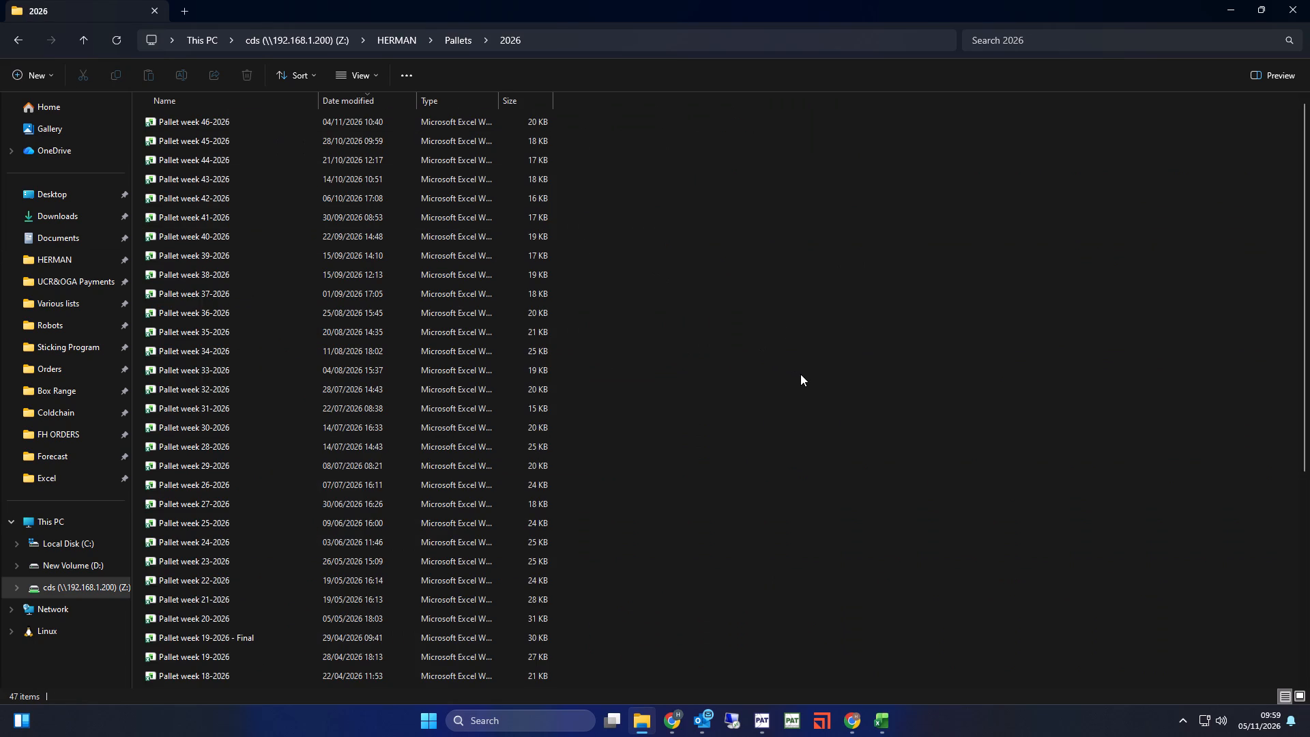
# Switch to the Mixes_and_Plus_Varieties workbook in Excel and clear the selection of the Sedum mix rows.
pyautogui.click(892, 718)
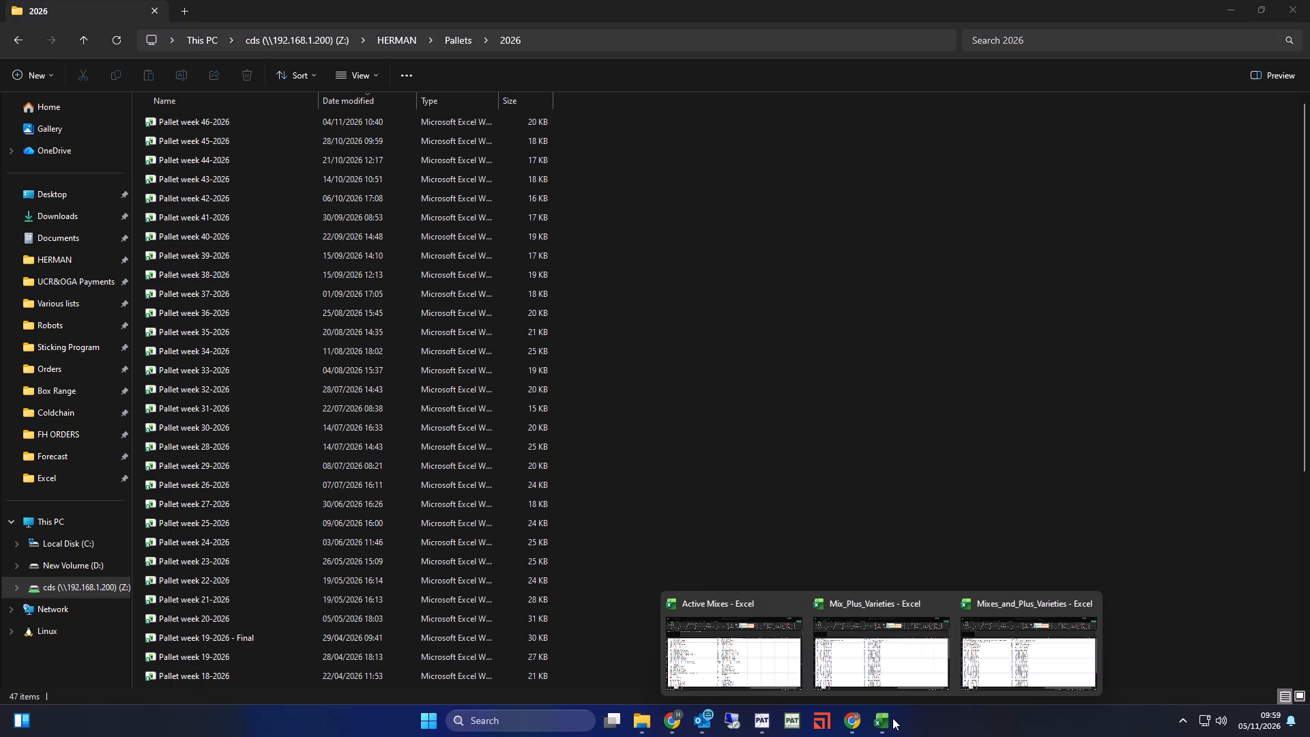
pyautogui.click(1042, 637)
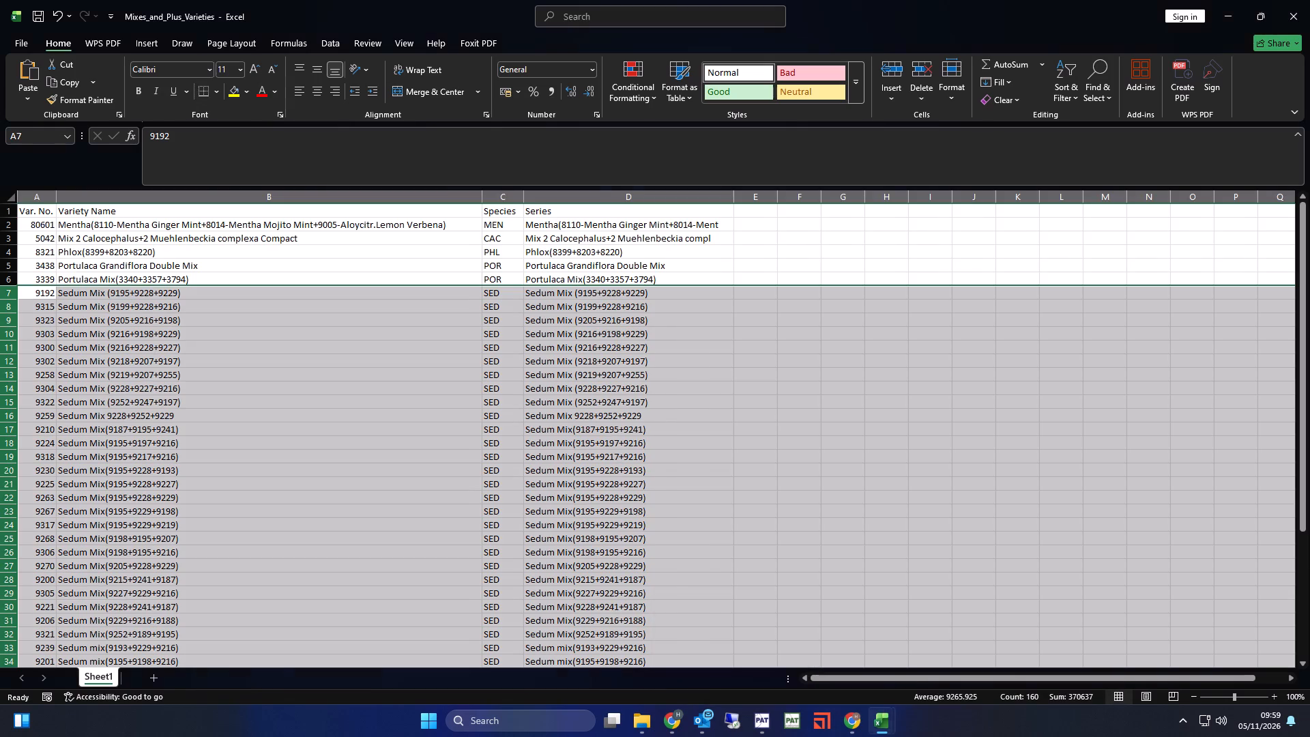
pyautogui.click(836, 482)
pyautogui.click(721, 388)
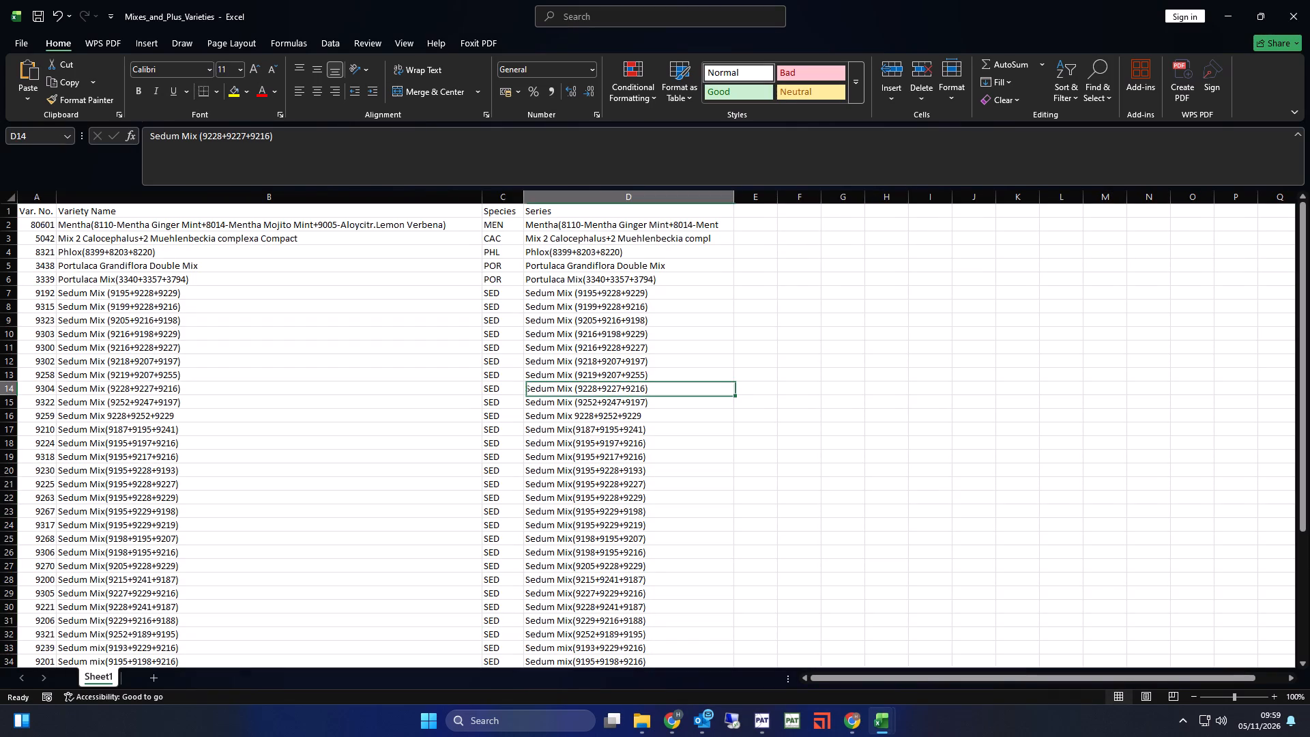
pyautogui.click(1007, 651)
pyautogui.click(892, 547)
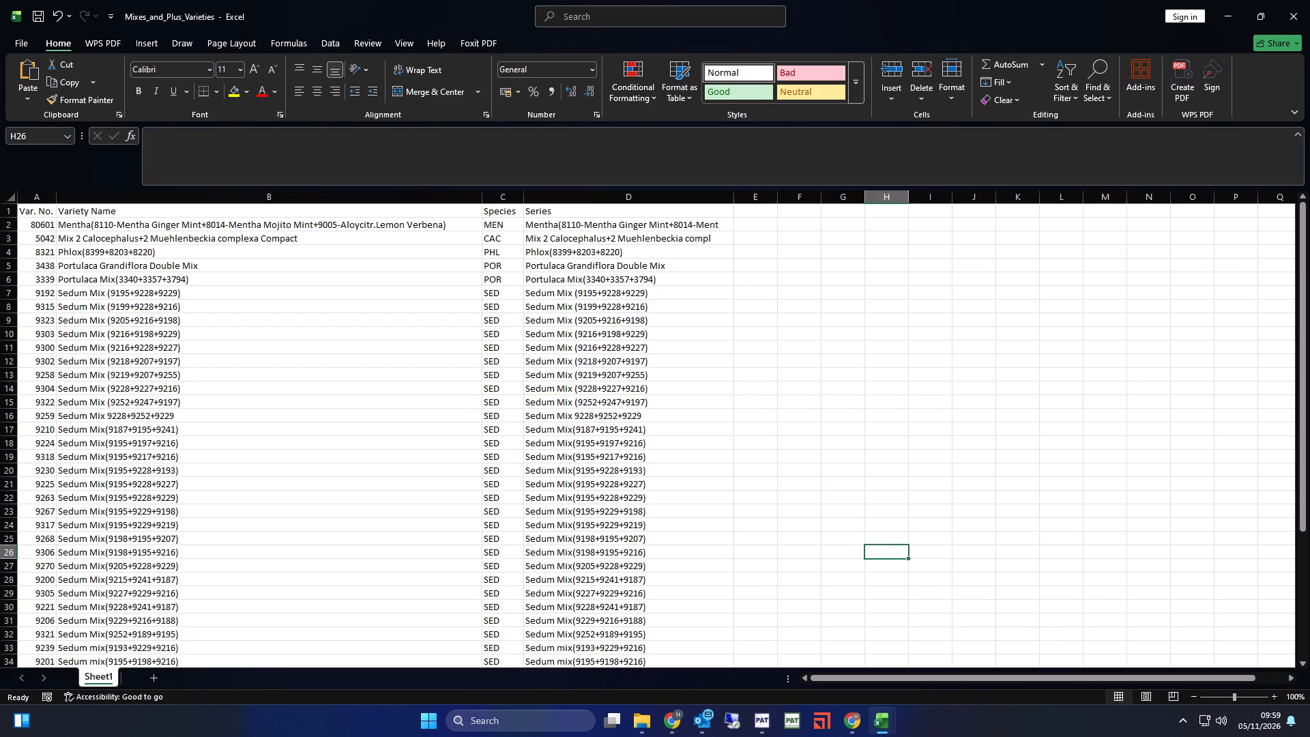
# Look over the Mix_Plus_Varieties workbook and close it without saving the changes.
pyautogui.click(647, 719)
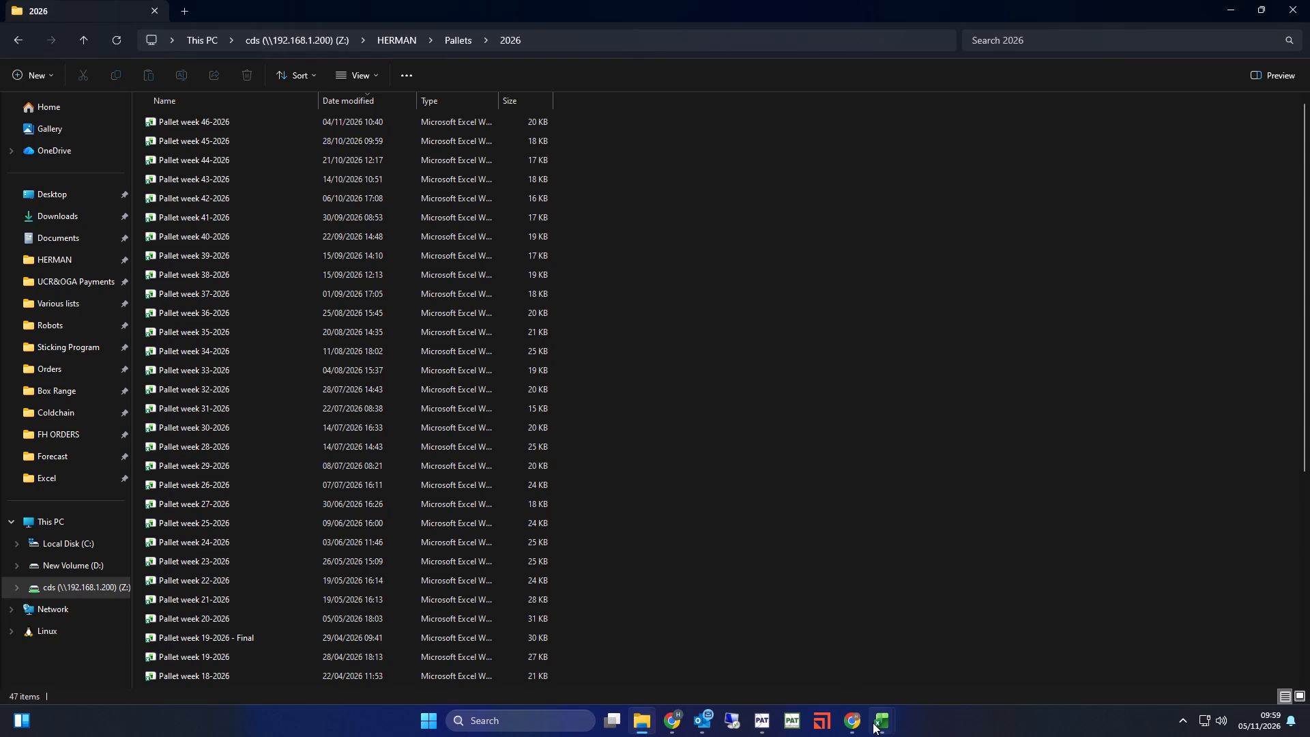
pyautogui.click(873, 723)
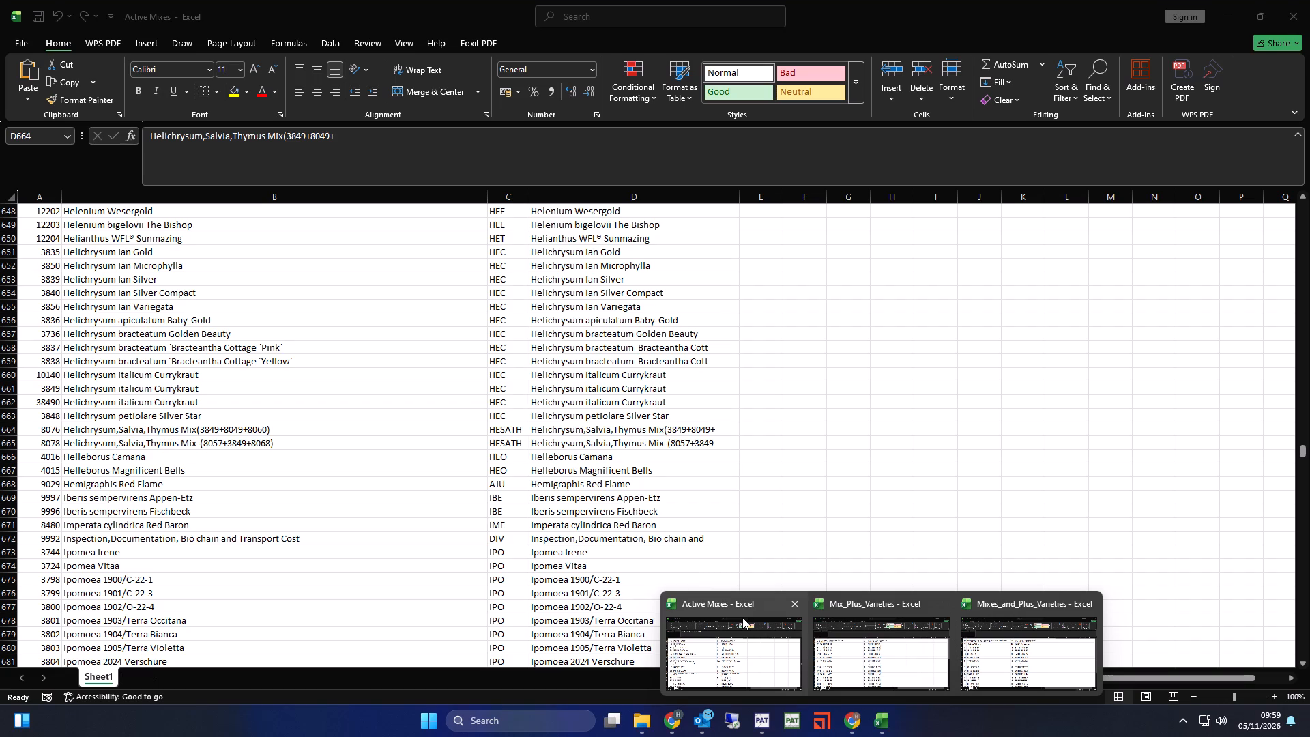
pyautogui.click(894, 626)
pyautogui.scroll(-7, 458, 496)
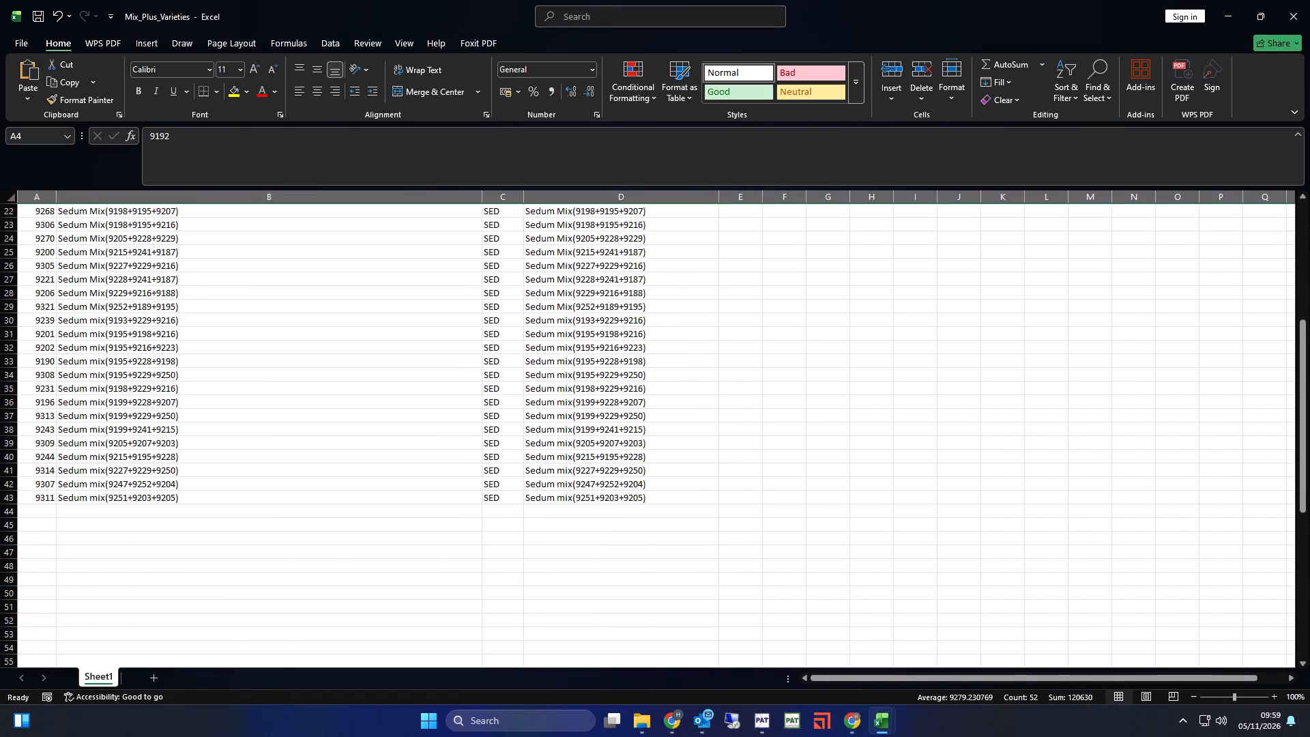
pyautogui.scroll(-4, 458, 496)
pyautogui.scroll(15, 458, 495)
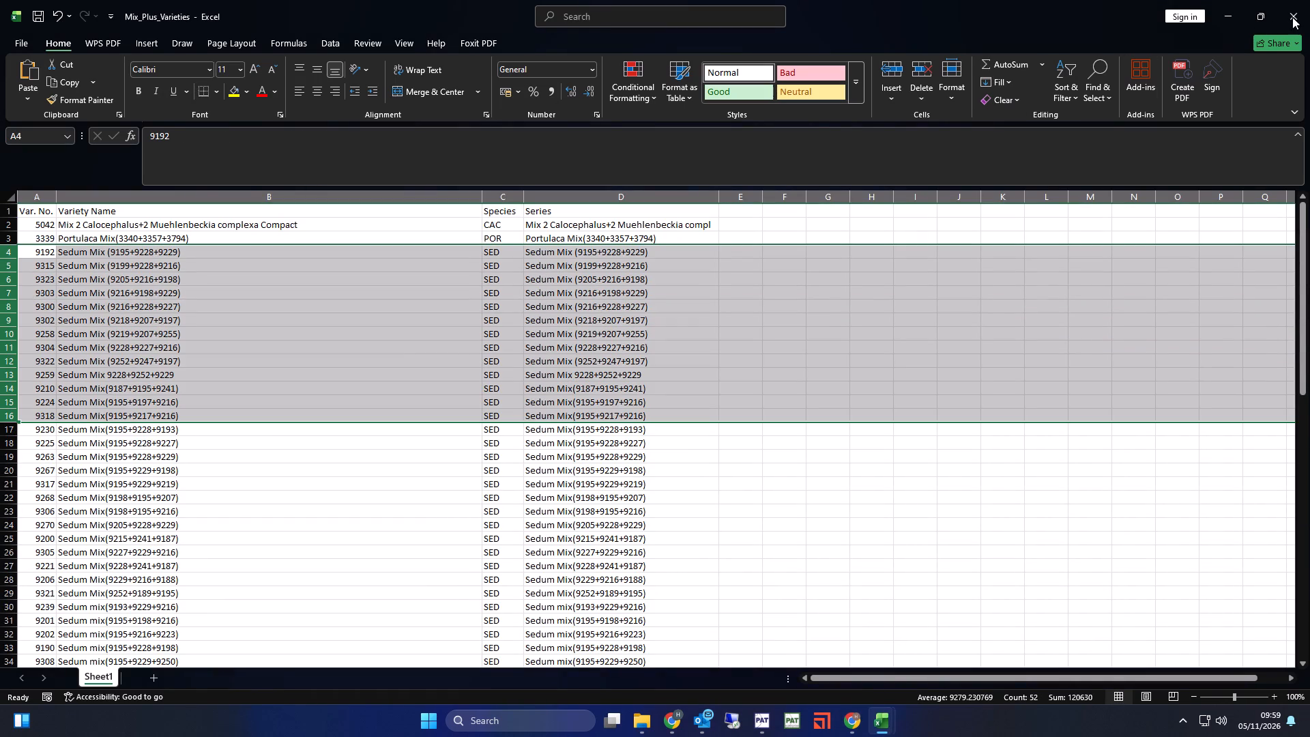
pyautogui.click(1292, 17)
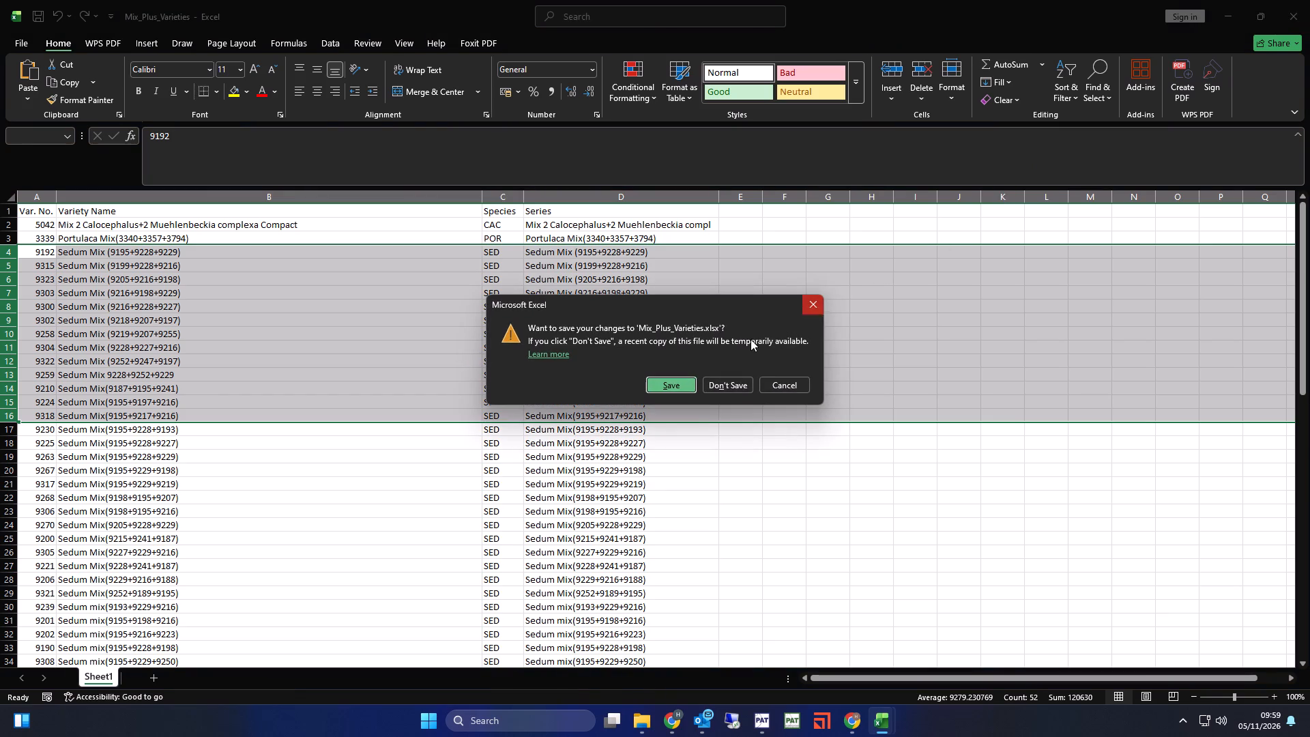
pyautogui.click(732, 382)
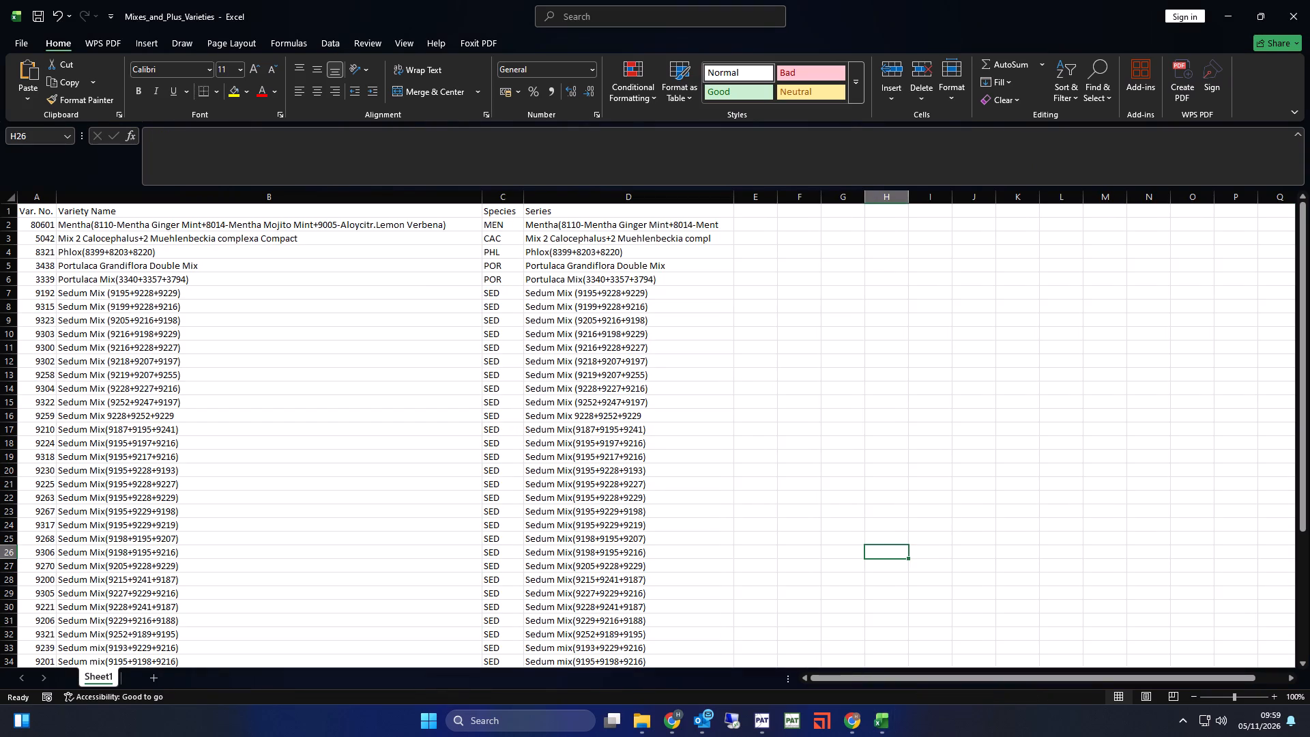
# Sort the 2026 pallet files in File Explorer by oldest modification date first and open Pallet week 46-2026.
pyautogui.click(647, 718)
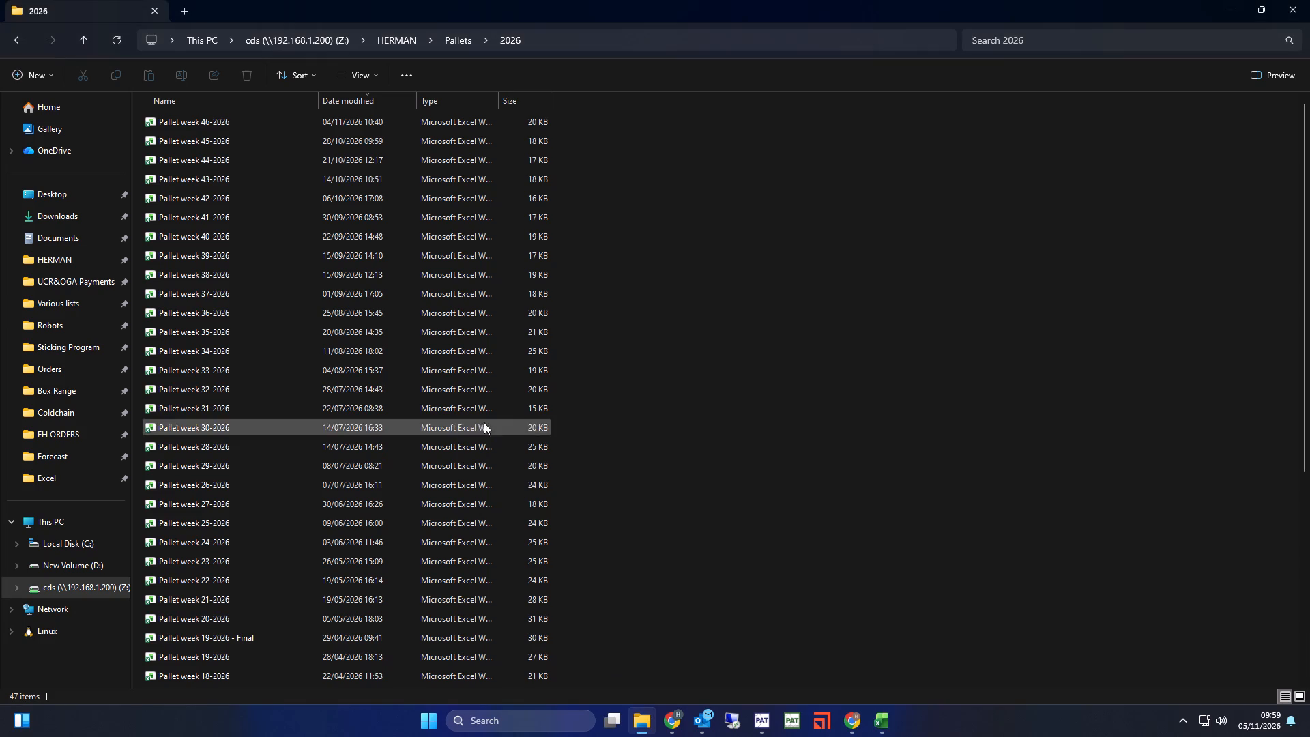
pyautogui.click(249, 130)
pyautogui.click(250, 124)
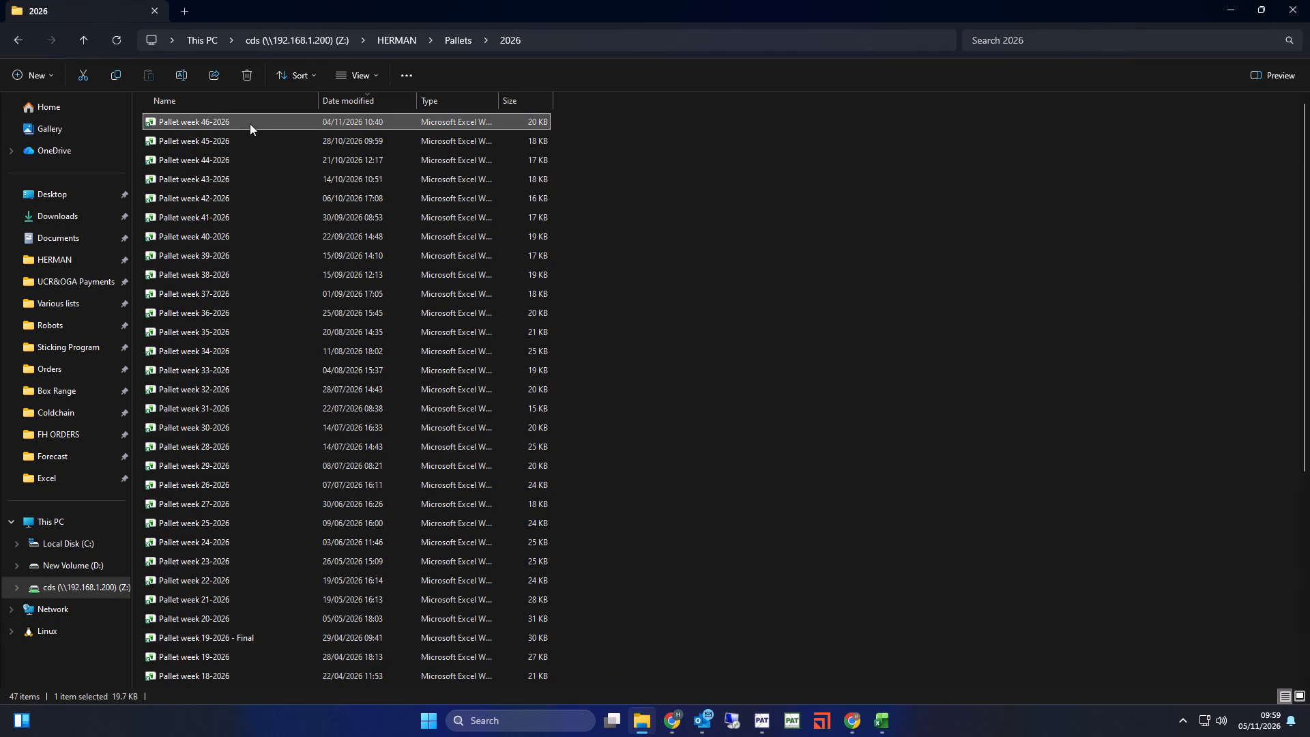
pyautogui.click(351, 98)
pyautogui.scroll(-7, 259, 521)
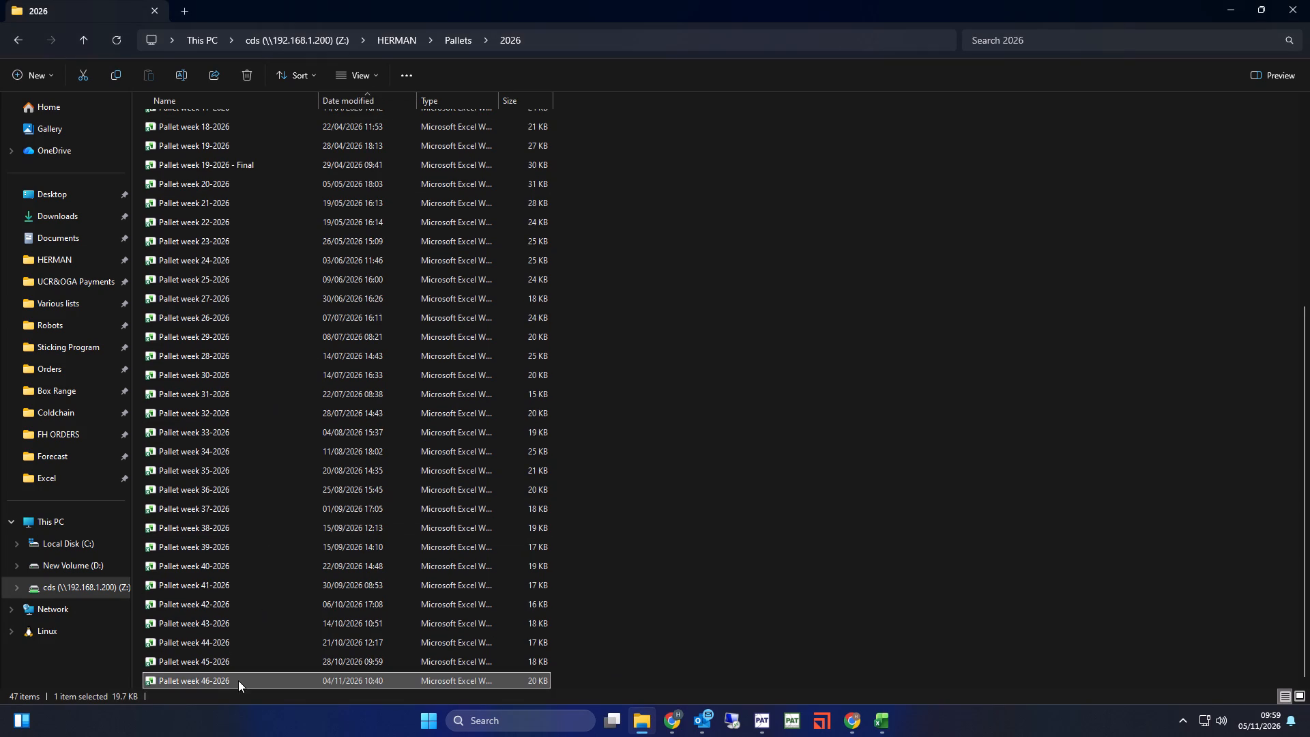
pyautogui.doubleClick(225, 678)
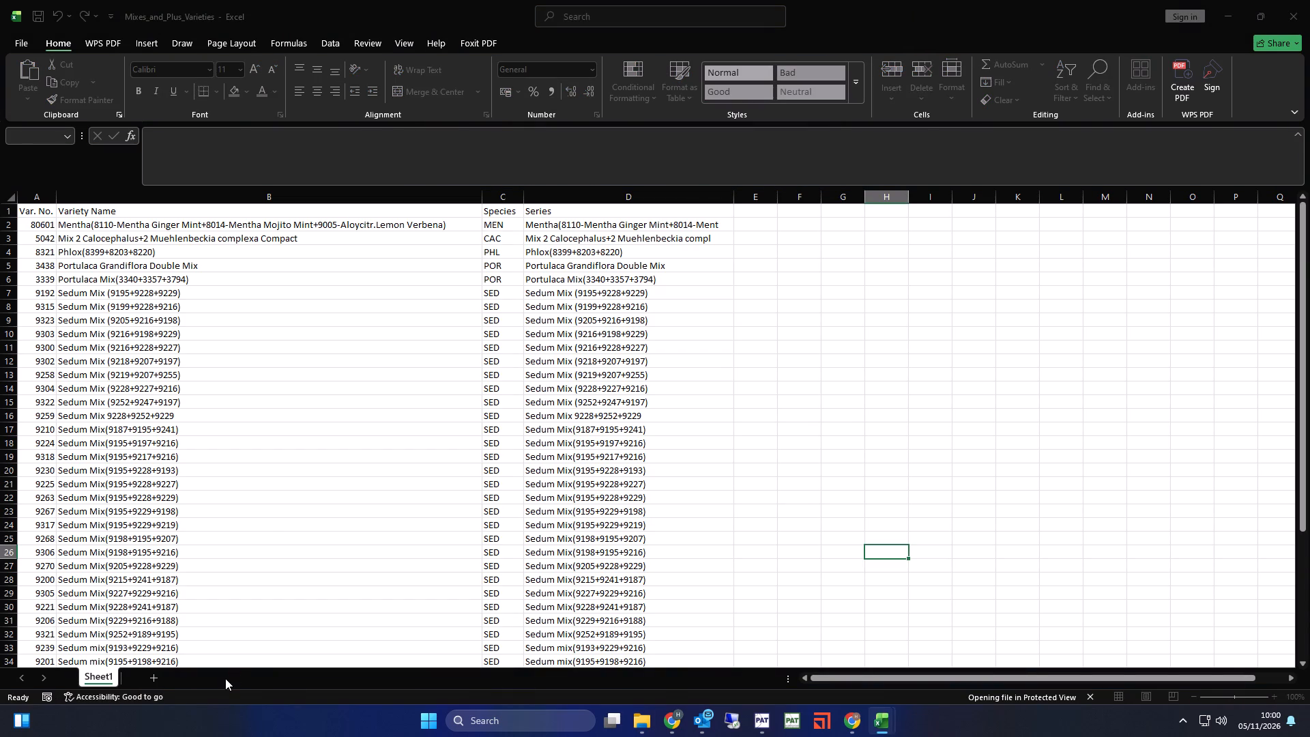
pyautogui.click(263, 517)
pyautogui.click(240, 480)
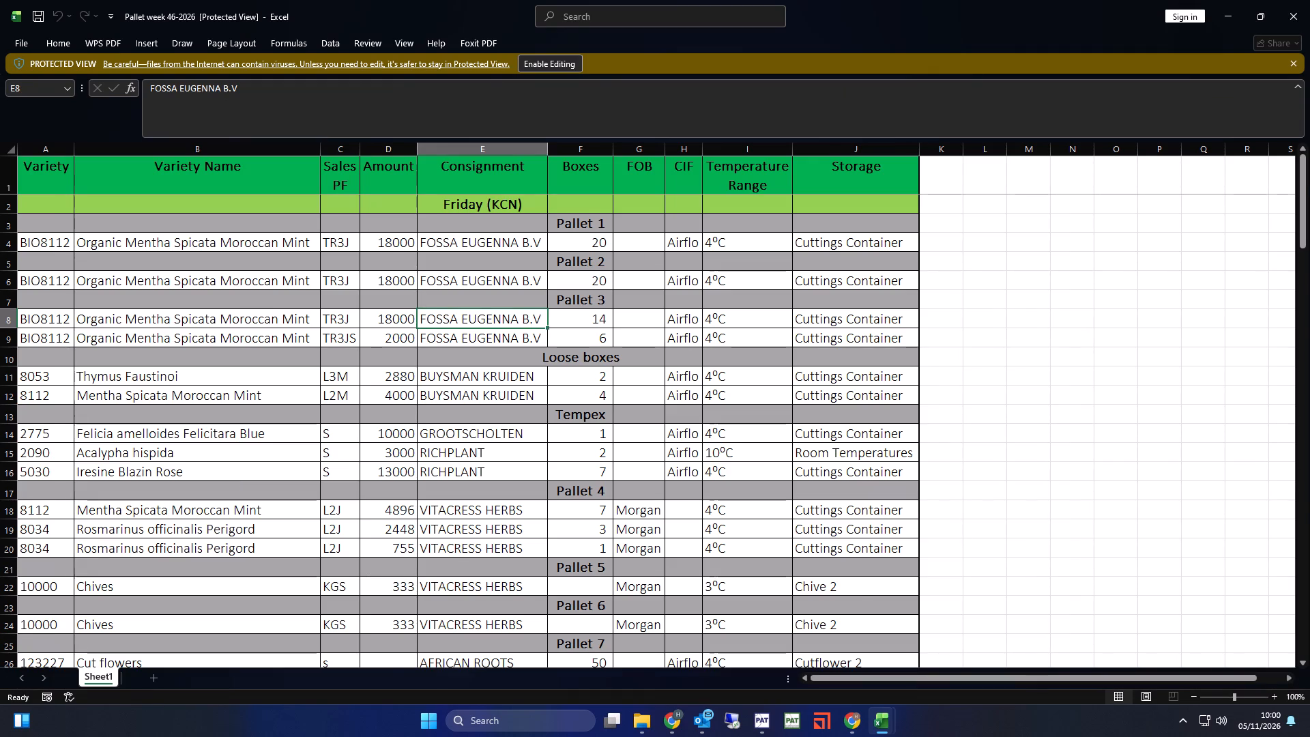
# Review the week 46 pallet list from Friday through Monday, checking varieties, consignments and amounts.
pyautogui.scroll(-13, 432, 475)
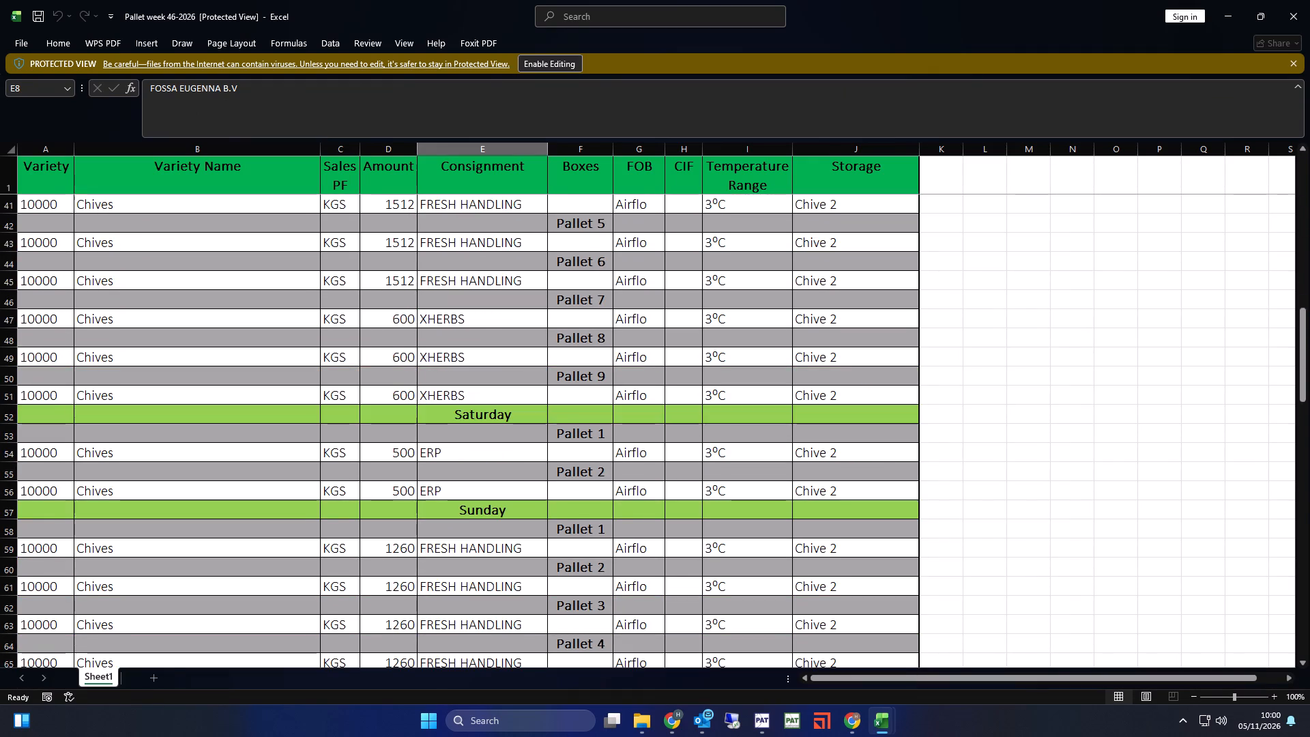
pyautogui.scroll(-8, 452, 509)
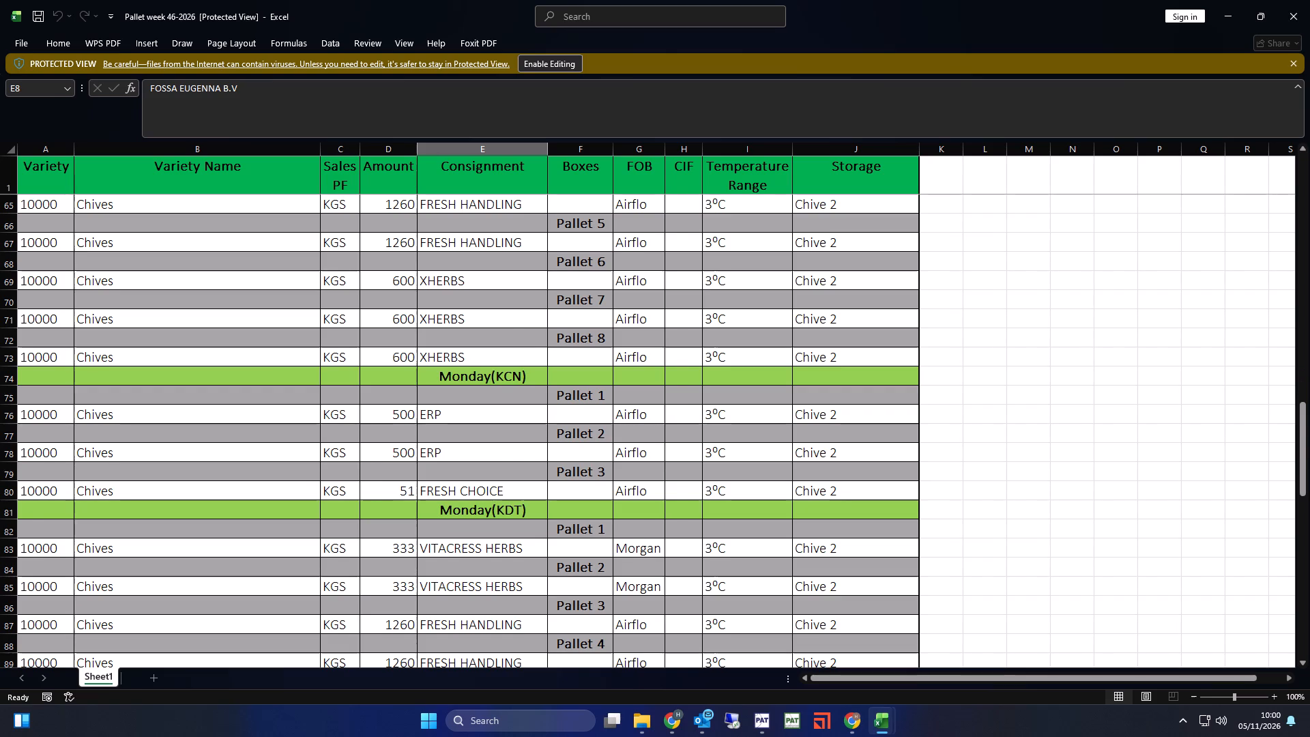
pyautogui.scroll(-6, 493, 545)
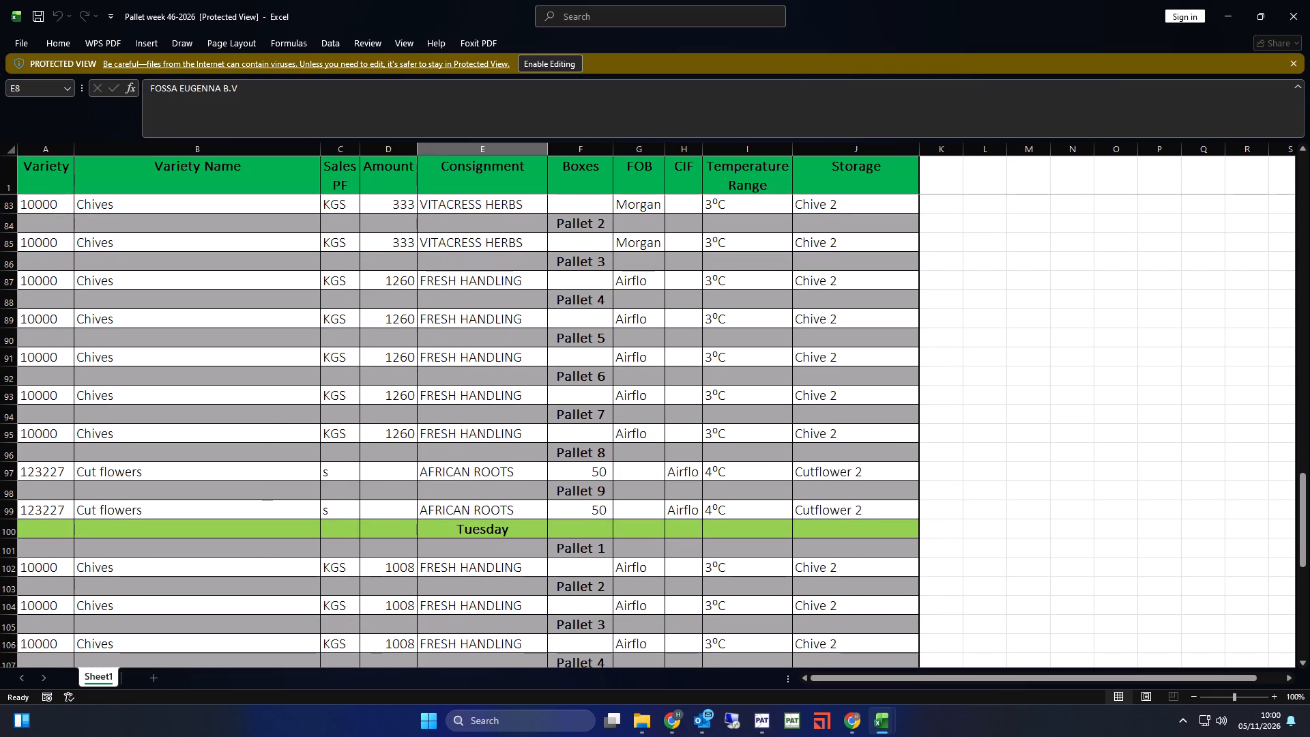
pyautogui.scroll(3, 493, 545)
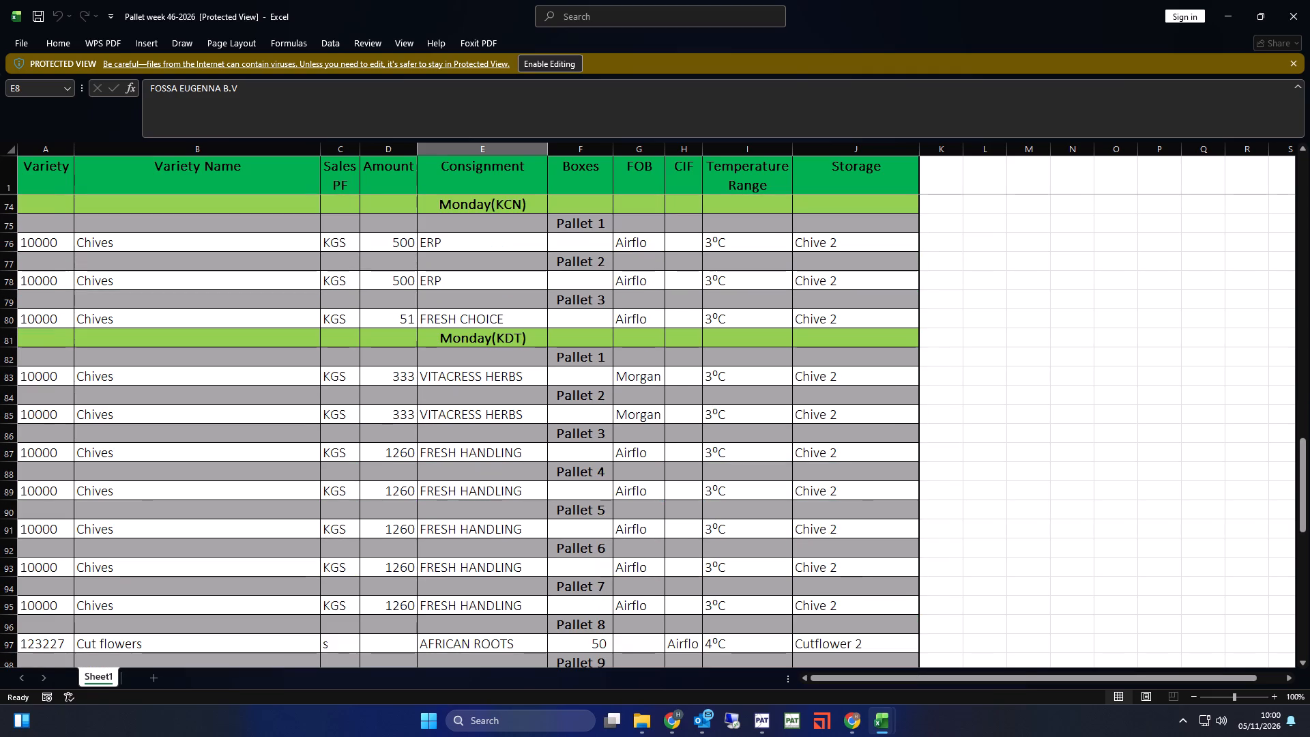
pyautogui.scroll(-1, 493, 545)
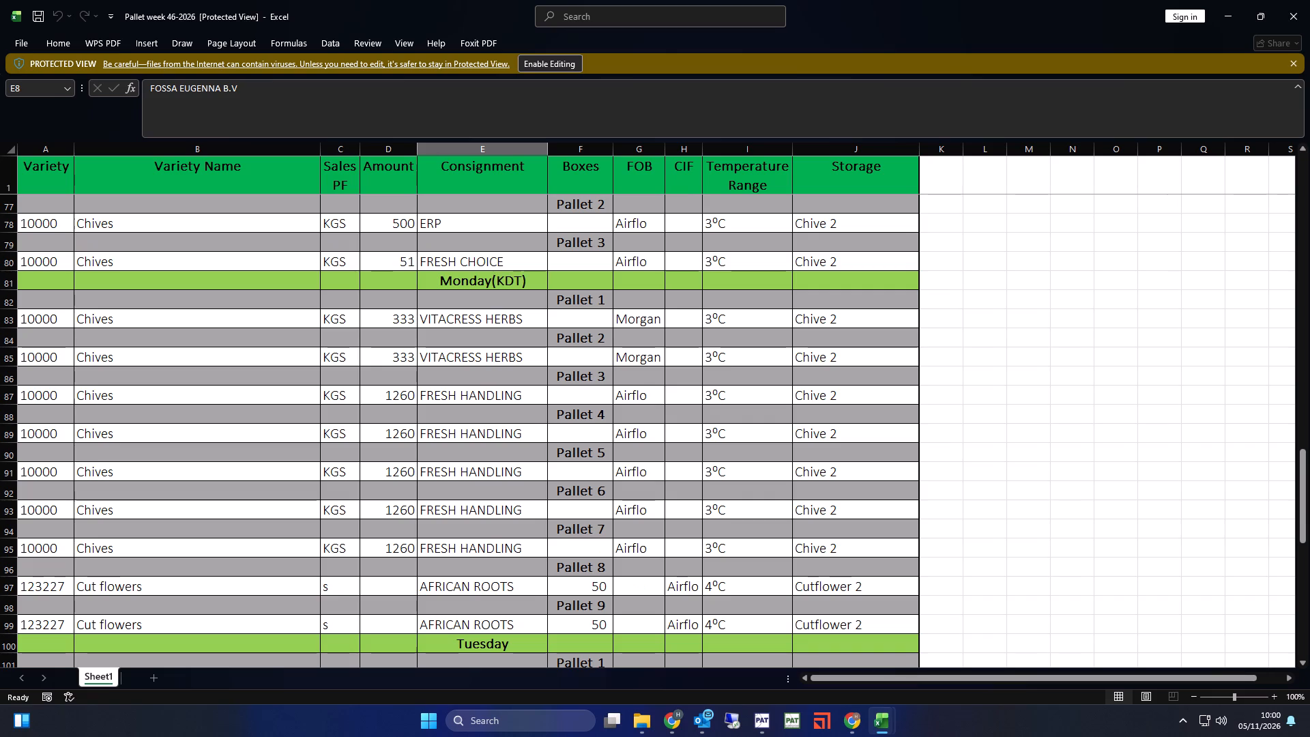
pyautogui.scroll(3, 493, 545)
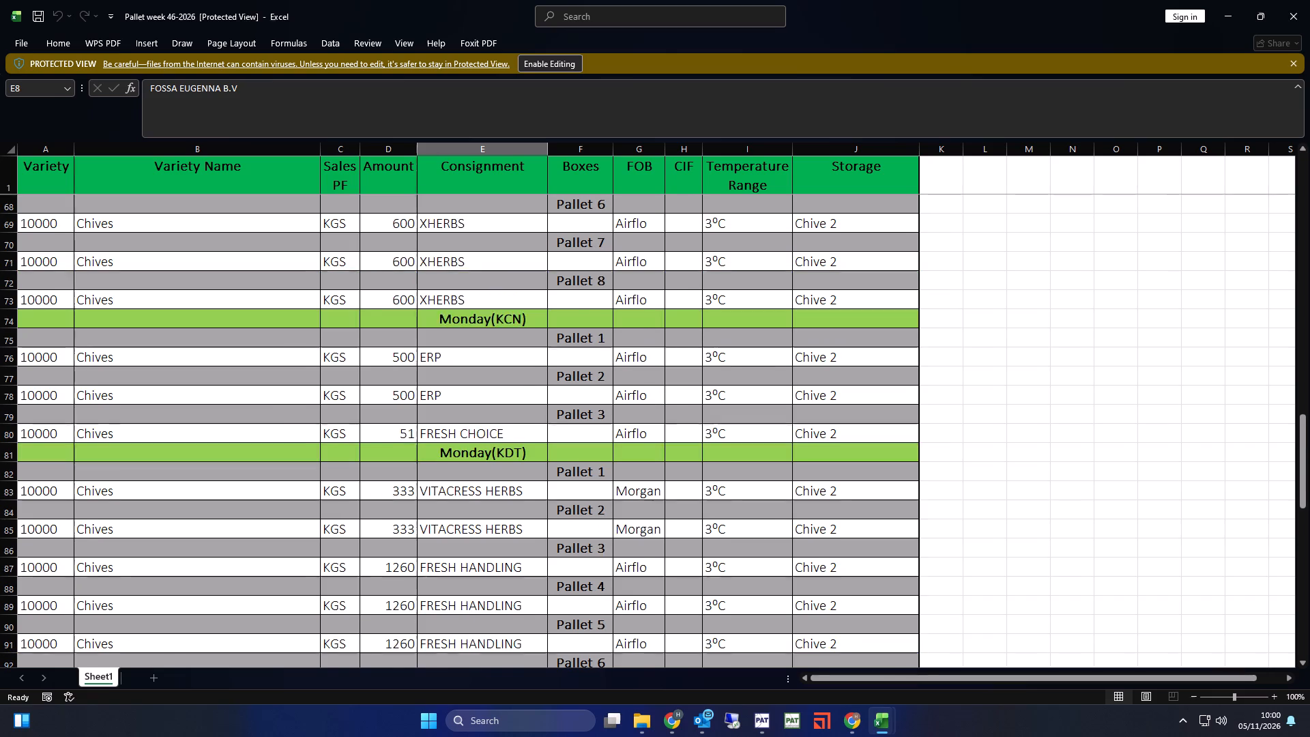
pyautogui.scroll(2, 493, 545)
# Review the Tuesday and Wednesday pallets to the end of the week 46 list and recheck the Monday (KDT) pallets.
pyautogui.hotkey('alt', 'Tab')
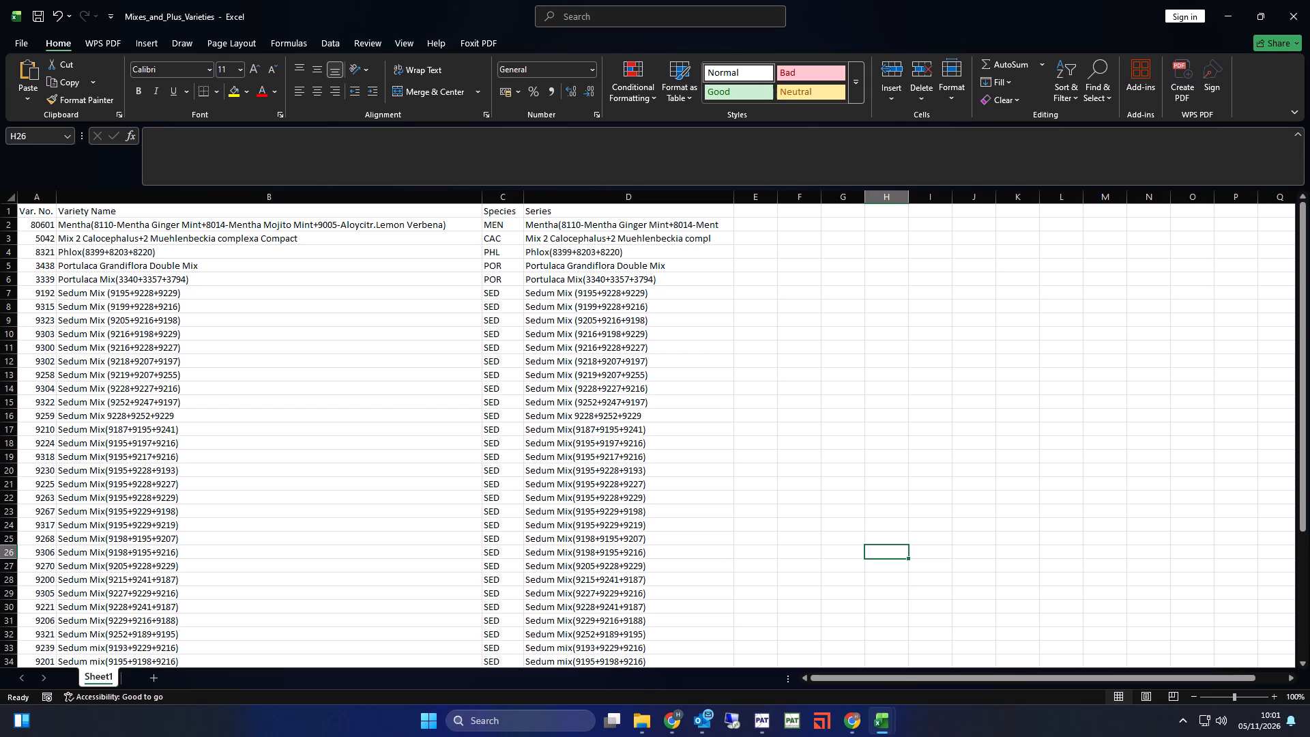
pyautogui.hotkey('alt', 'Tab')
pyautogui.scroll(-19, 459, 513)
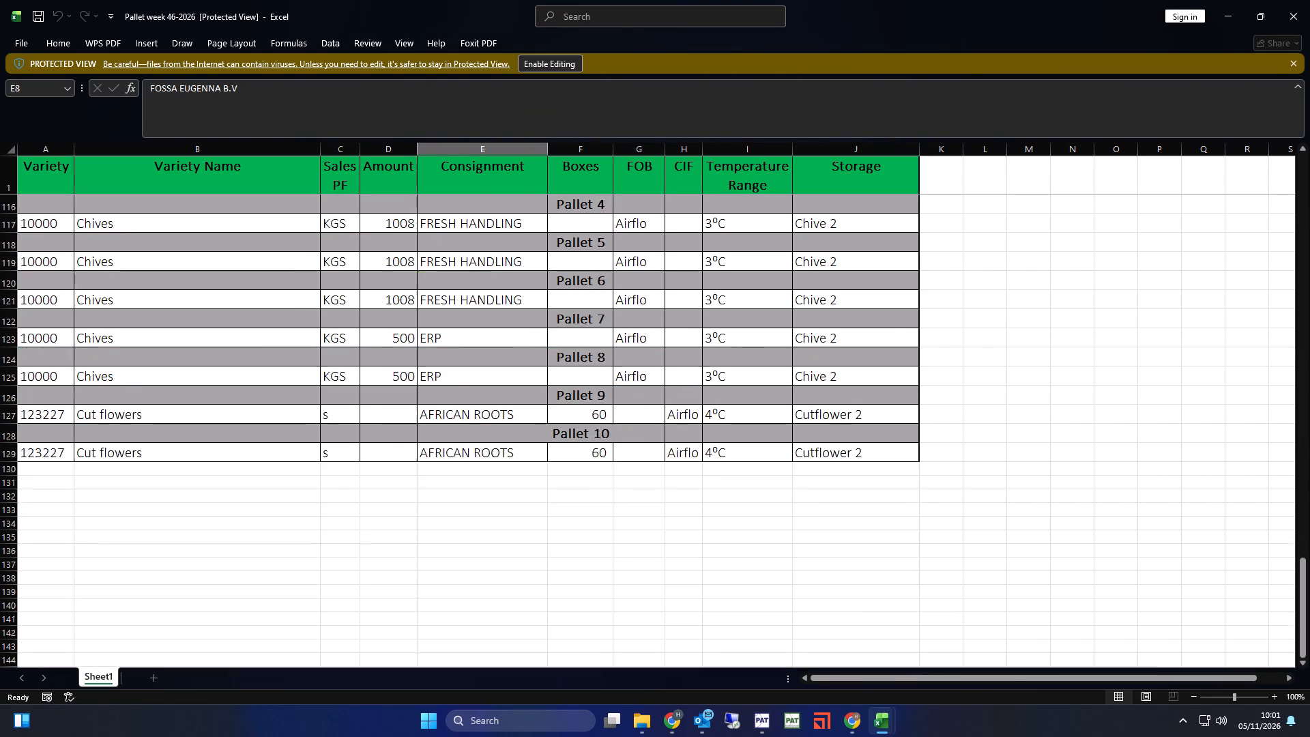
pyautogui.scroll(5, 461, 525)
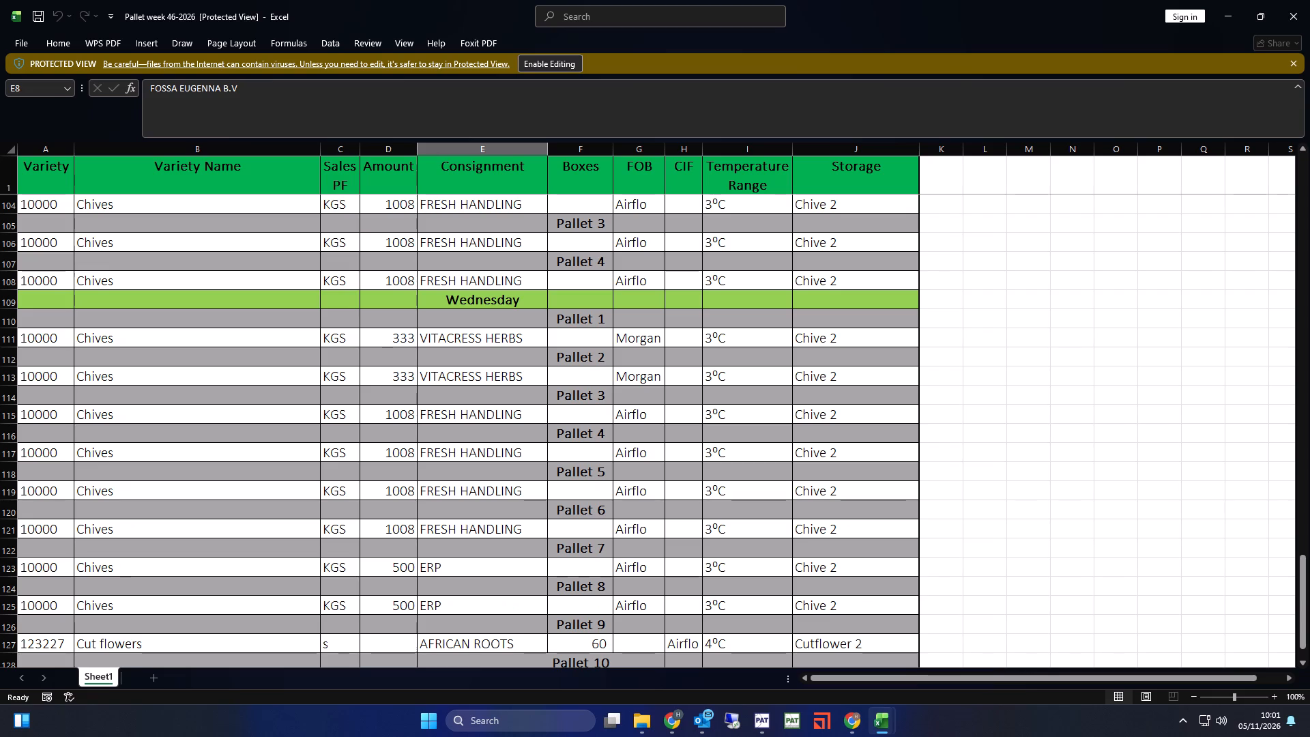
pyautogui.scroll(1, 455, 525)
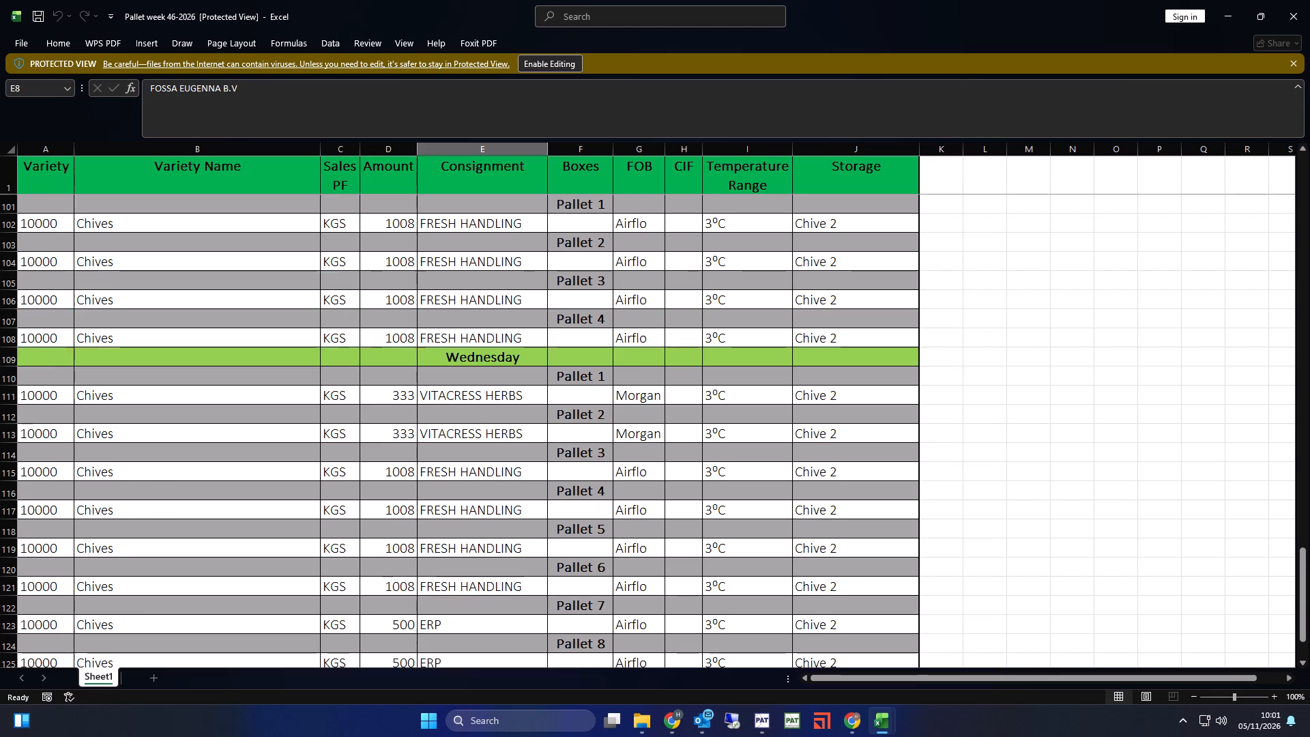
pyautogui.scroll(7, 455, 525)
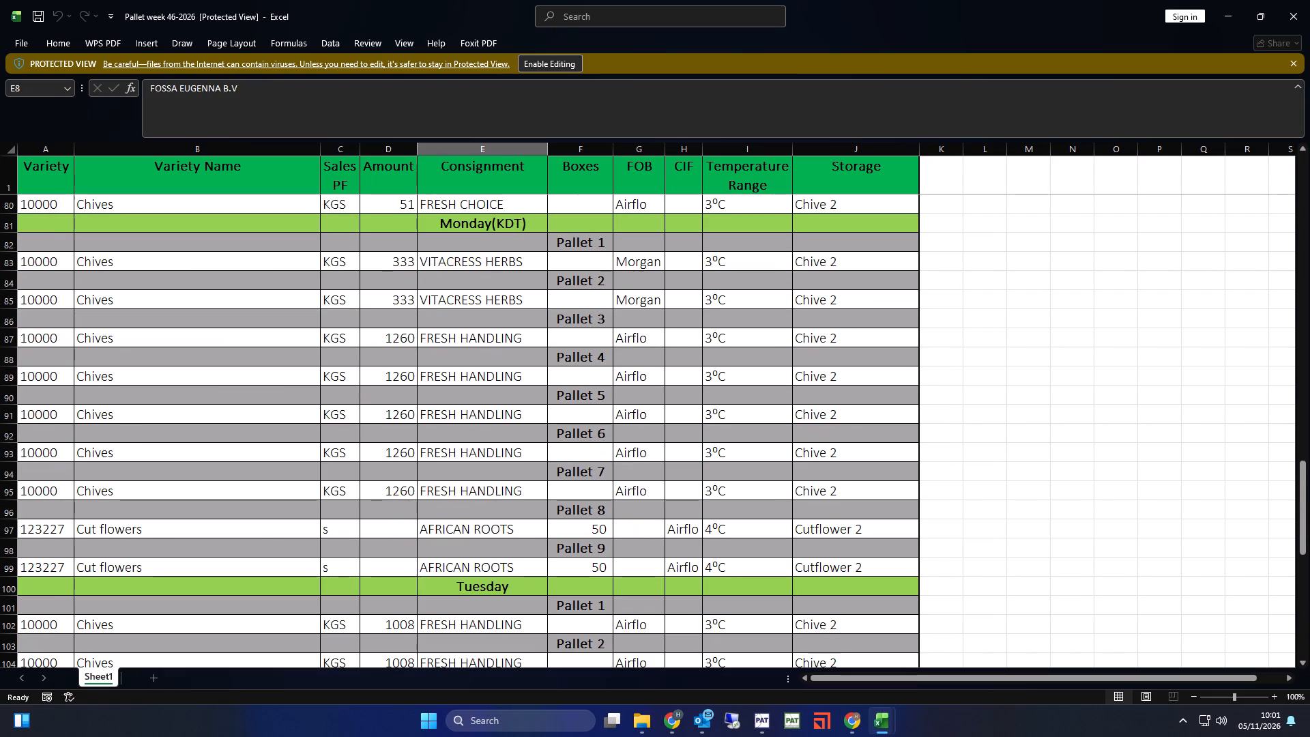
pyautogui.scroll(-2, 455, 525)
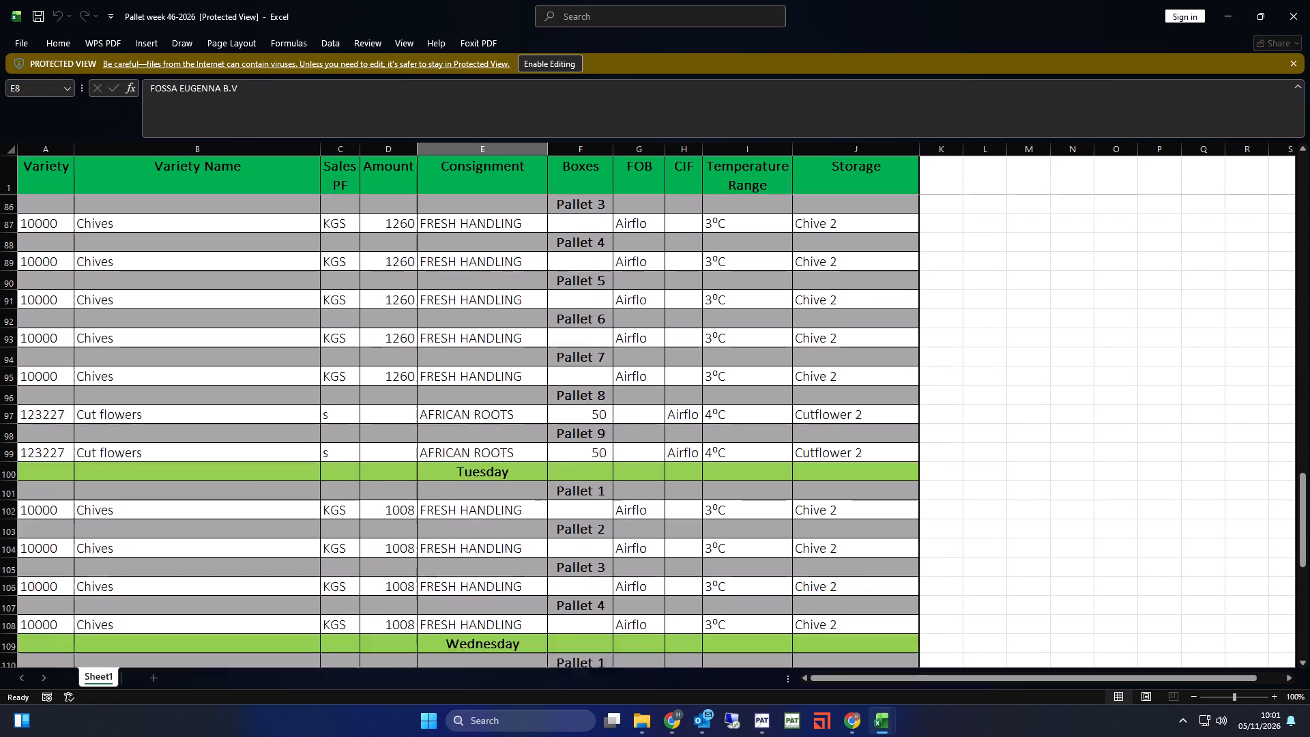
pyautogui.scroll(-2, 455, 525)
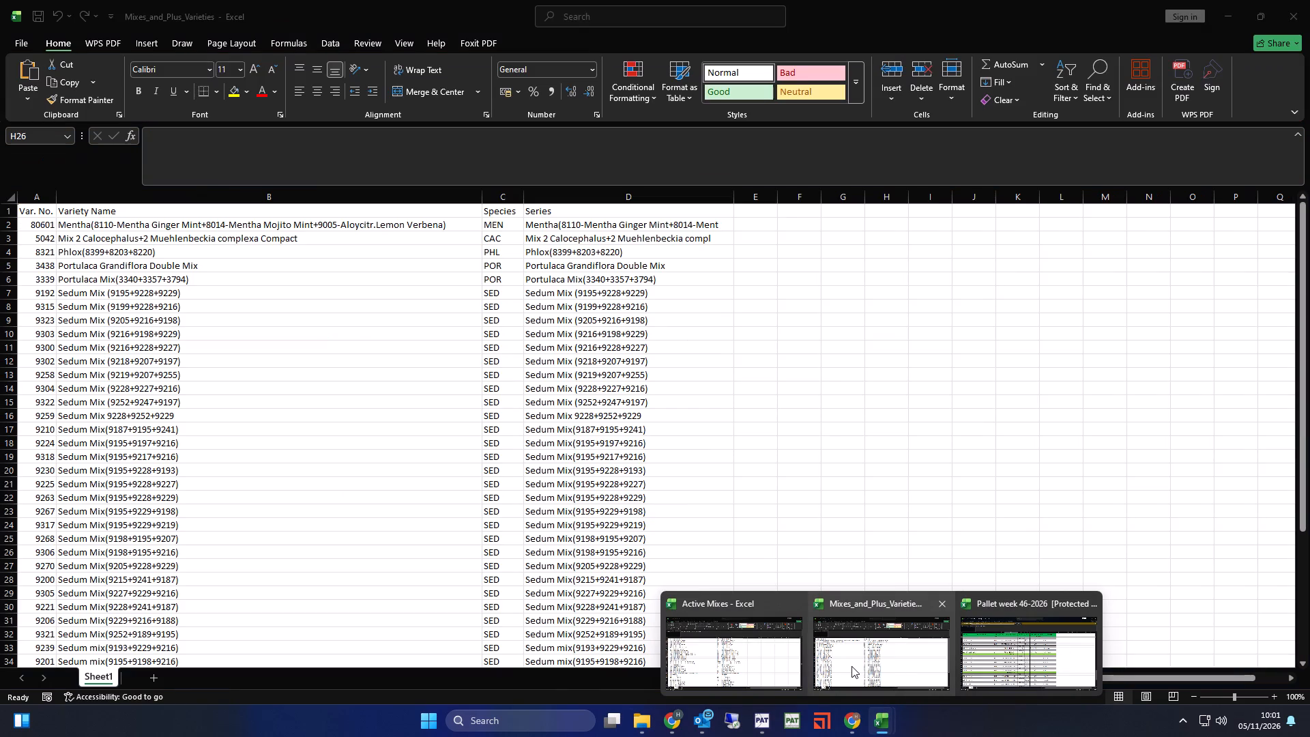
# Return to the top of the variety list in the Mixes_and_Plus_Varieties workbook.
pyautogui.click(903, 659)
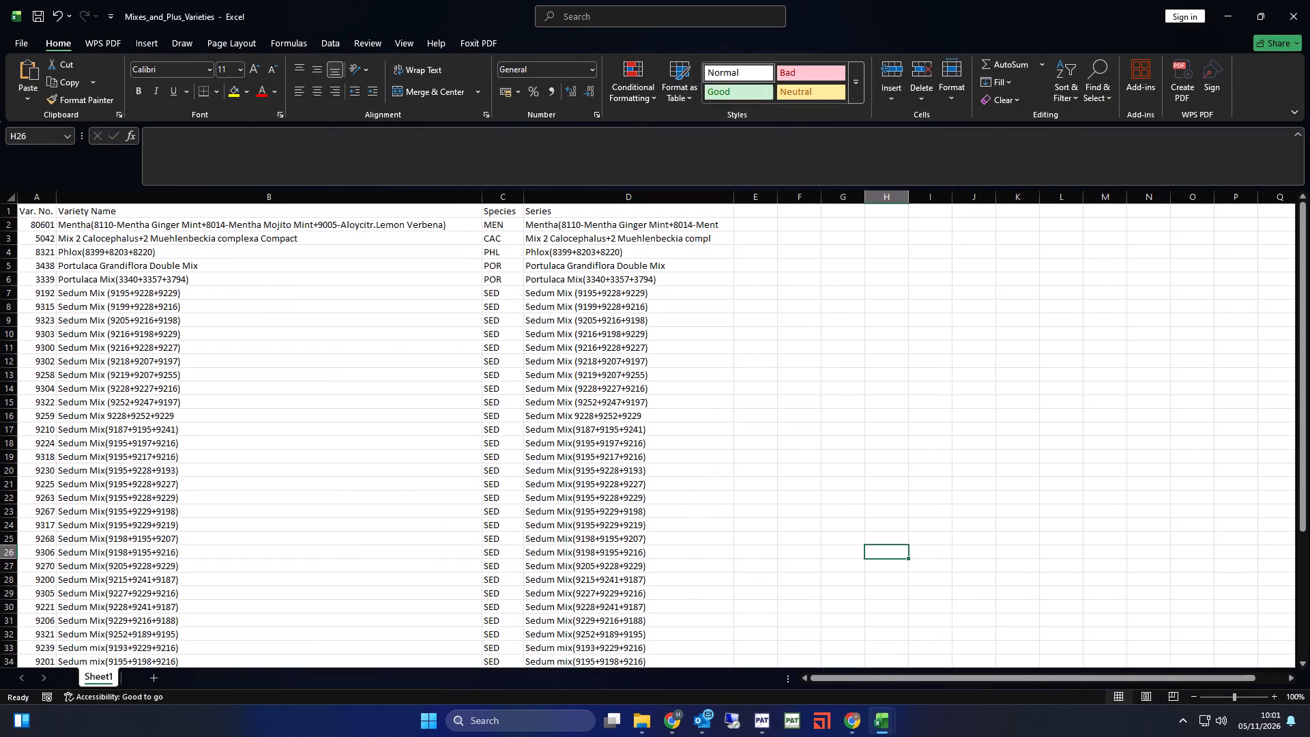
pyautogui.scroll(1, 614, 319)
# Look over the trimmed variety list down to its last row and save the Mixes_and_Plus_Varieties workbook.
pyautogui.click(620, 360)
pyautogui.click(559, 377)
pyautogui.scroll(-6, 766, 498)
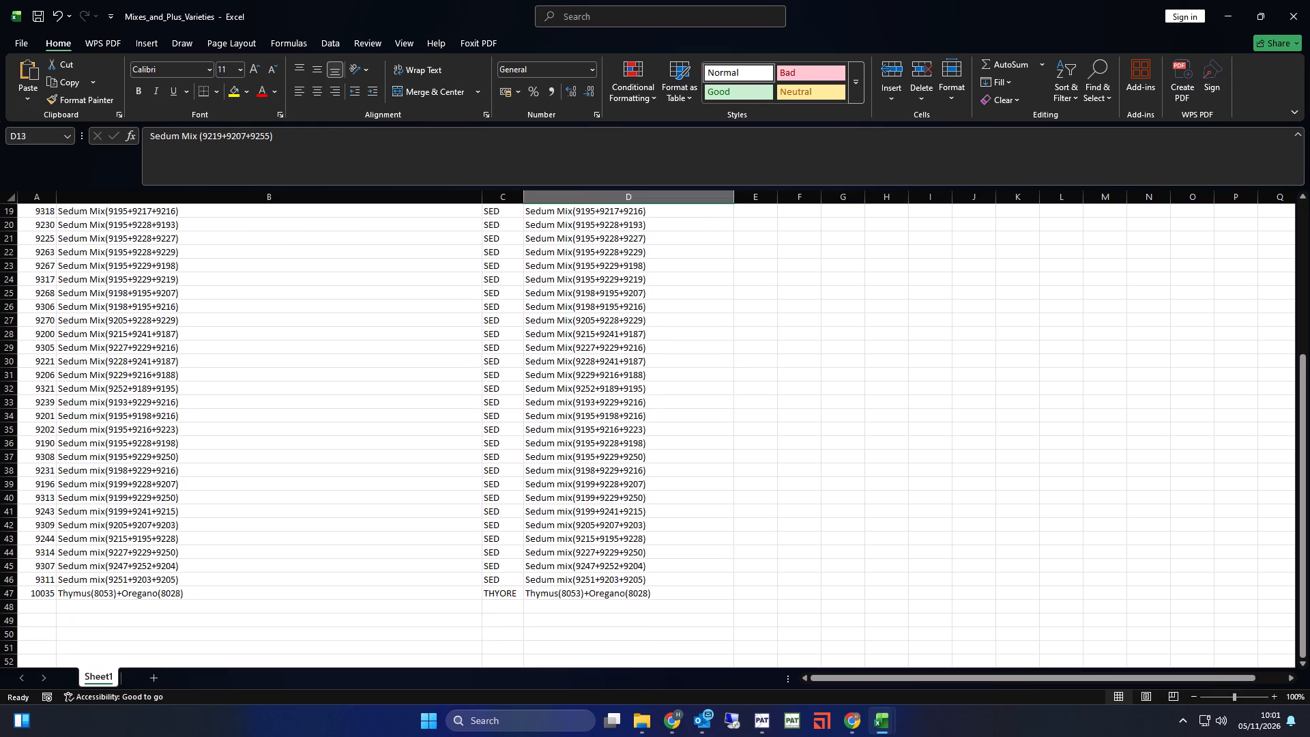
pyautogui.scroll(16, 776, 490)
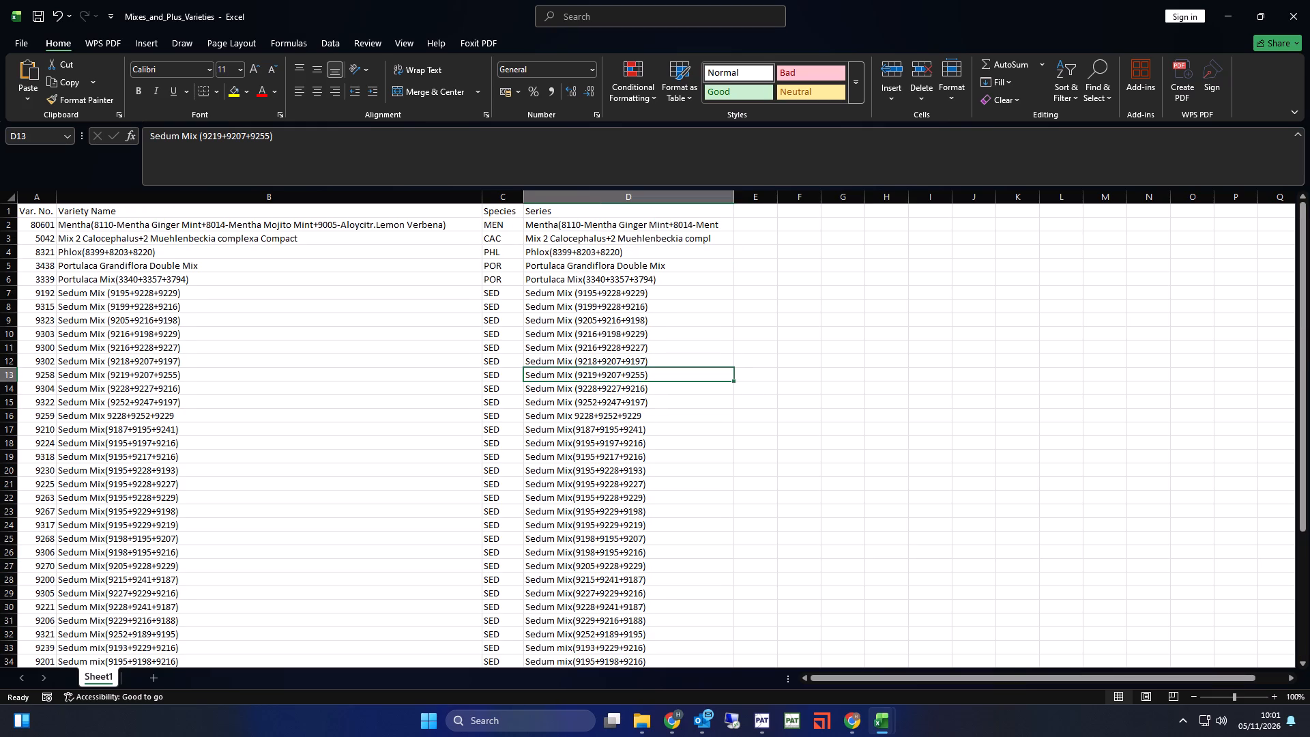
pyautogui.hotkey('ctrl', 's')
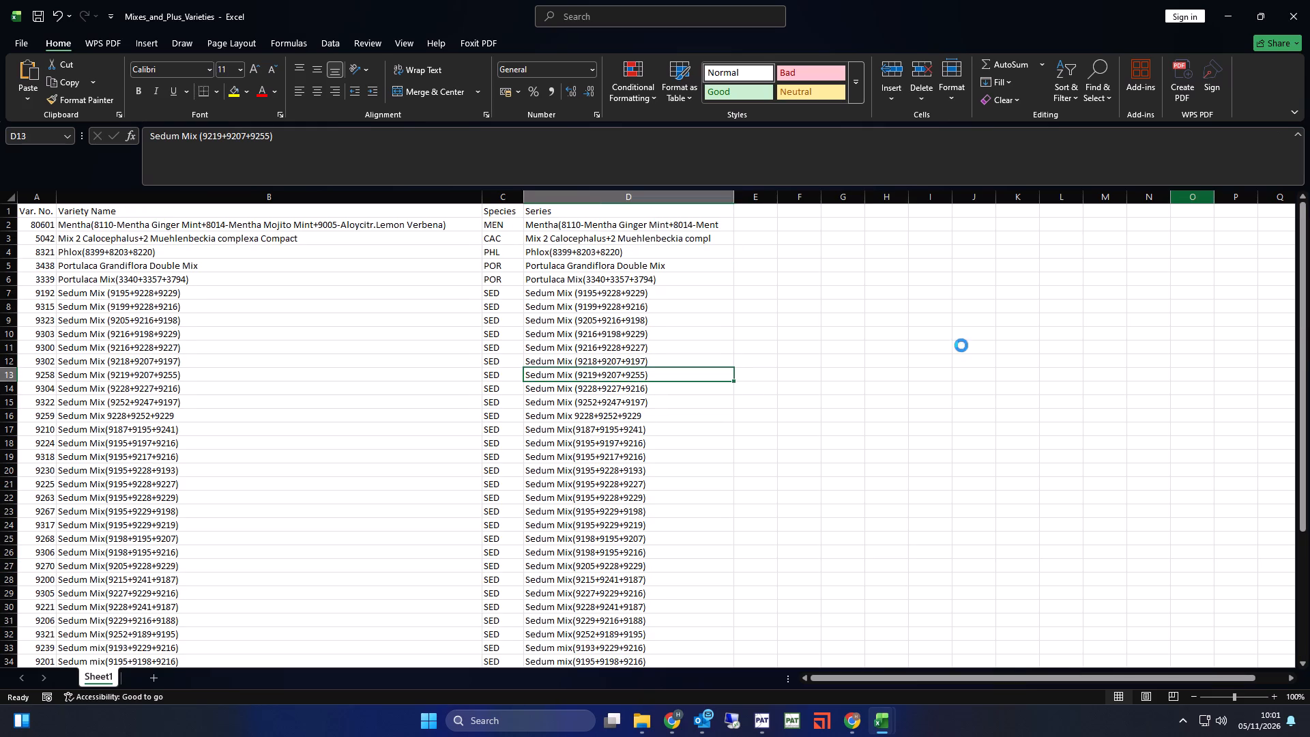
pyautogui.hotkey('ctrl', 's')
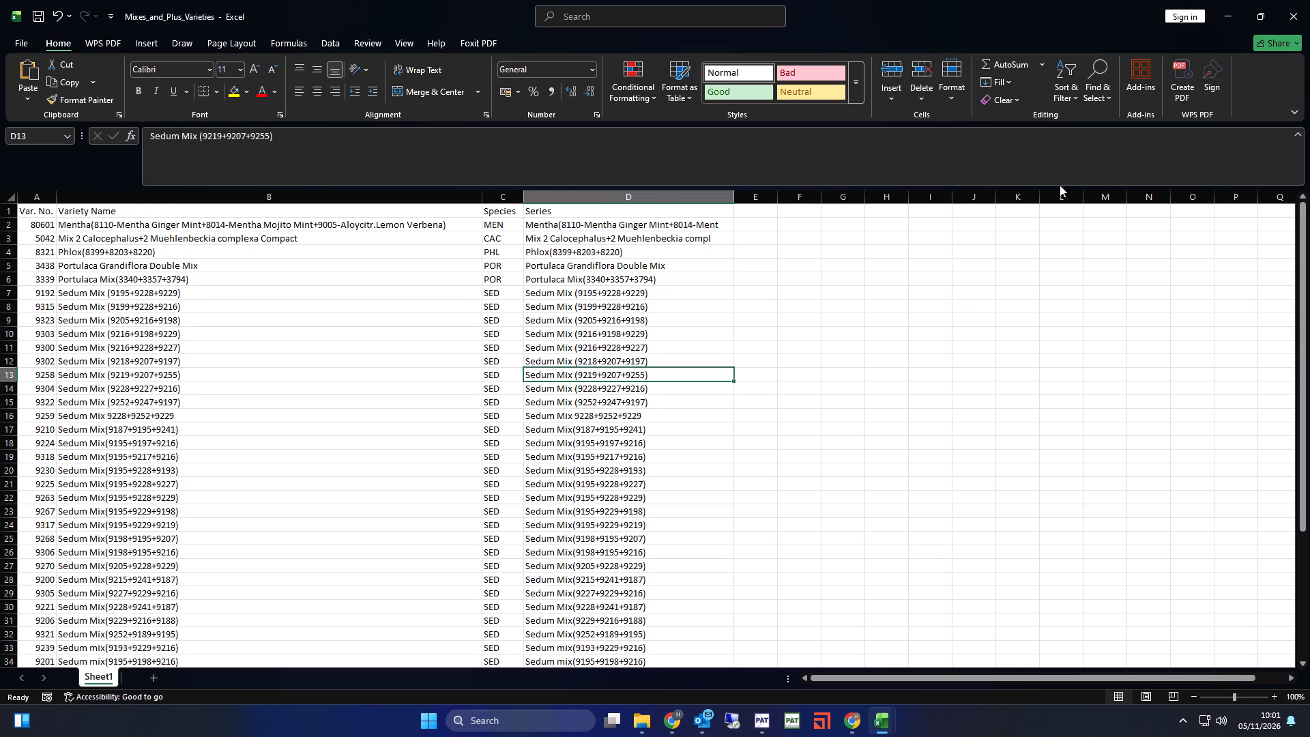
# Close the Mixes_and_Plus_Varieties workbook and the Active Mixes workbook.
pyautogui.click(1296, 20)
pyautogui.click(1309, 30)
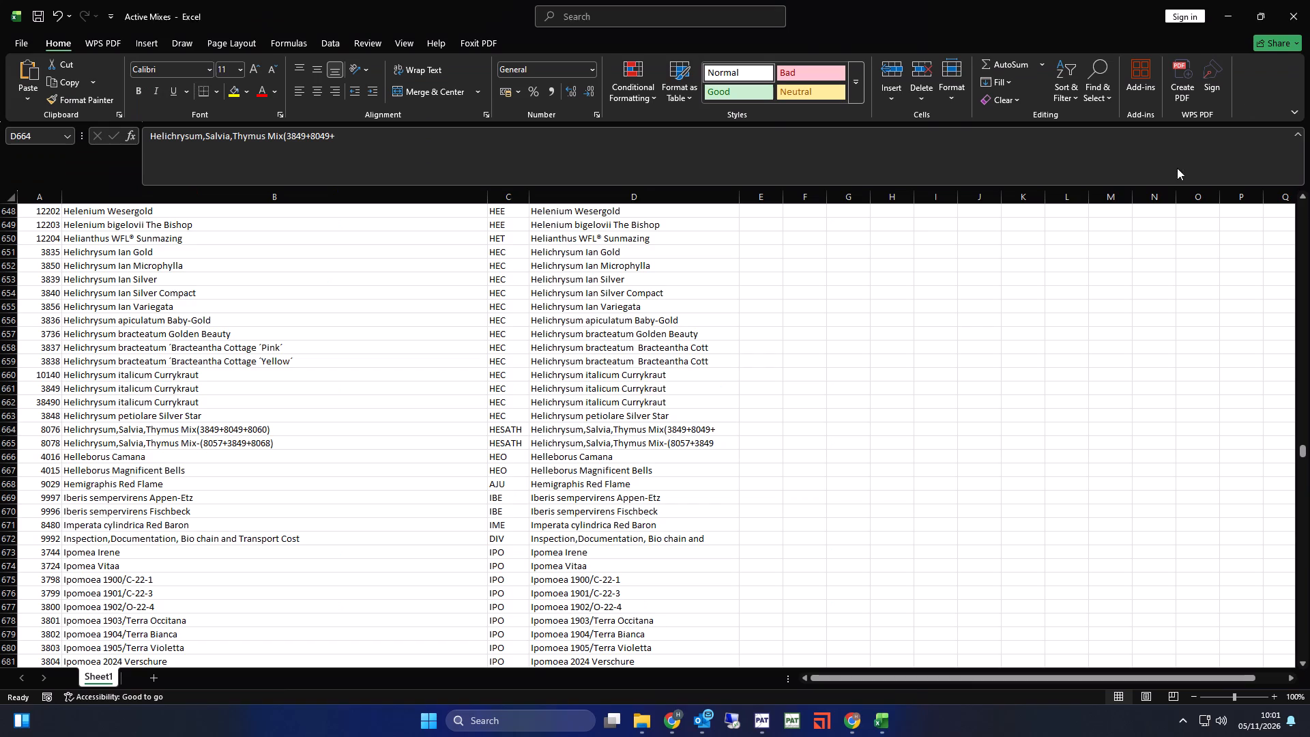
pyautogui.click(1300, 20)
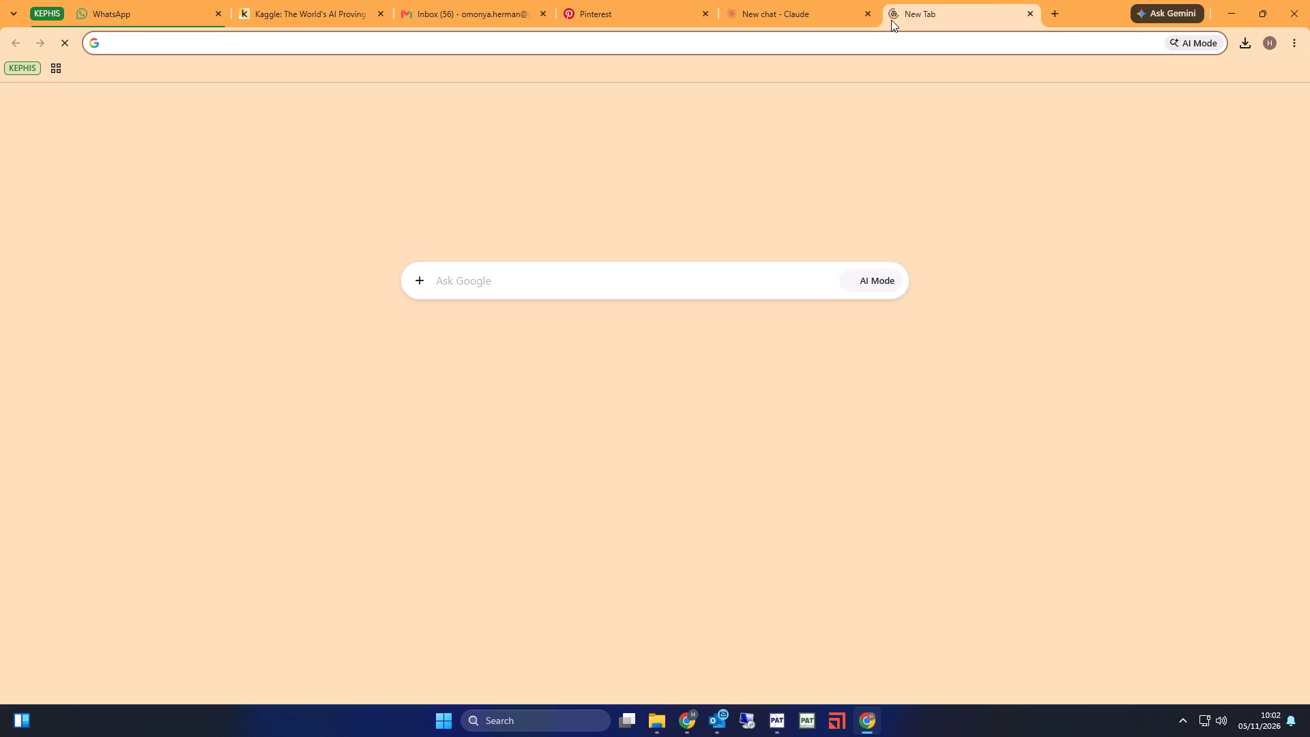
# Search Google for "row" in the new tab.
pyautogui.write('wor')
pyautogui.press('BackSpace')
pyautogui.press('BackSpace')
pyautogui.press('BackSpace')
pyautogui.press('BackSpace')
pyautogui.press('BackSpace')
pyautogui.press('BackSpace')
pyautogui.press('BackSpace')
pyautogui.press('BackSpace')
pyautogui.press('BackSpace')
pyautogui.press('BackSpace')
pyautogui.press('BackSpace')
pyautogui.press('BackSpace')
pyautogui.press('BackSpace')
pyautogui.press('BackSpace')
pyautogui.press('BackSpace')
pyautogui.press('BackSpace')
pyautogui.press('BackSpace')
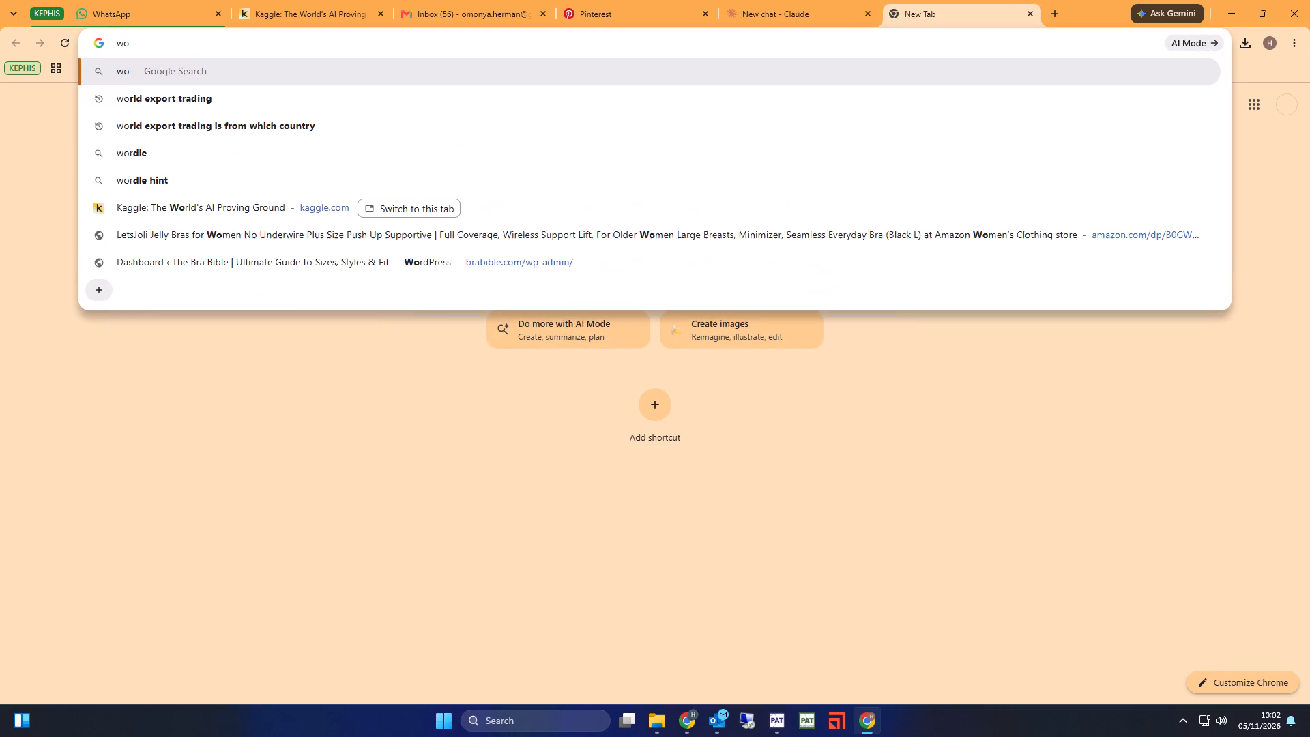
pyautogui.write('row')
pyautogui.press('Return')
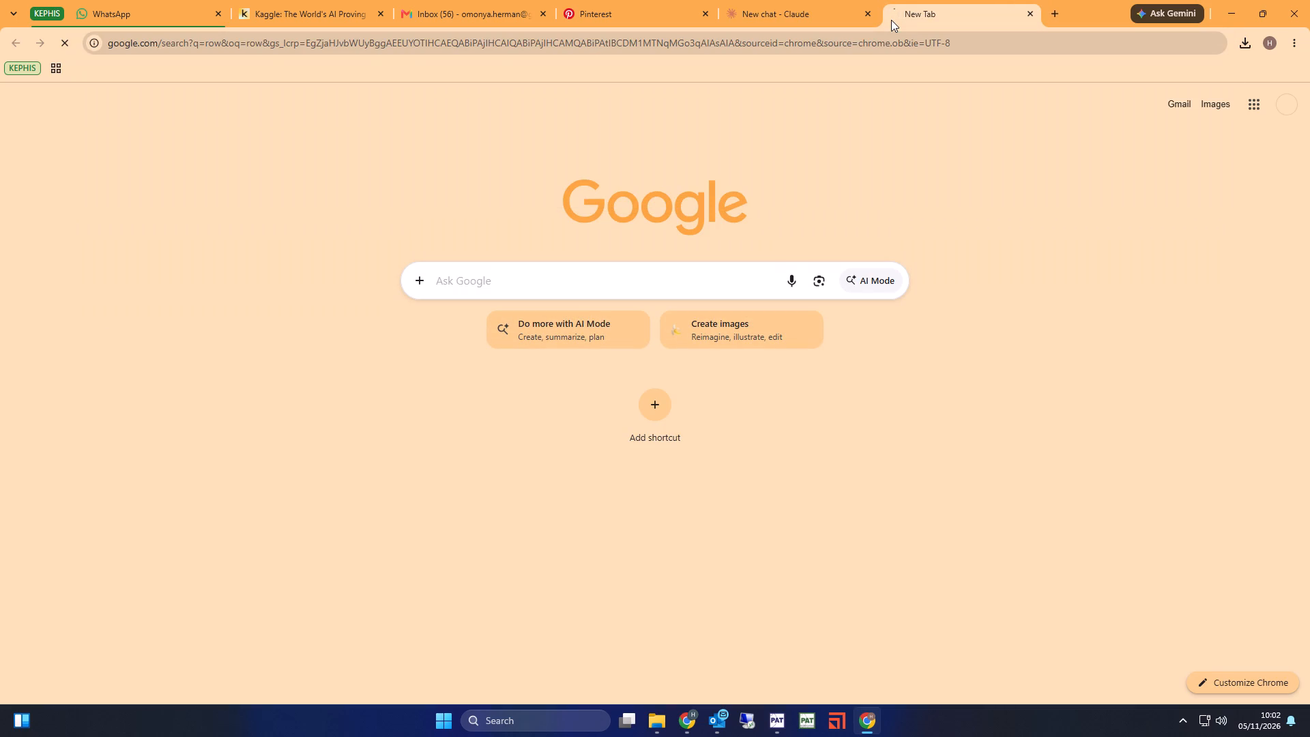
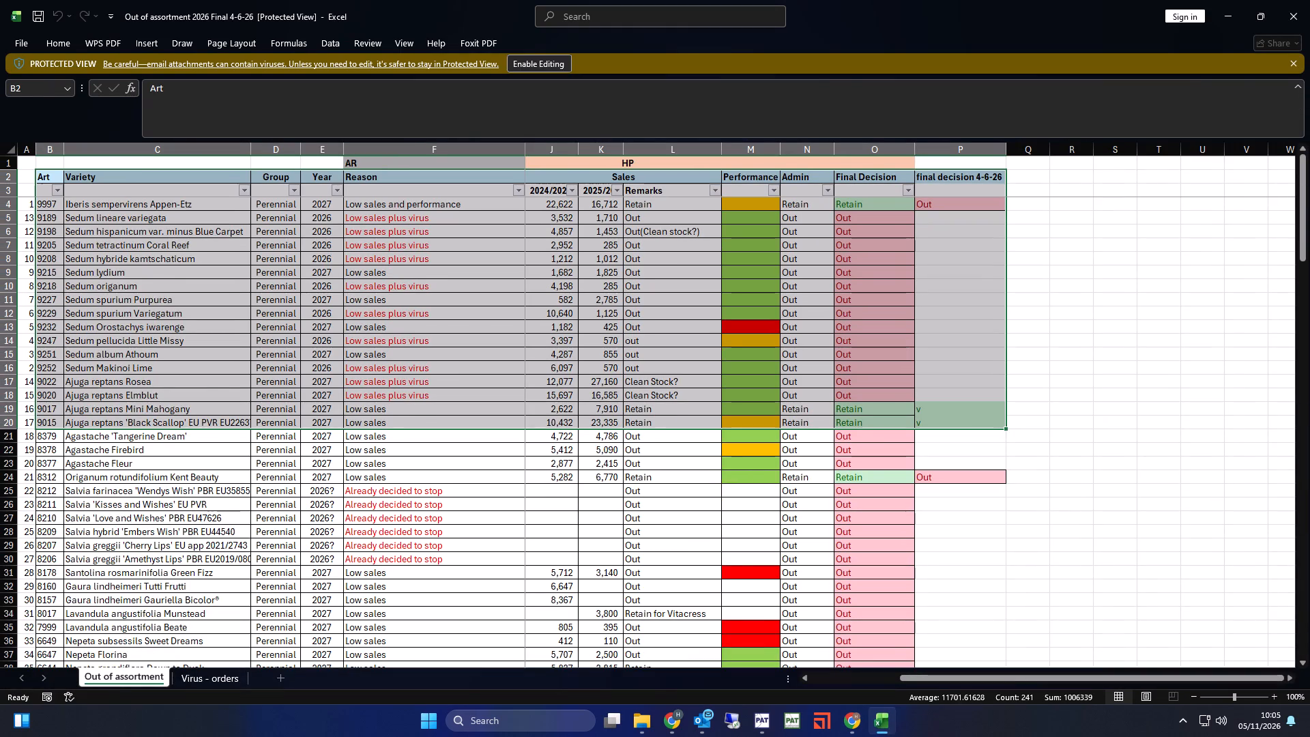
# Enable editing in the Out of assortment 2026 Final 4-6-26 workbook.
pyautogui.scroll(-4, 552, 371)
pyautogui.scroll(3, 552, 371)
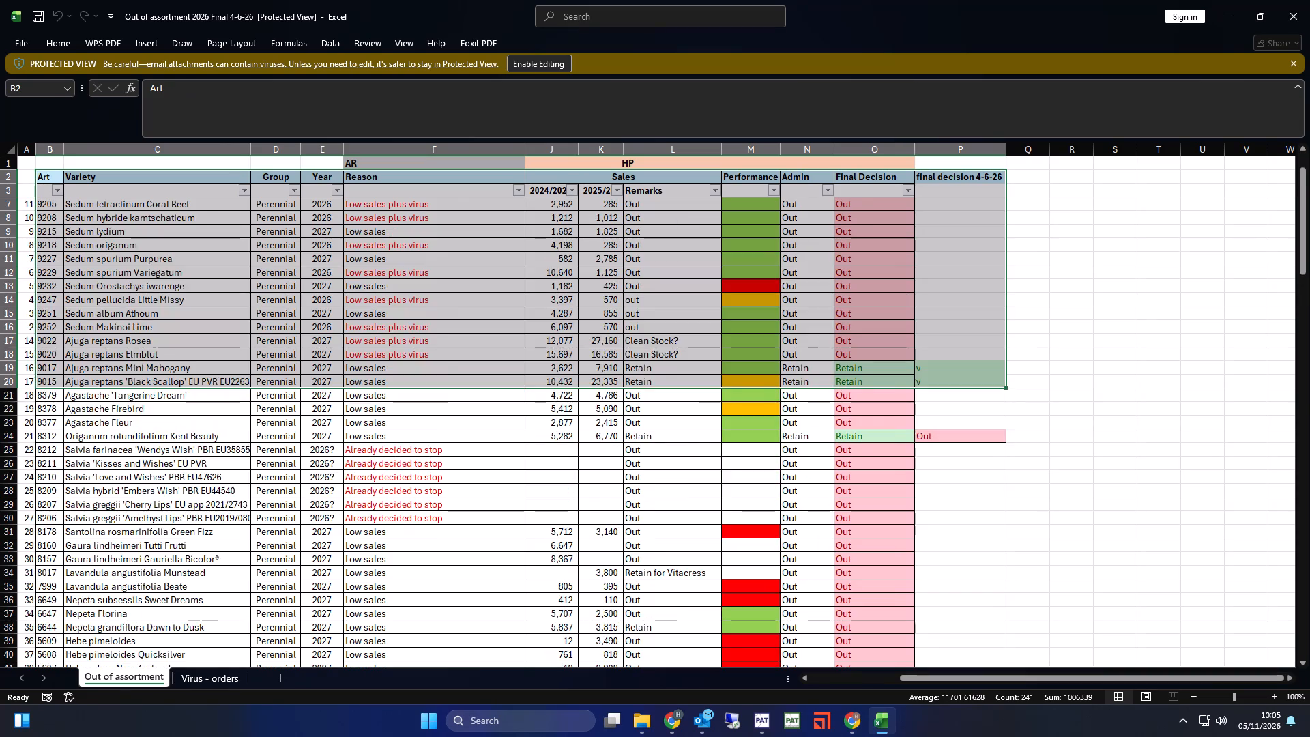
pyautogui.scroll(8, 552, 371)
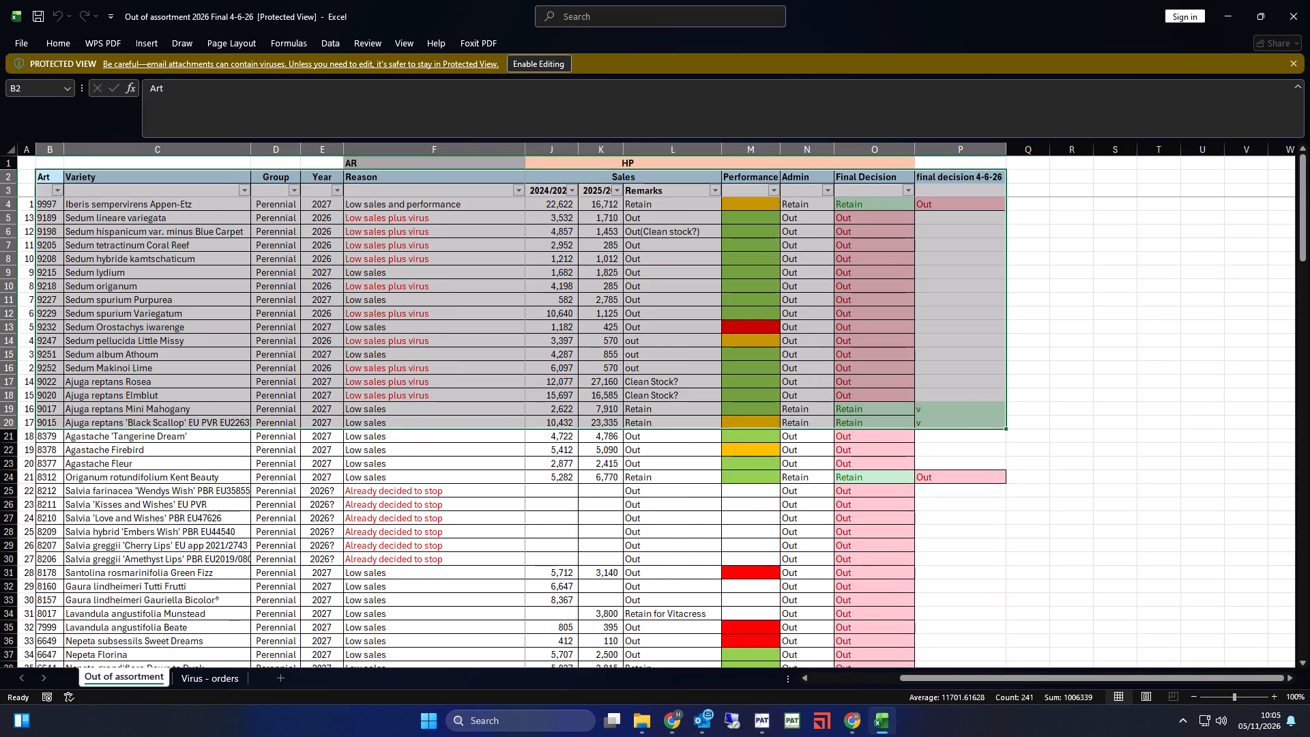
pyautogui.click(551, 57)
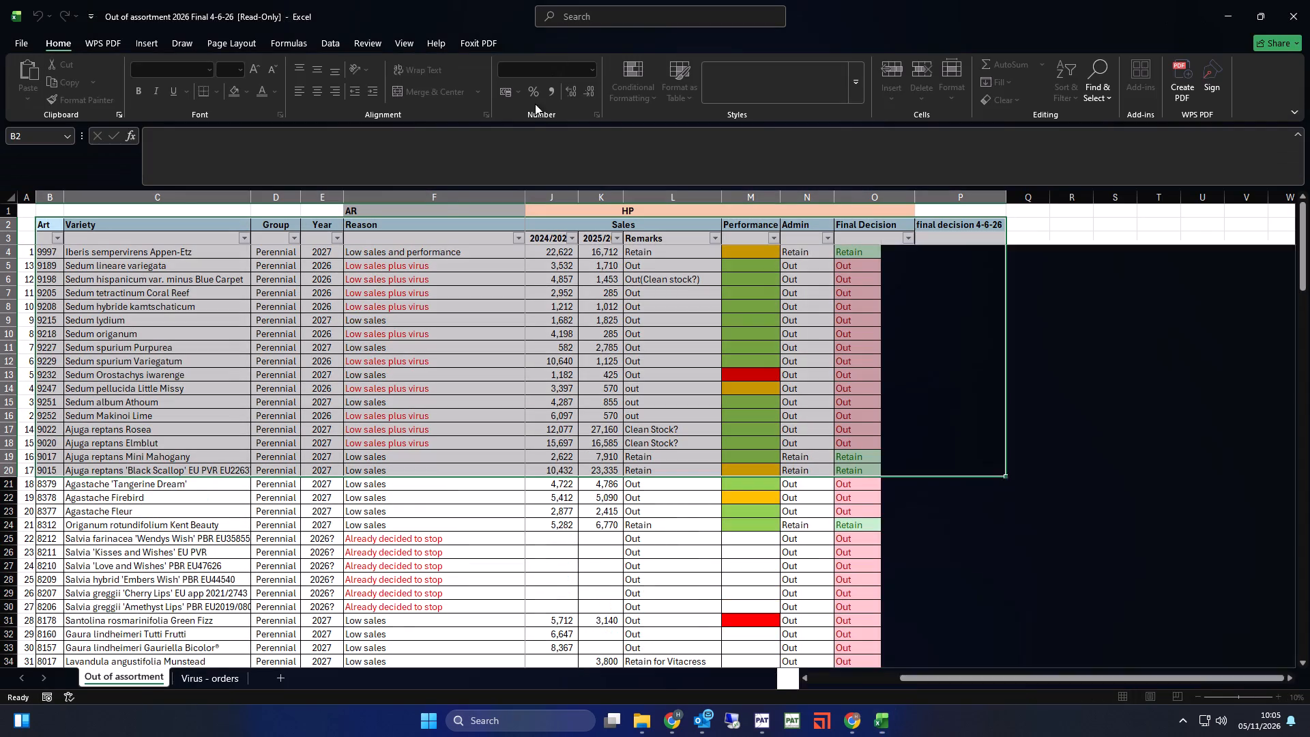
# Filter the Variety column on the Out of assortment sheet by the search text "sed".
pyautogui.scroll(-6, 370, 351)
pyautogui.scroll(12, 370, 352)
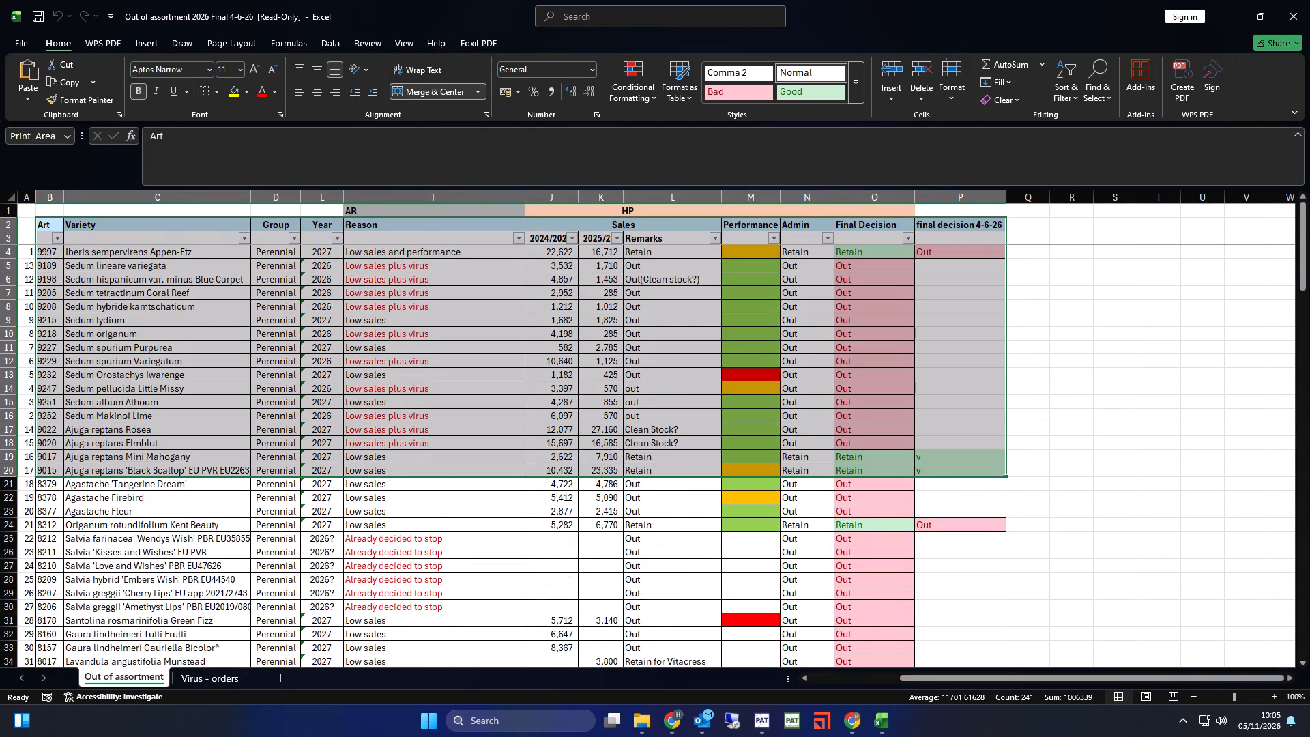
pyautogui.click(161, 339)
pyautogui.click(225, 249)
pyautogui.click(245, 237)
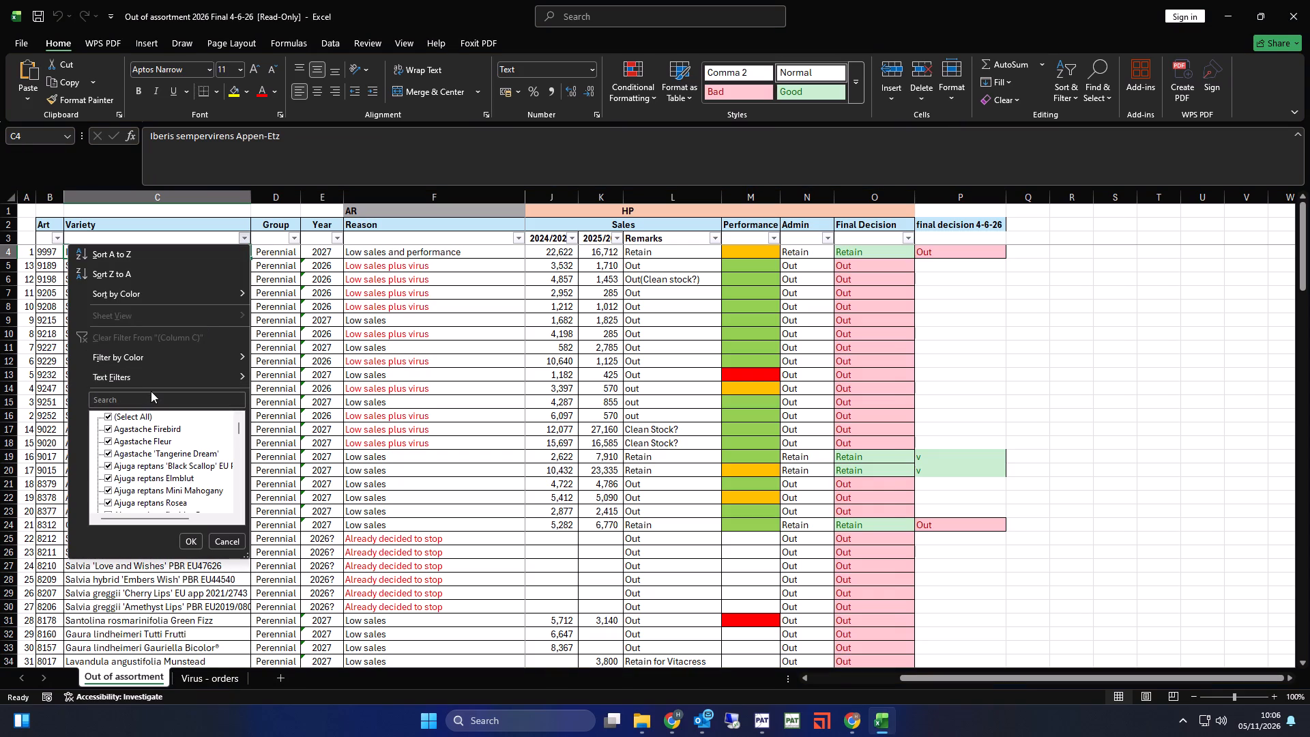
pyautogui.click(151, 395)
pyautogui.write('sed')
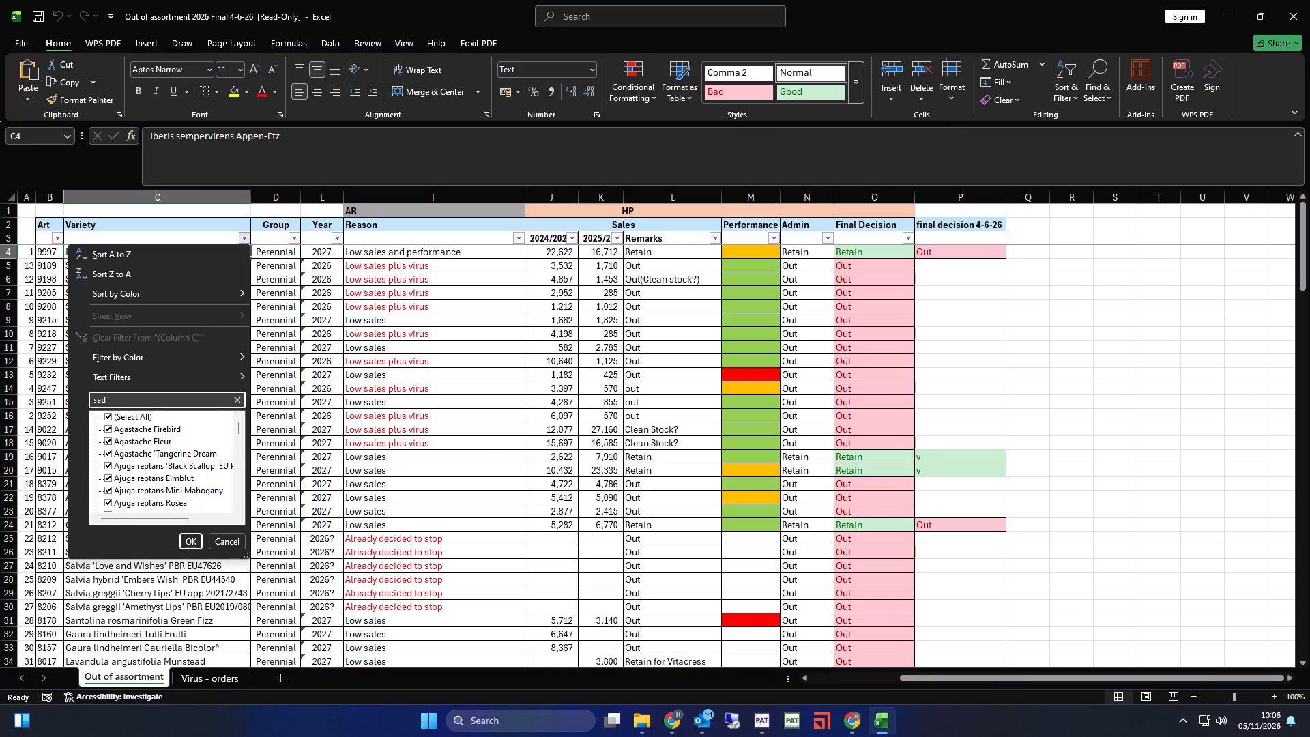
pyautogui.click(183, 538)
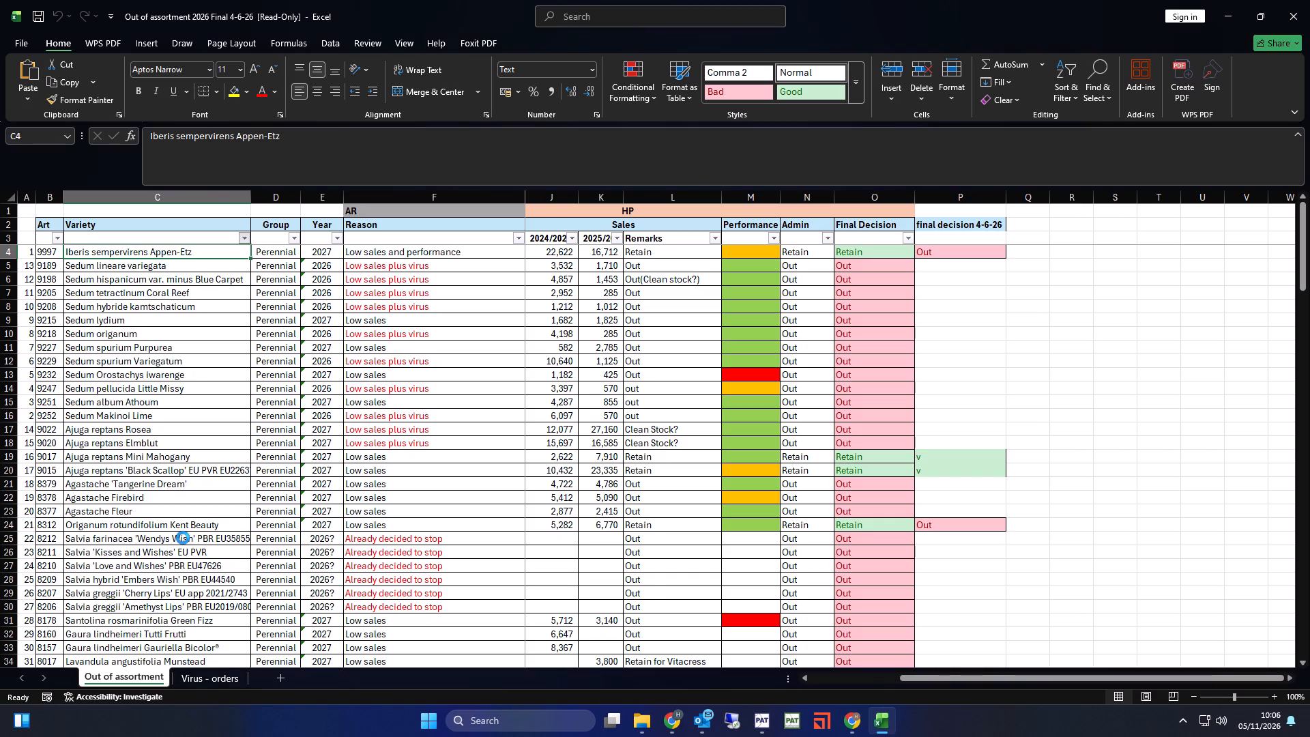
pyautogui.scroll(4, 185, 487)
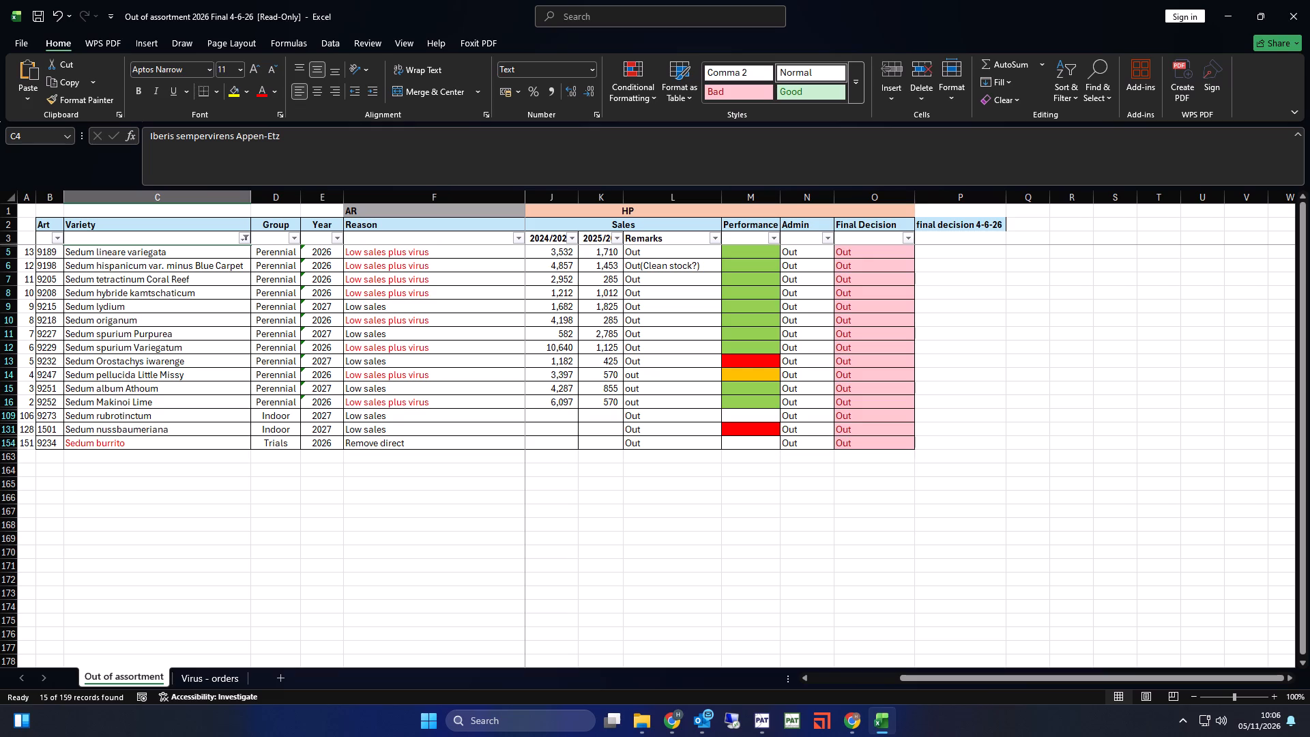
# Copy the Art codes of all filtered Sedum rows, from 9189 down to 9234.
pyautogui.moveTo(52, 253); pyautogui.dragTo(60, 431)
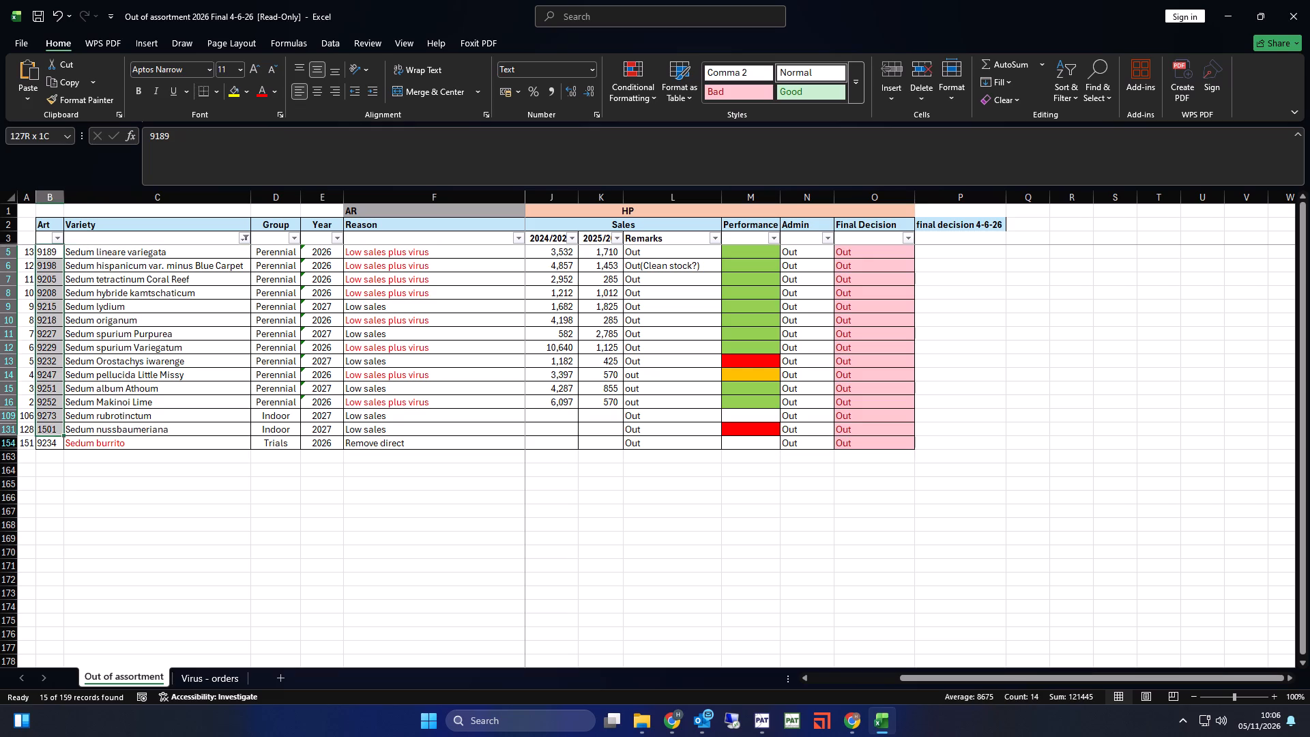
pyautogui.moveTo(60, 431); pyautogui.dragTo(57, 444)
pyautogui.hotkey('ctrl', 'c')
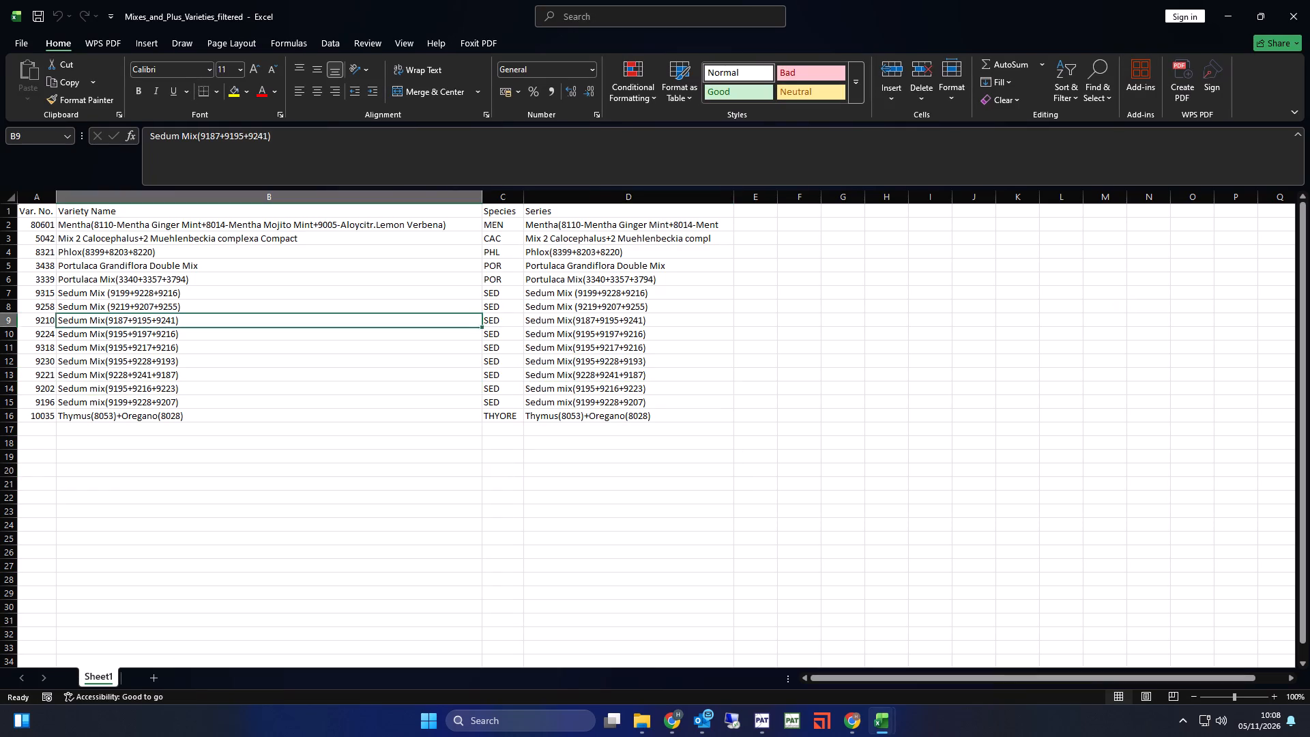
pyautogui.click(334, 295)
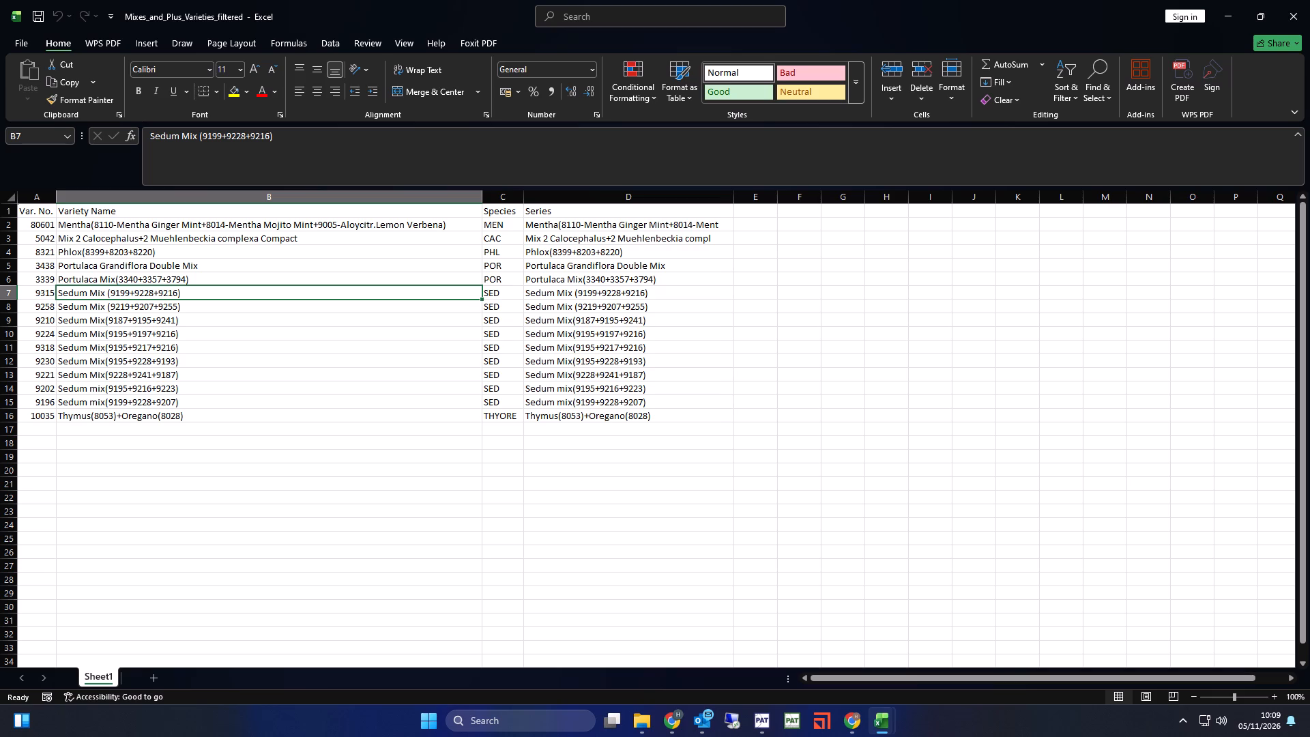
pyautogui.click(143, 401)
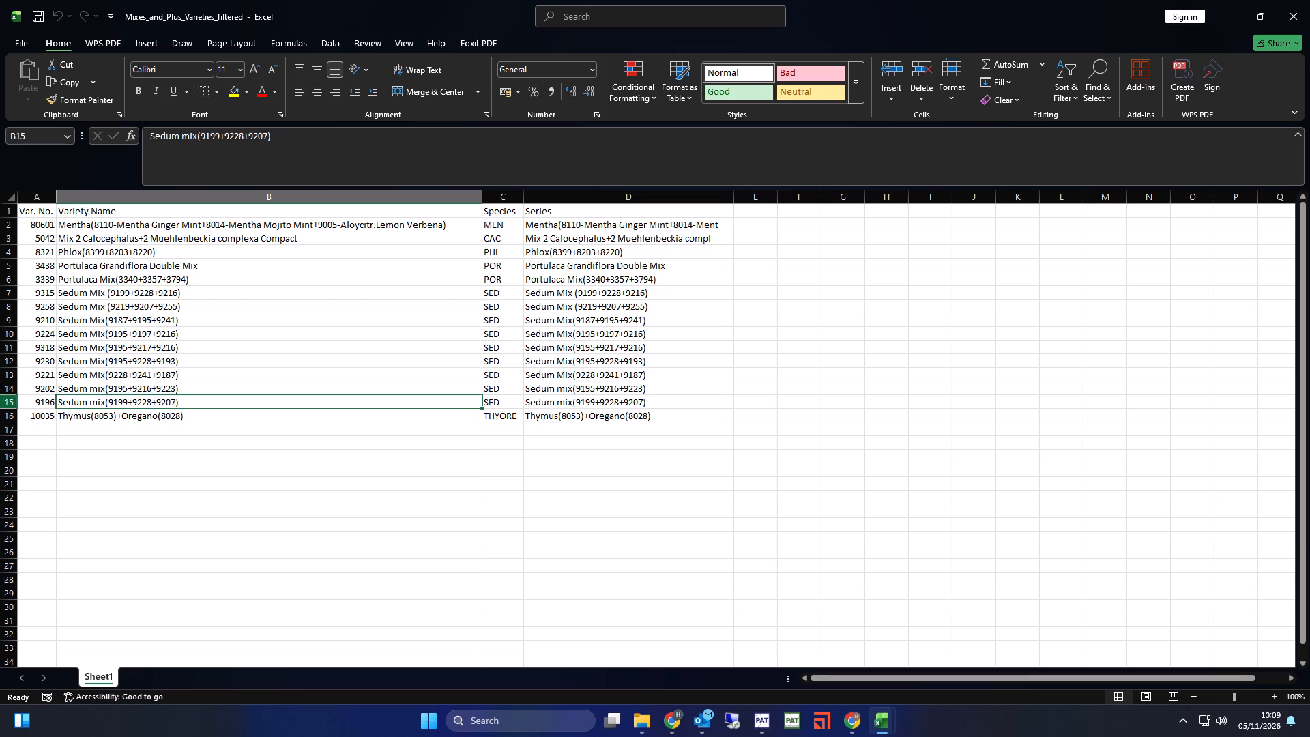
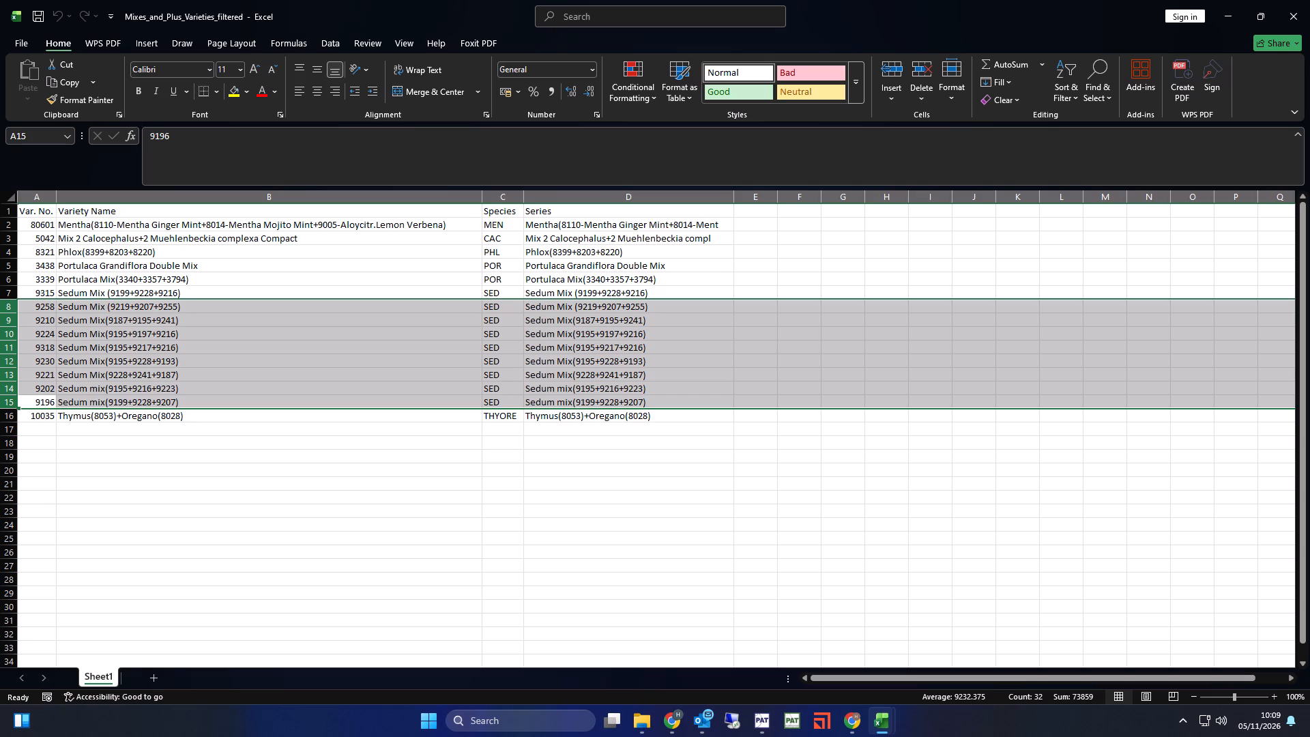
# Switch to PAT and look up component code 9219 of Sedum Mix 9258 in the Variety List.
pyautogui.click(53, 311)
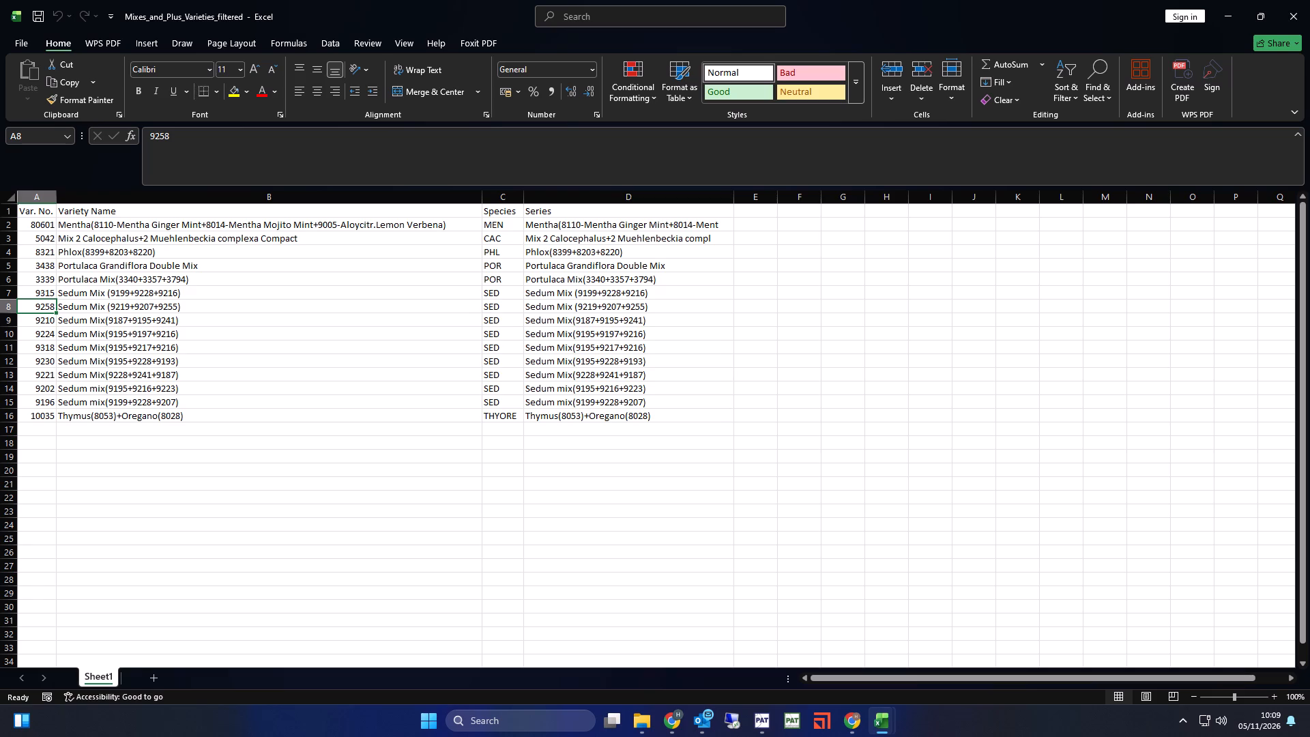
pyautogui.click(138, 298)
pyautogui.click(134, 310)
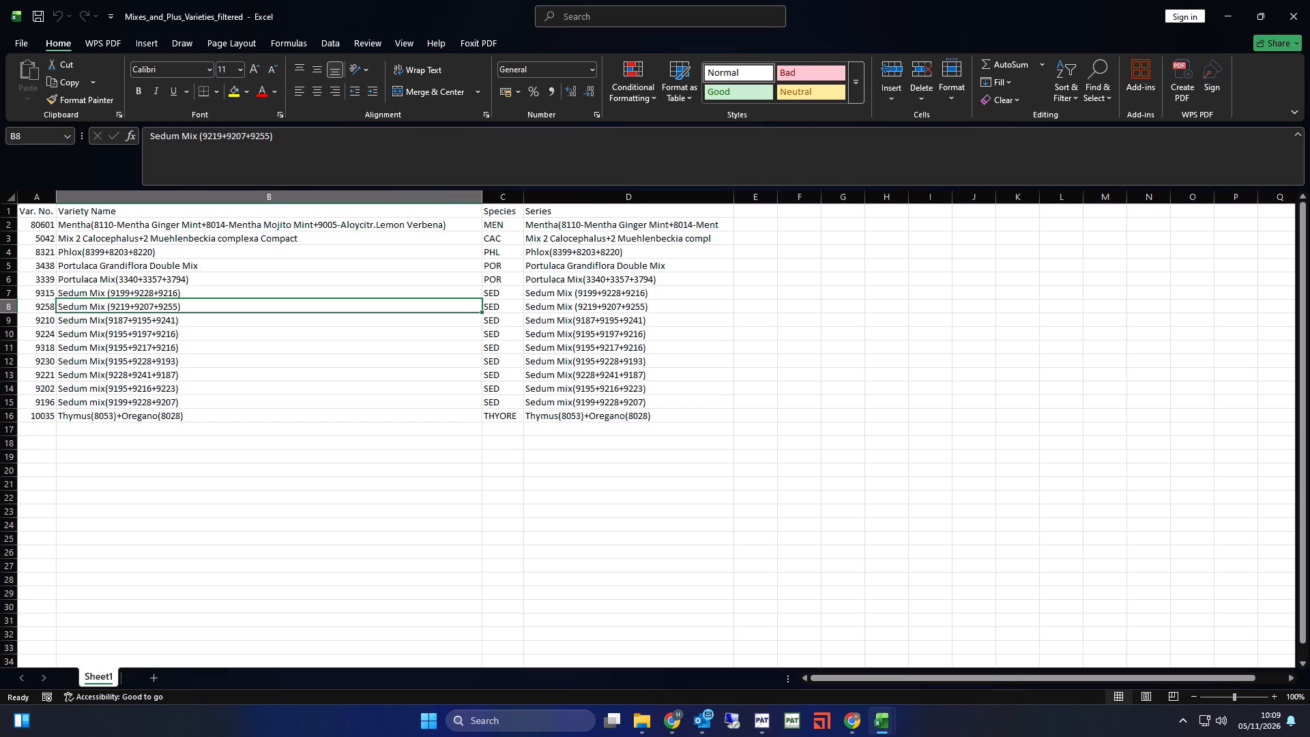
pyautogui.click(14, 309)
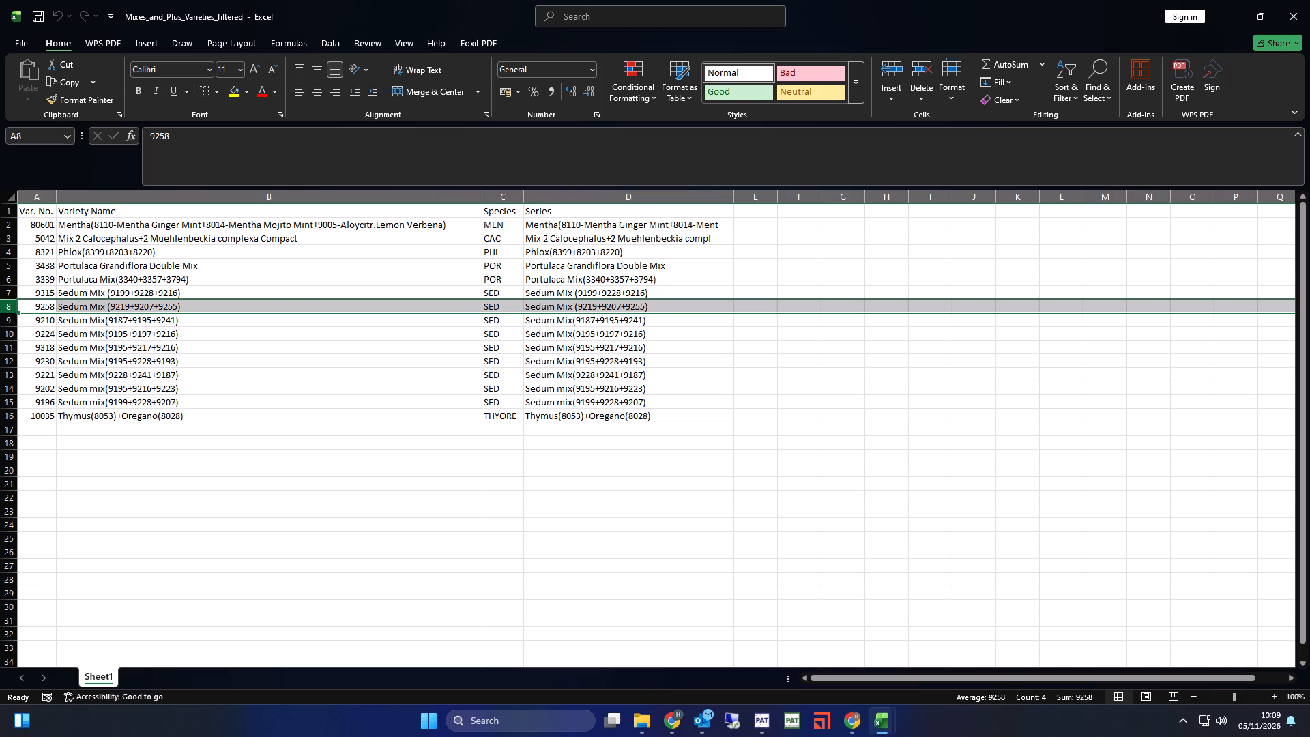
pyautogui.click(759, 721)
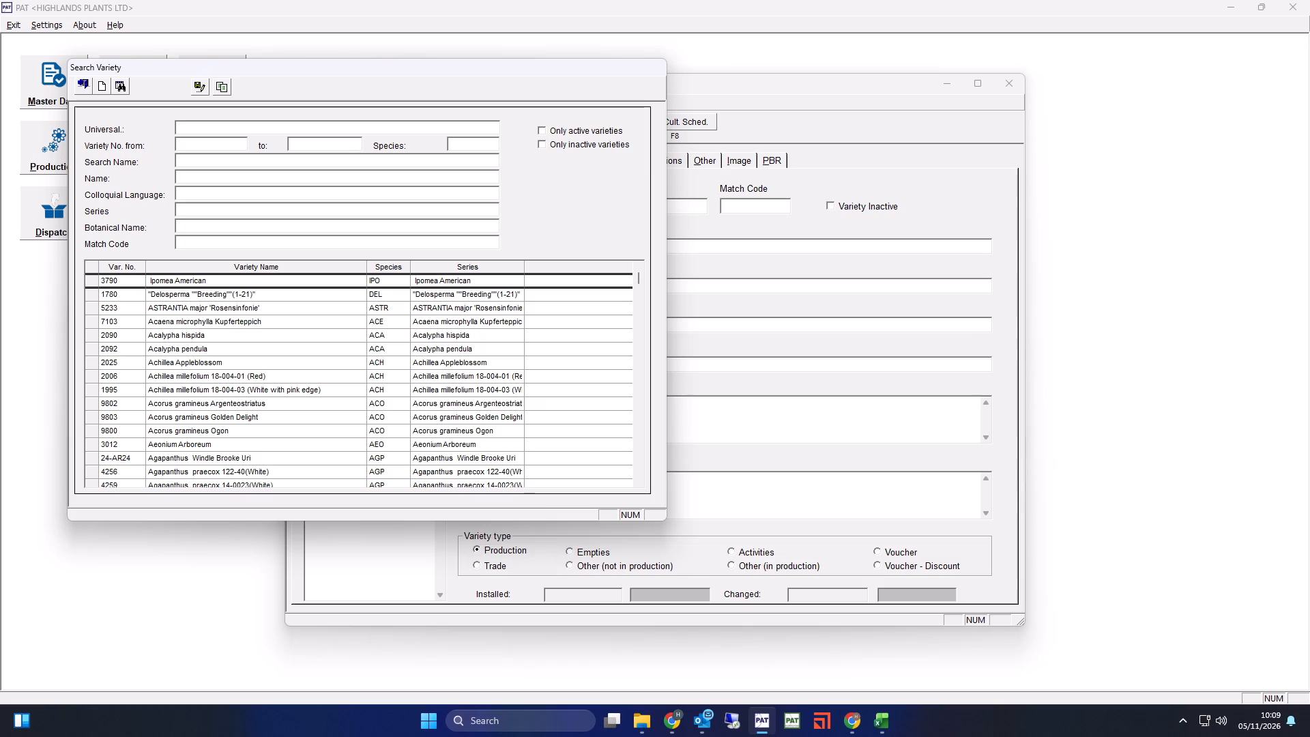
pyautogui.click(76, 83)
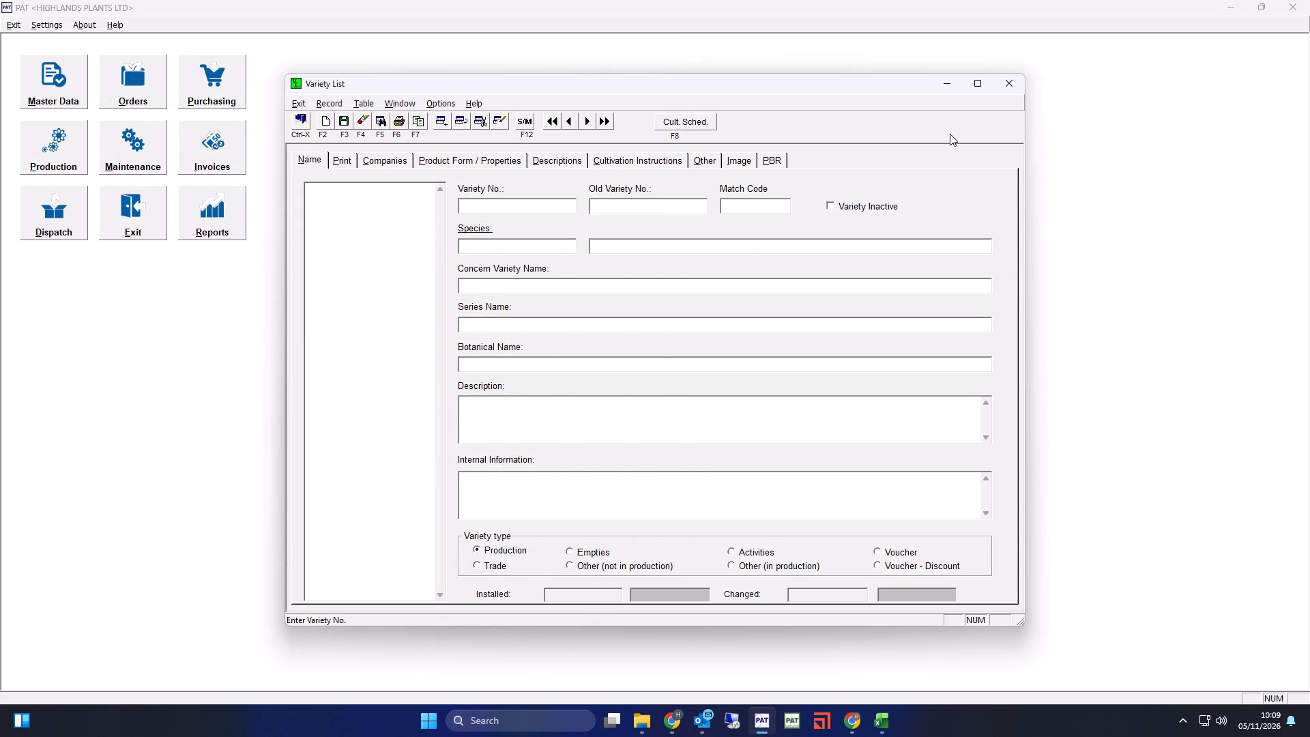
pyautogui.write('9219')
pyautogui.press('Return')
# Switch back to the filtered workbook in Excel and fill the entire row of Sedum Mix 9258 with yellow.
pyautogui.hotkey('alt', 'Tab')
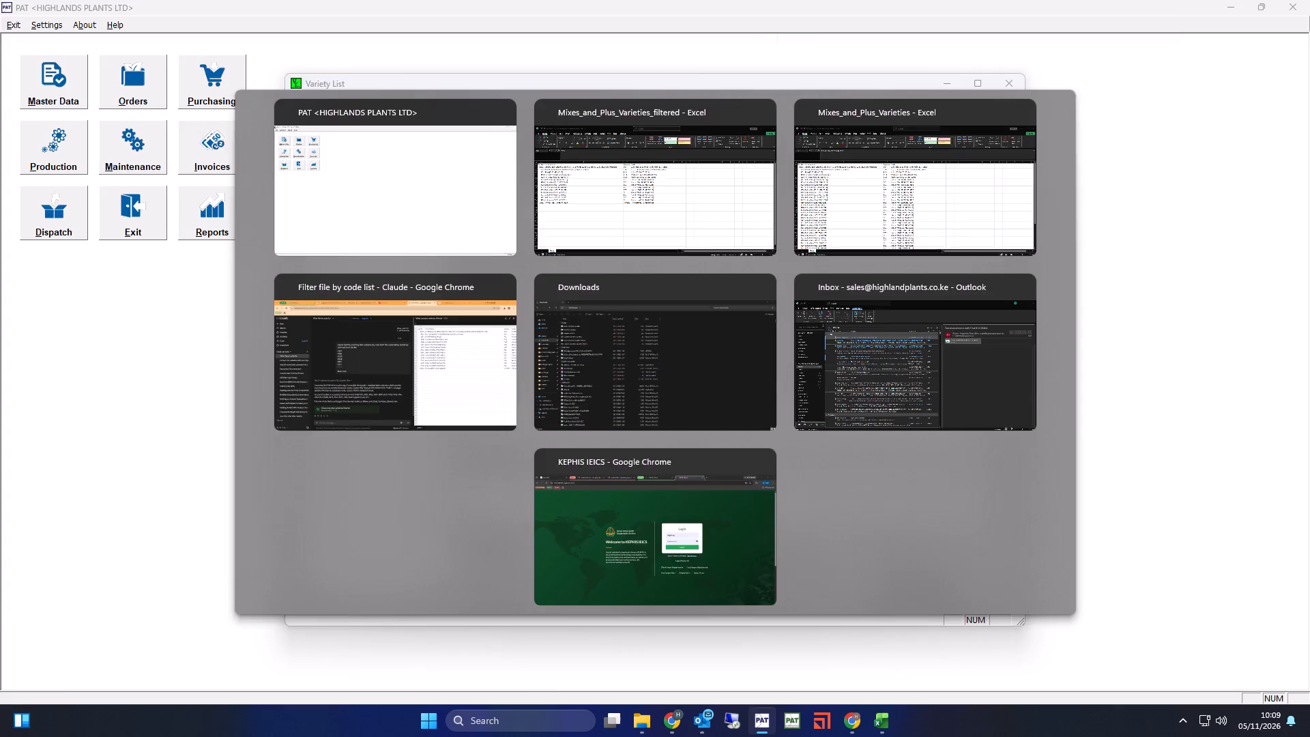
pyautogui.click(119, 289)
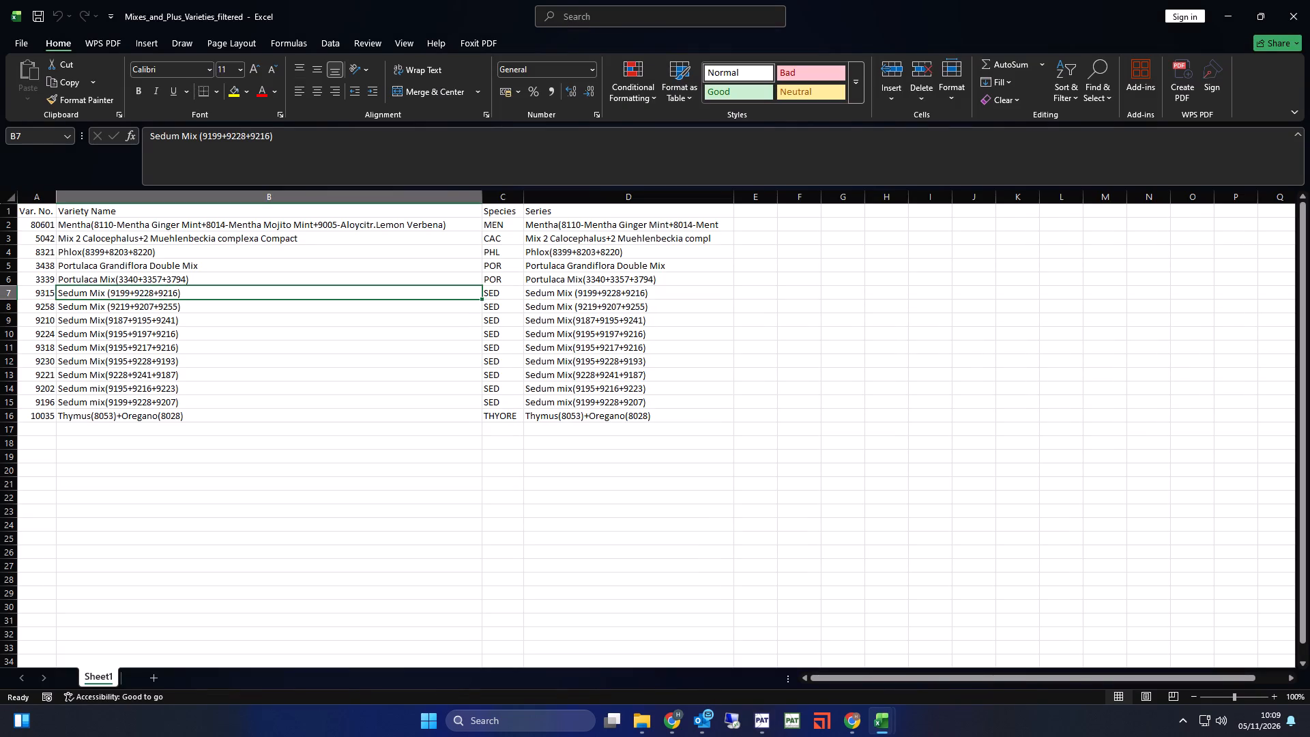
pyautogui.click(12, 293)
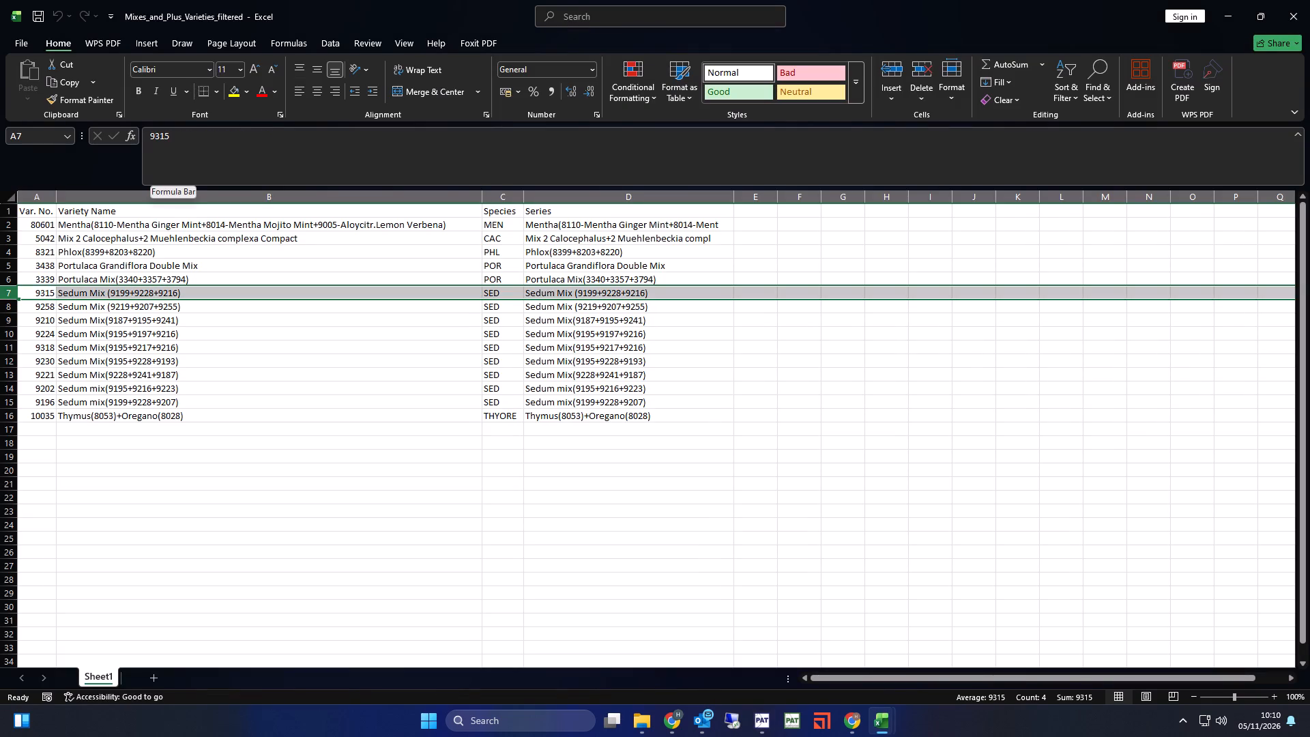
pyautogui.click(16, 306)
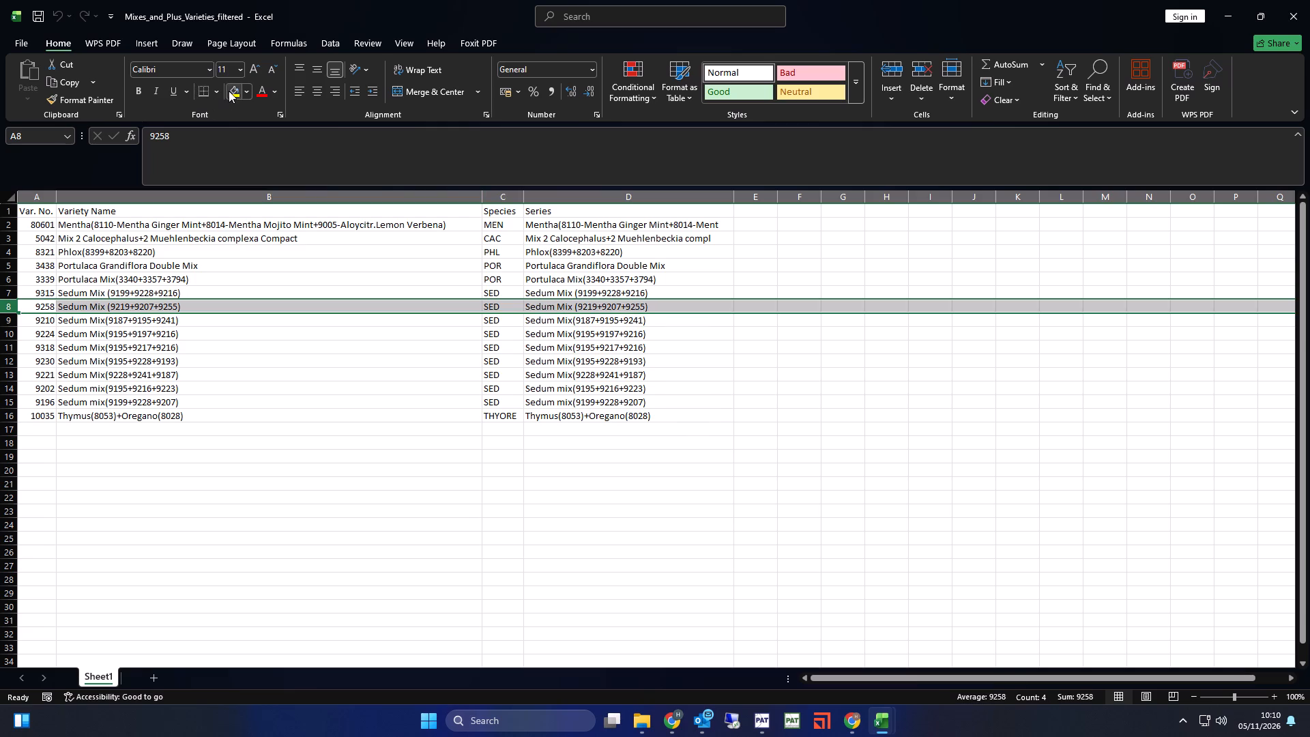
pyautogui.click(229, 91)
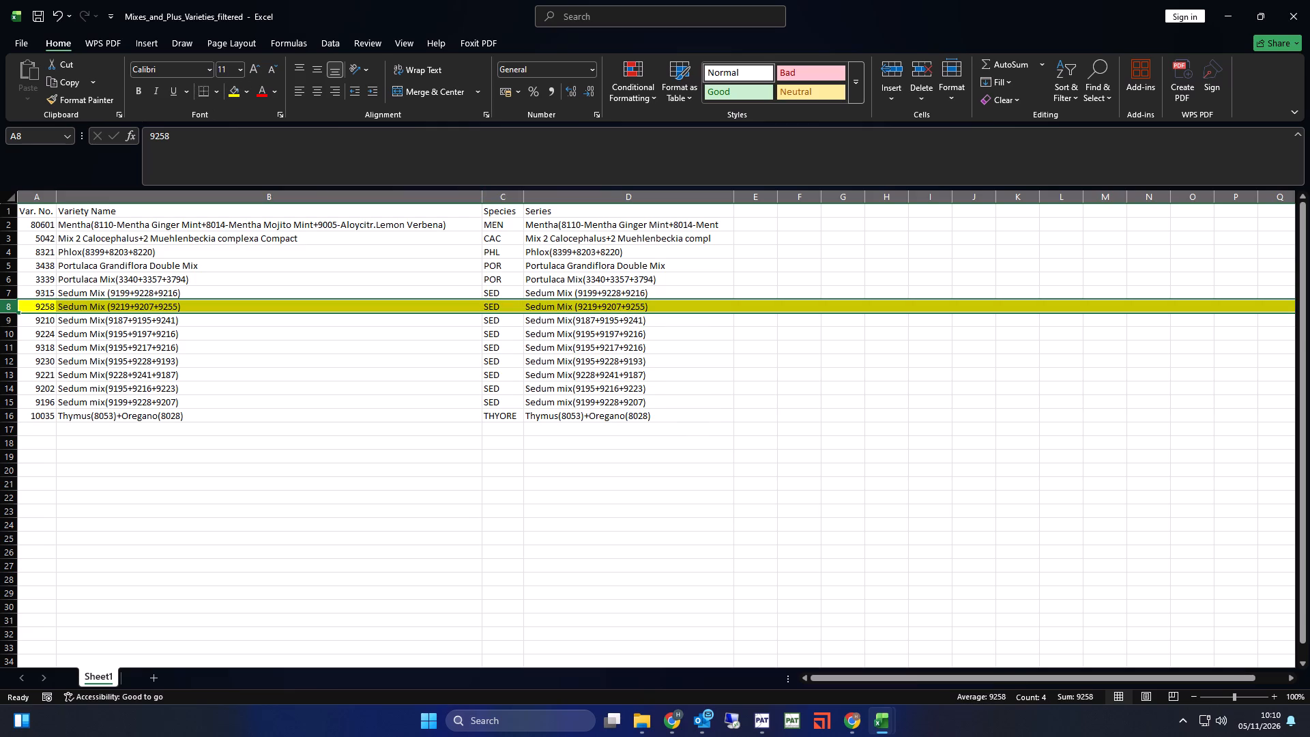
# Look up codes 9207 and 9199, components of Sedum mix 9196, in PAT's Variety List.
pyautogui.click(46, 403)
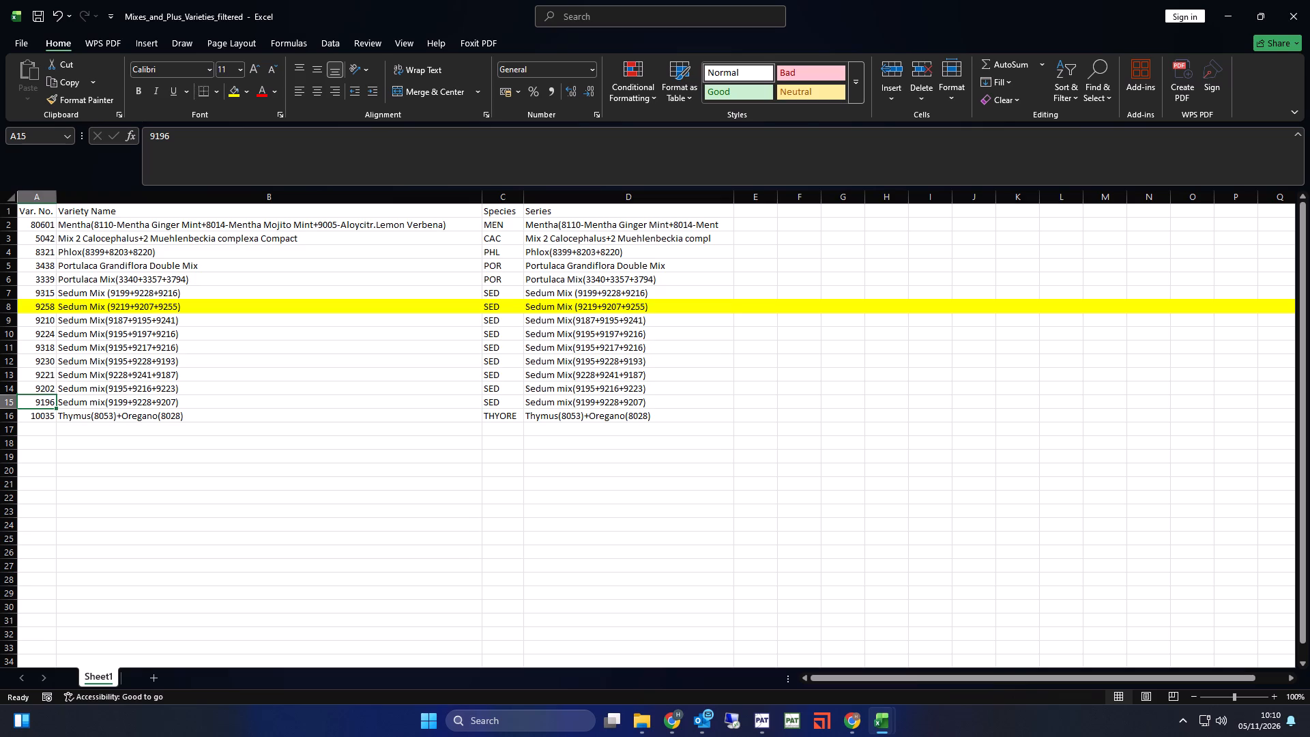
pyautogui.hotkey('alt', 'Tab')
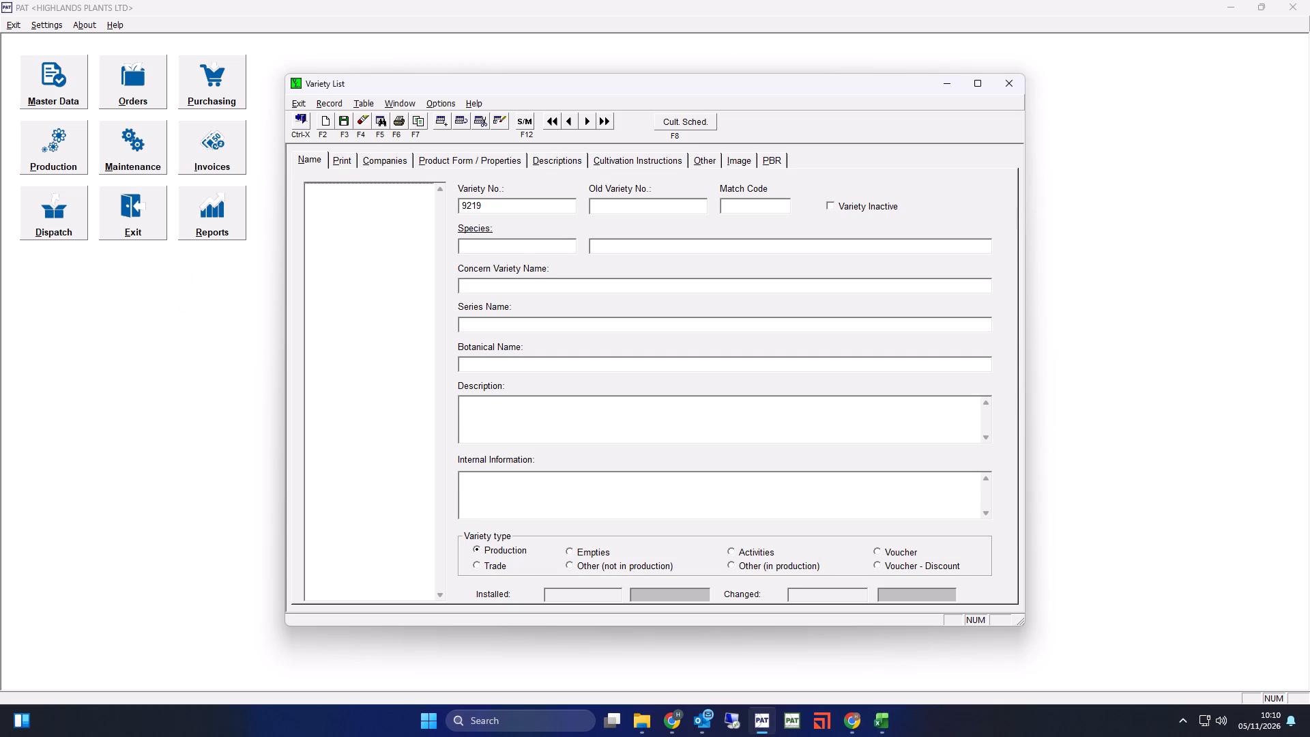
pyautogui.press('F2')
pyautogui.write('9207')
pyautogui.press('Return')
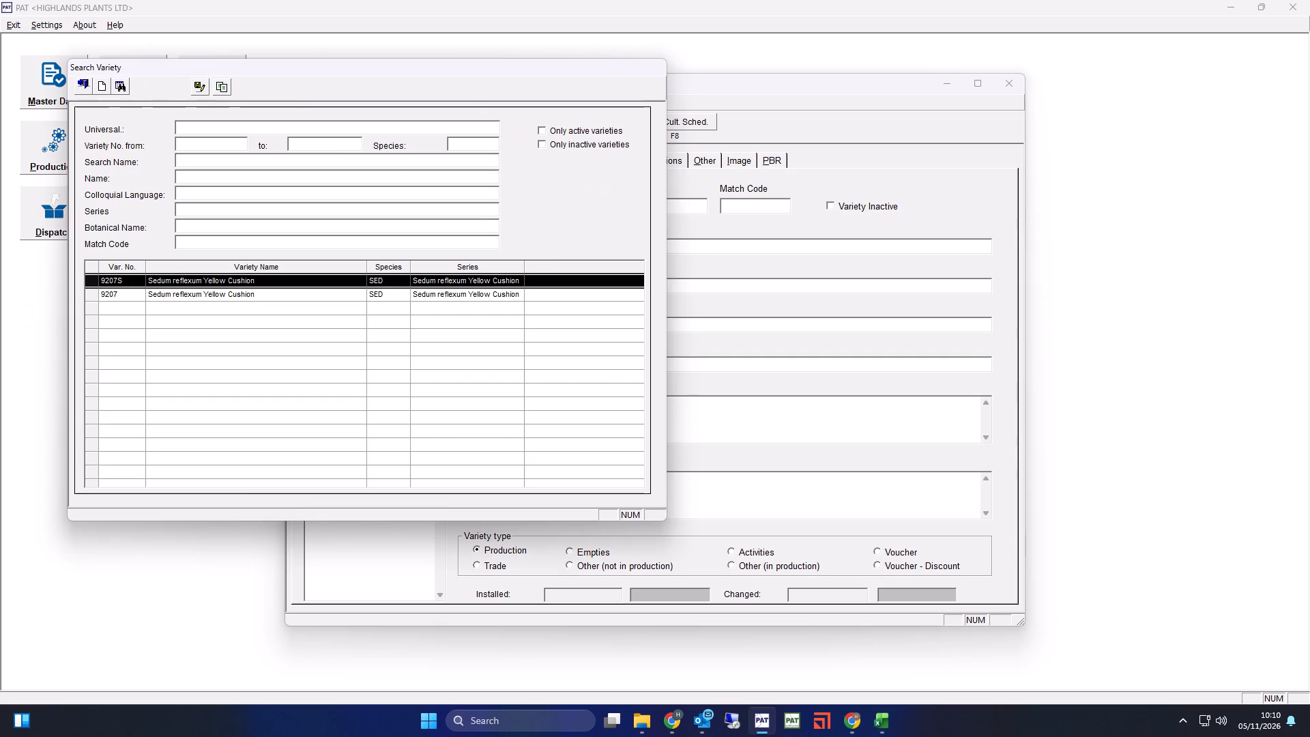
pyautogui.hotkey('alt', 'Tab')
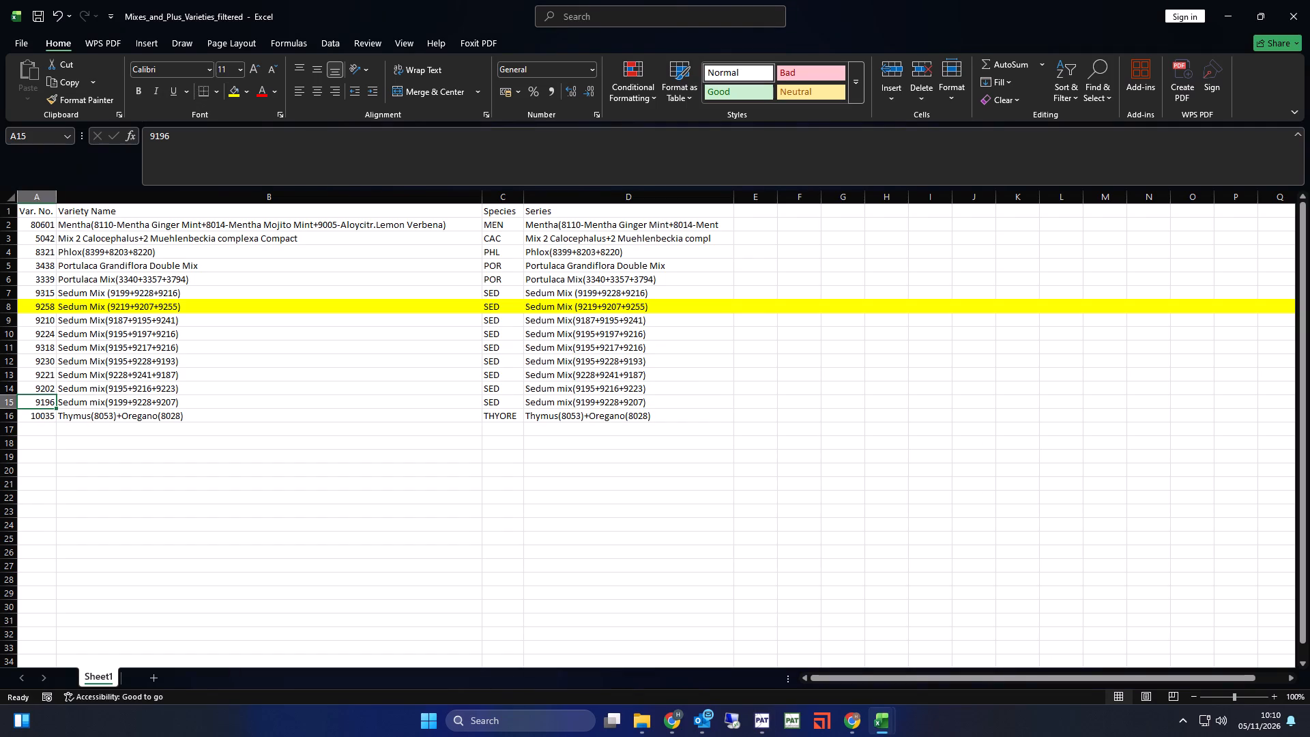
pyautogui.click(3, 403)
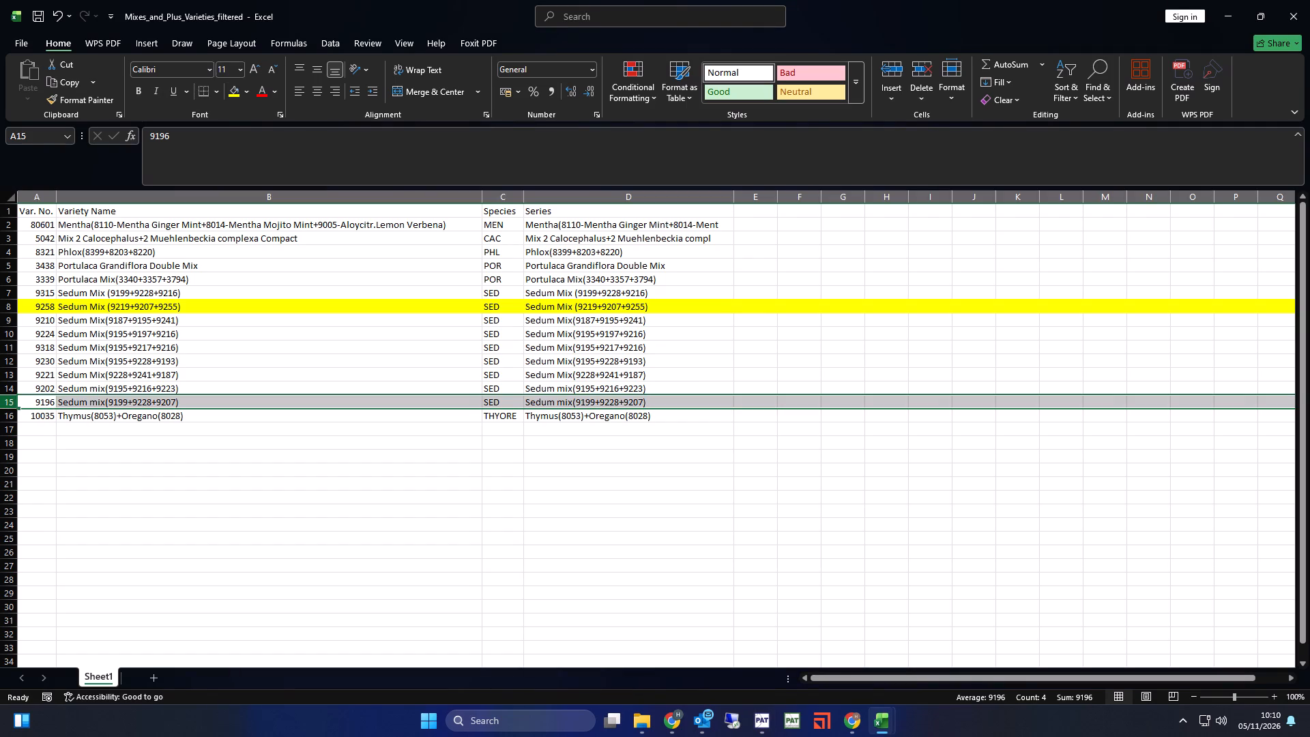
pyautogui.hotkey('alt', 'Tab')
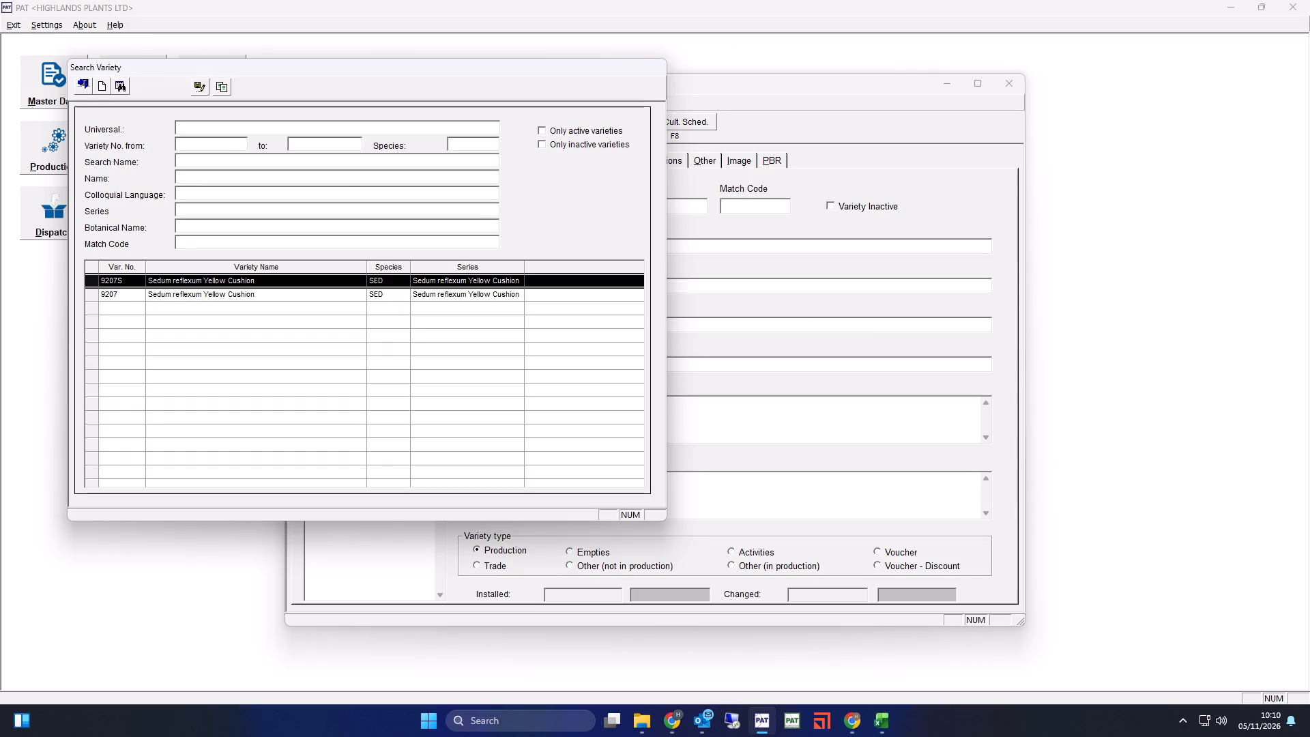
pyautogui.click(87, 87)
pyautogui.press('F2')
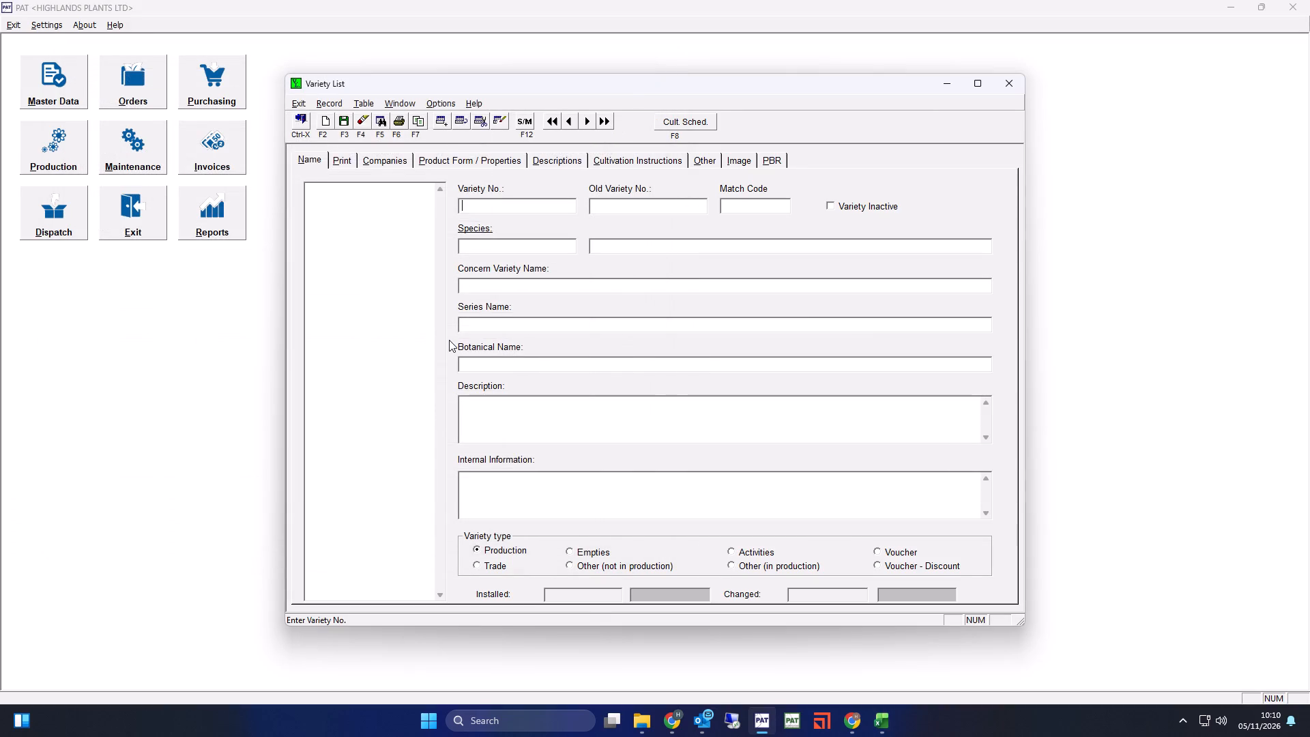
pyautogui.write('9199')
pyautogui.press('Return')
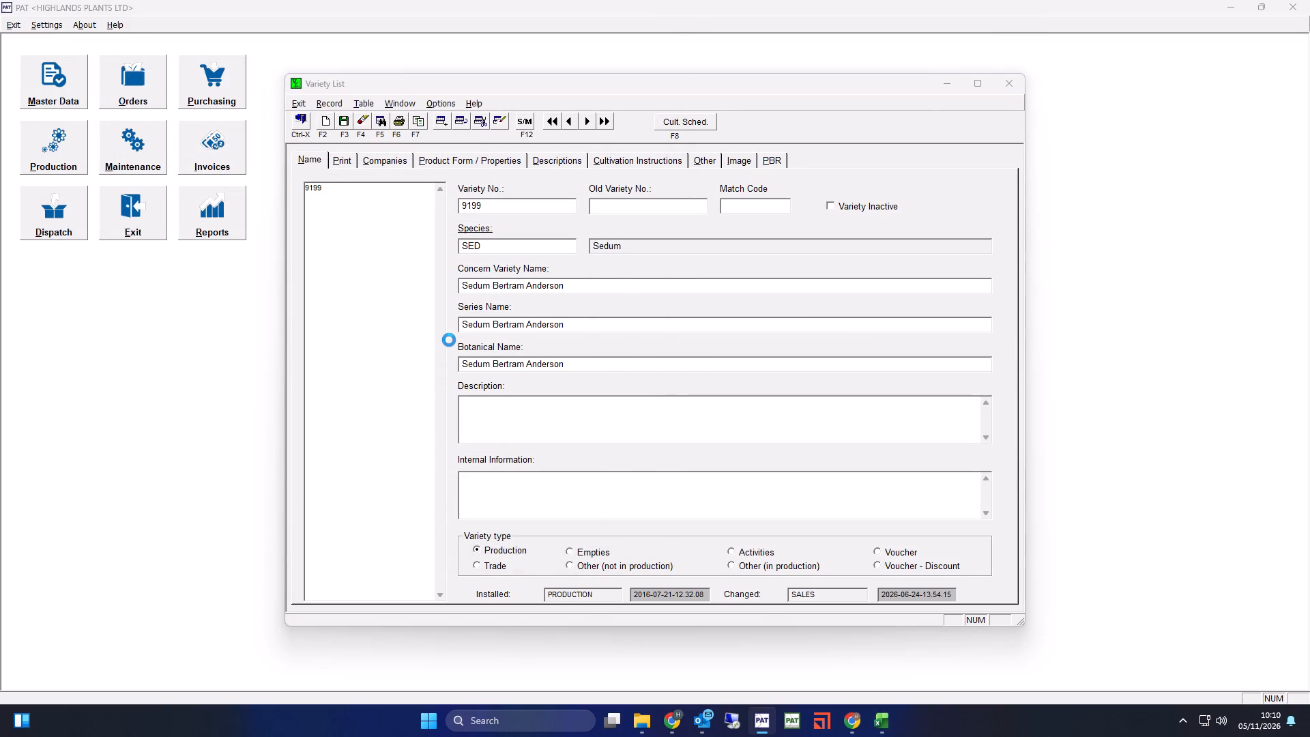
# Look up component code 9223 of Sedum mix 9202 in PAT, and delete that mix's row from the filtered workbook in Excel.
pyautogui.hotkey('alt', 'Tab')
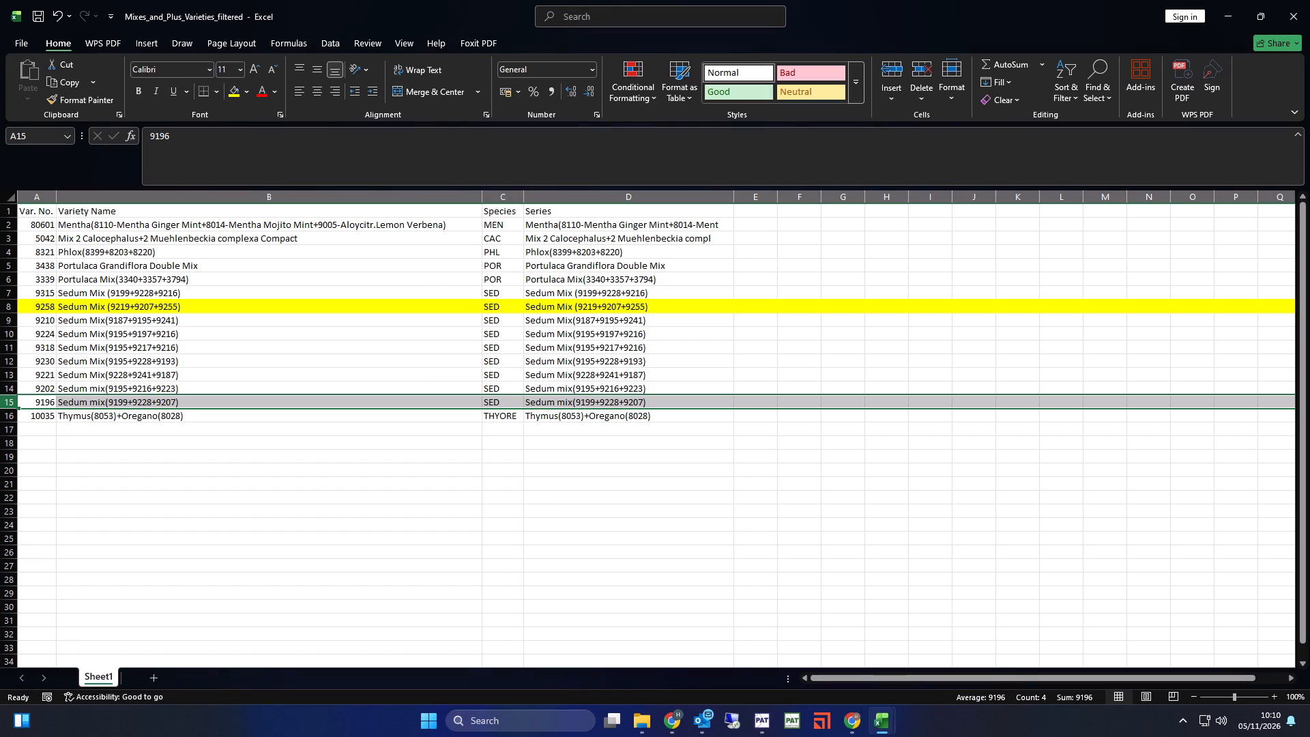
pyautogui.click(13, 389)
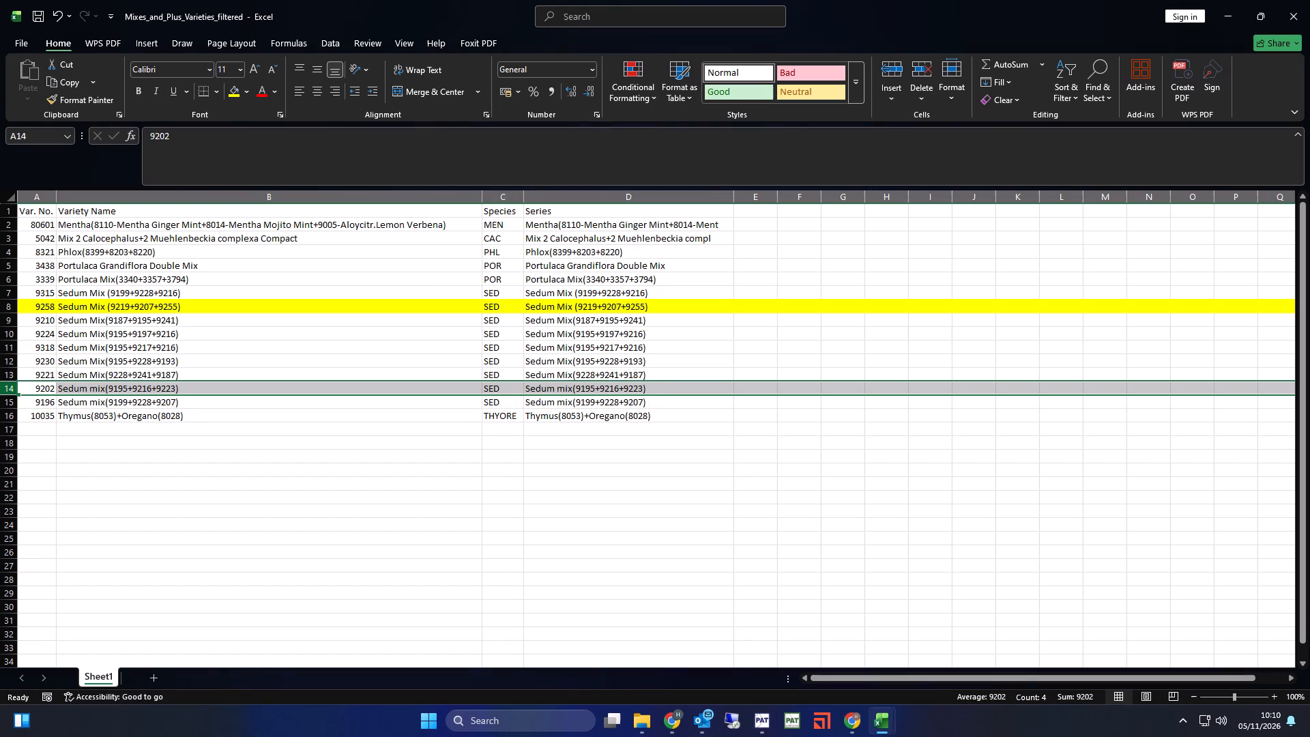
pyautogui.hotkey('alt', 'Tab')
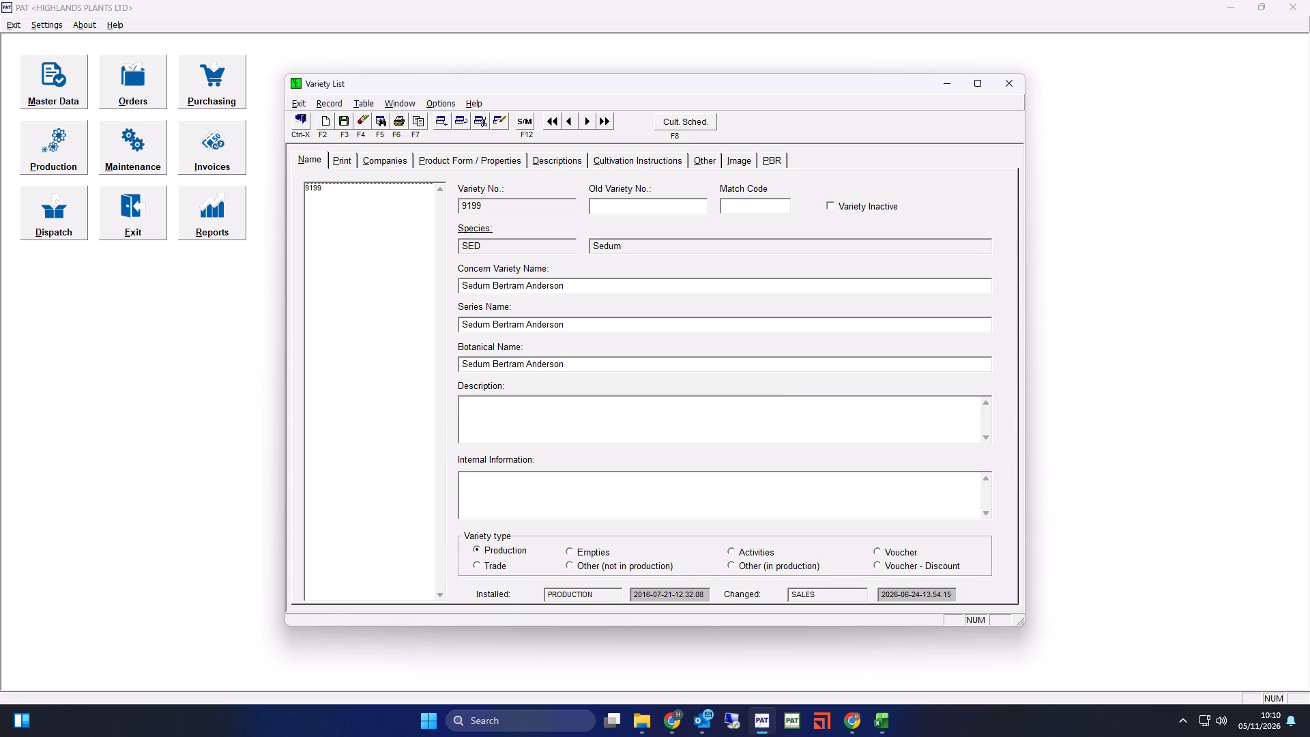
pyautogui.press('F2')
pyautogui.write('9223')
pyautogui.press('Return')
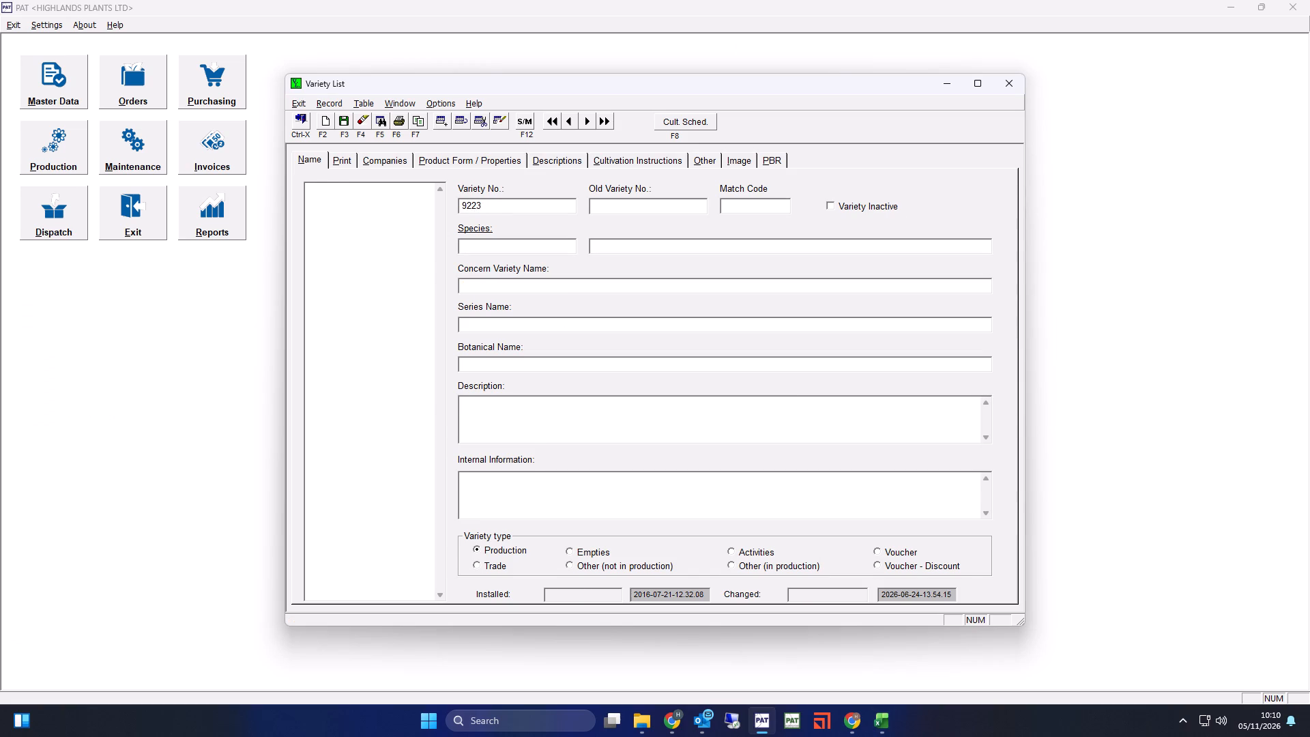
pyautogui.hotkey('alt', 'Tab')
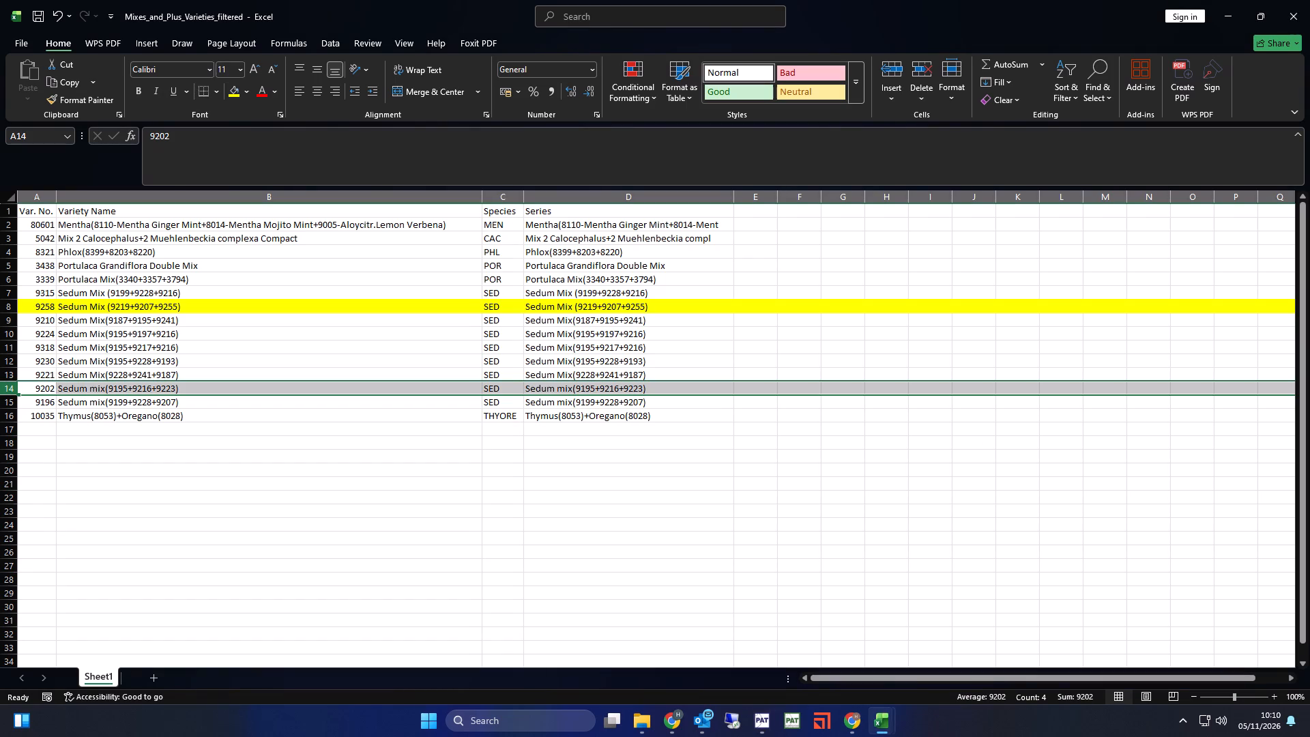
pyautogui.hotkey('ctrl', '-')
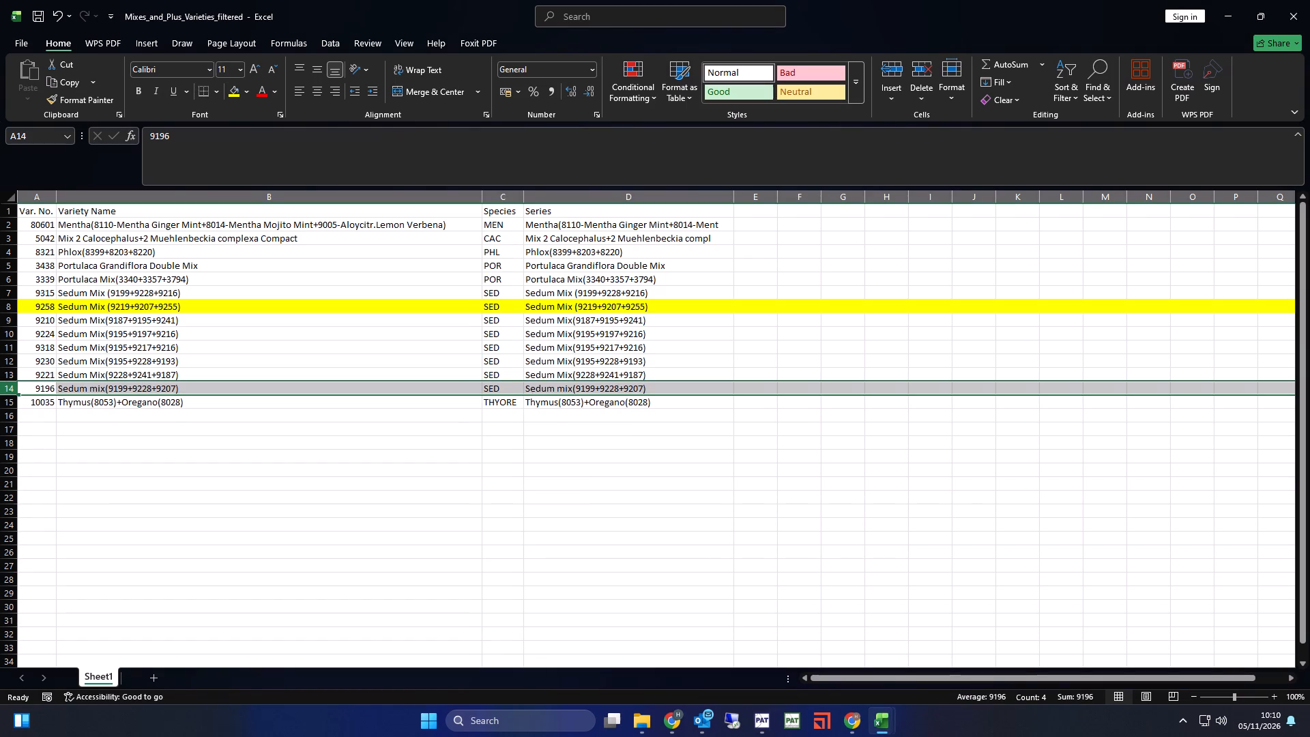
# Look up component code 9187 of Sedum Mix 9221 in PAT, and delete that mix's row from the filtered workbook in Excel.
pyautogui.click(5, 377)
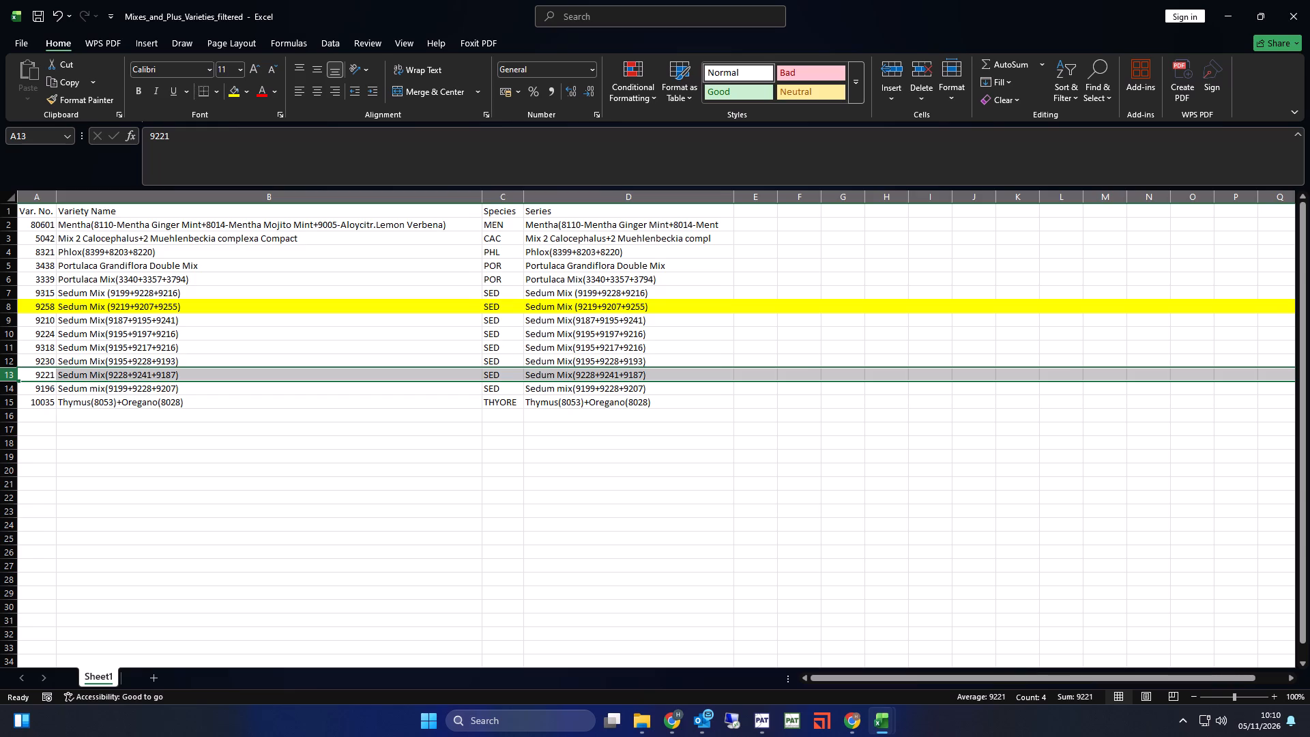
pyautogui.hotkey('alt', 'Tab')
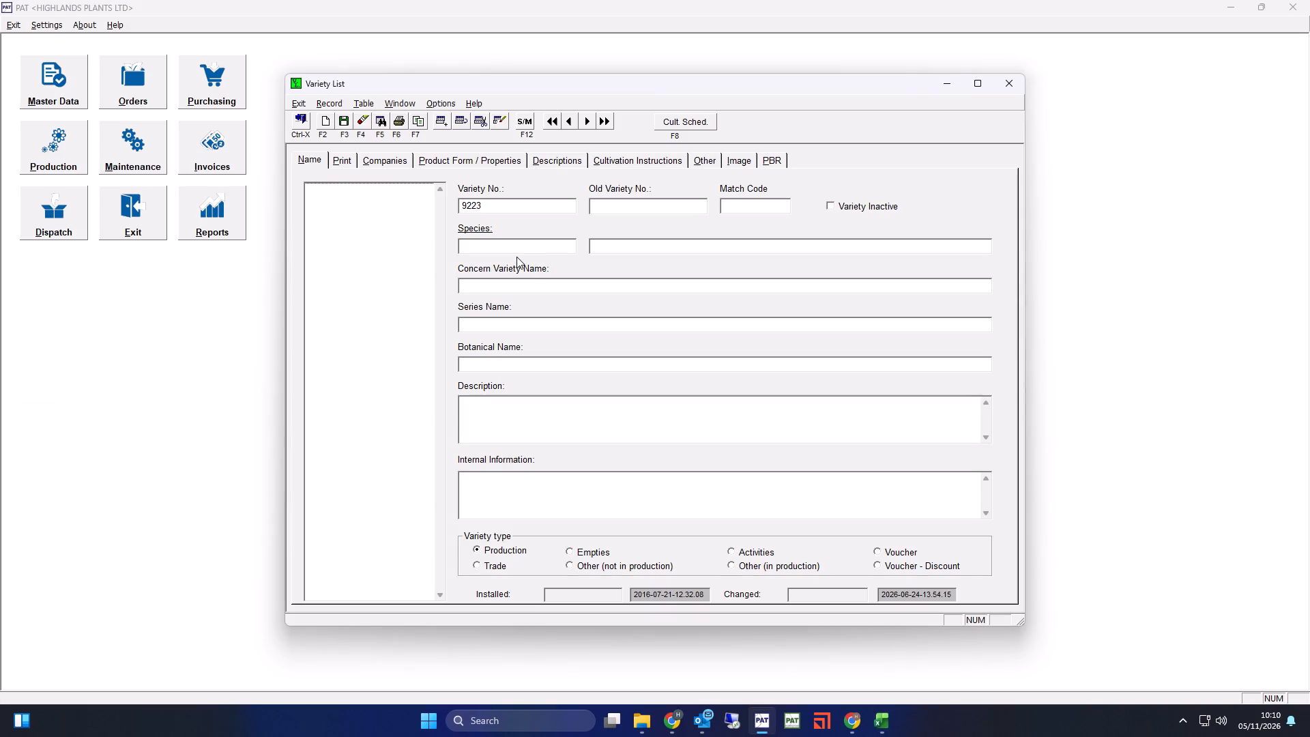
pyautogui.press('F2')
pyautogui.write('9187')
pyautogui.press('Return')
pyautogui.hotkey('alt', 'Tab')
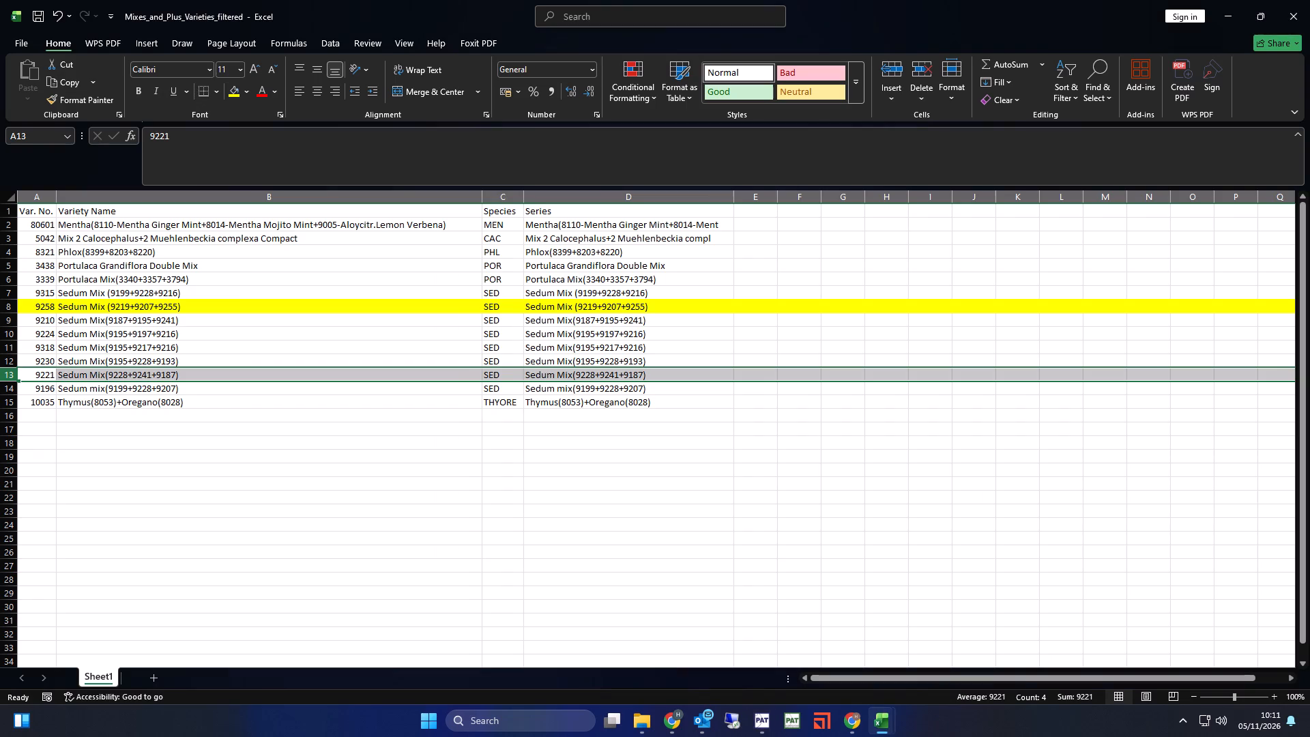
pyautogui.hotkey('ctrl', '-')
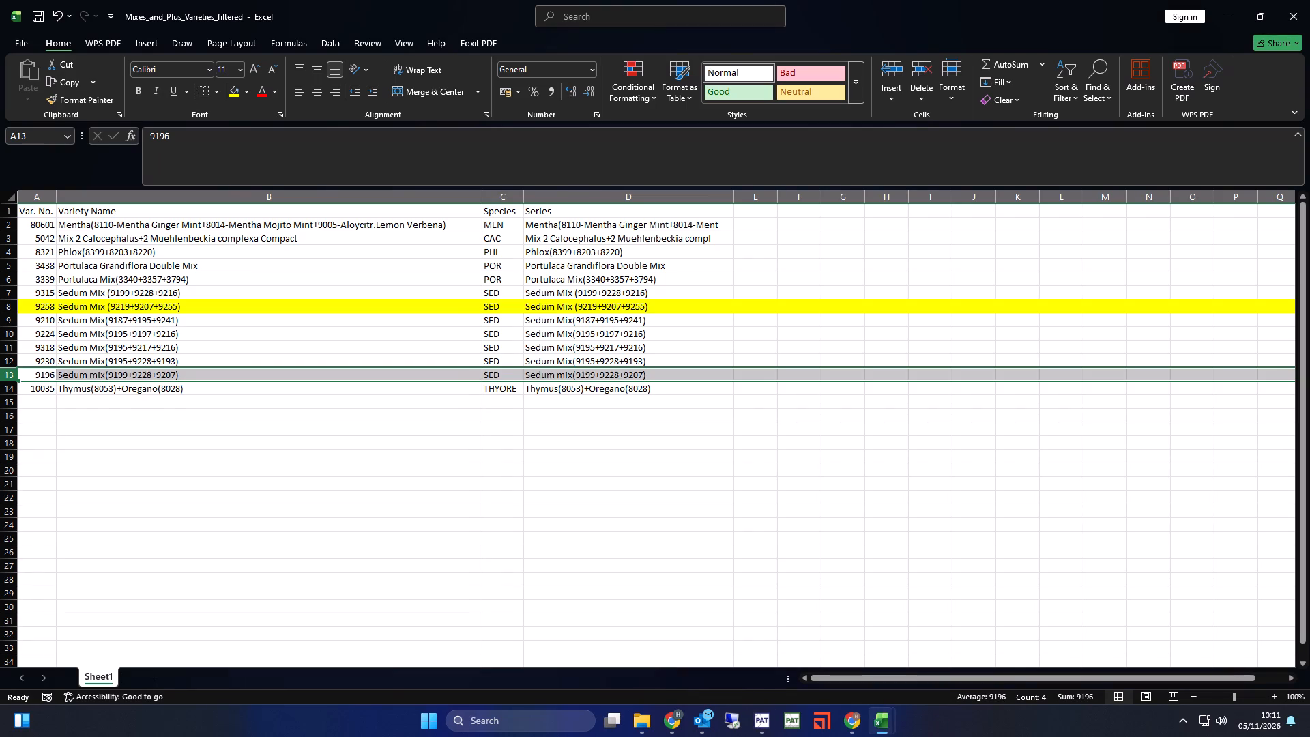
# Look up component code 9193 of Sedum Mix 9230 in PAT, and delete that mix's row from the filtered workbook in Excel.
pyautogui.click(8, 360)
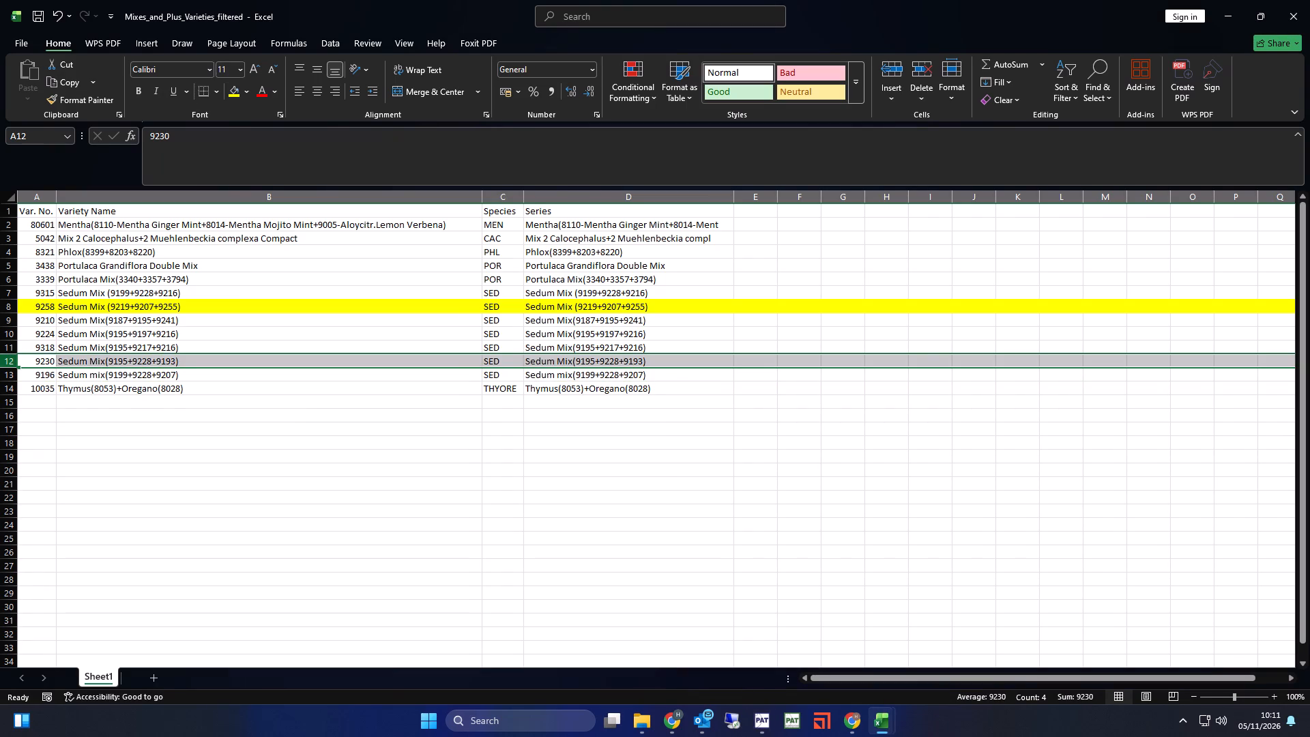
pyautogui.hotkey('alt', 'Tab')
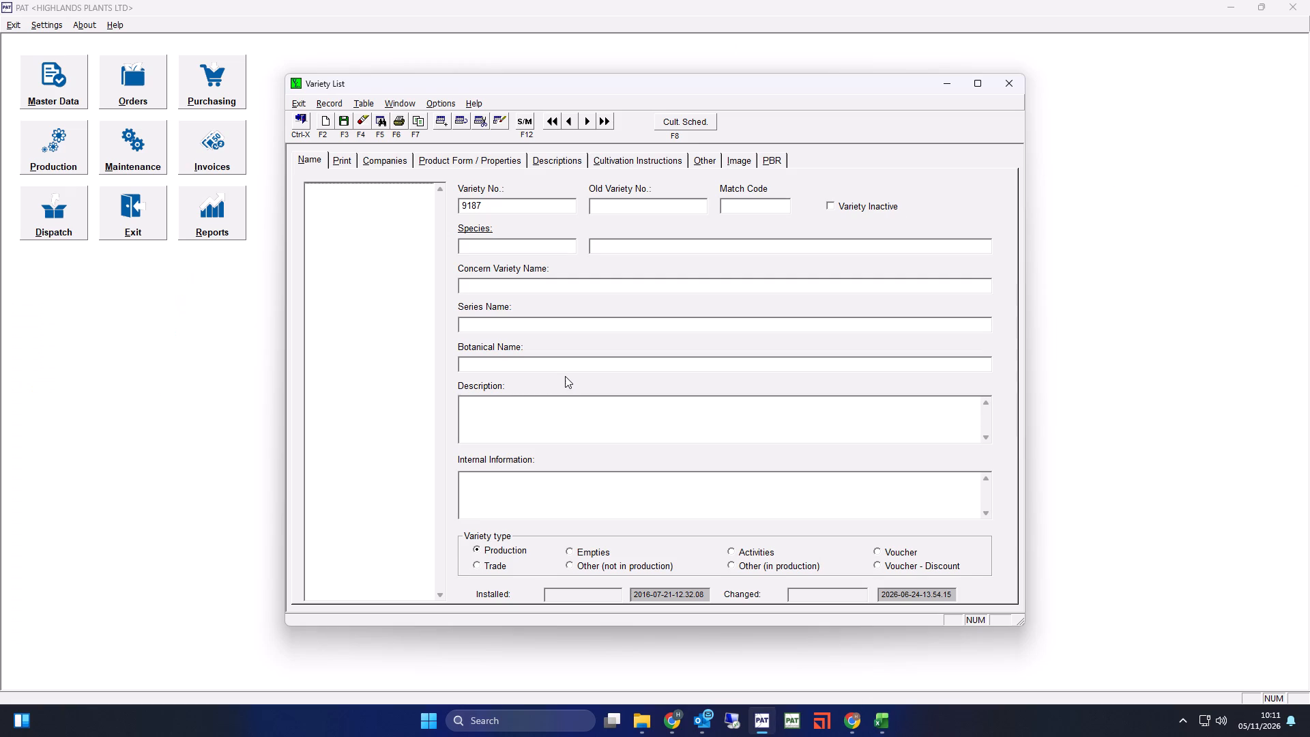
pyautogui.press('F2')
pyautogui.write('9193')
pyautogui.press('Return')
pyautogui.hotkey('alt', 'Tab')
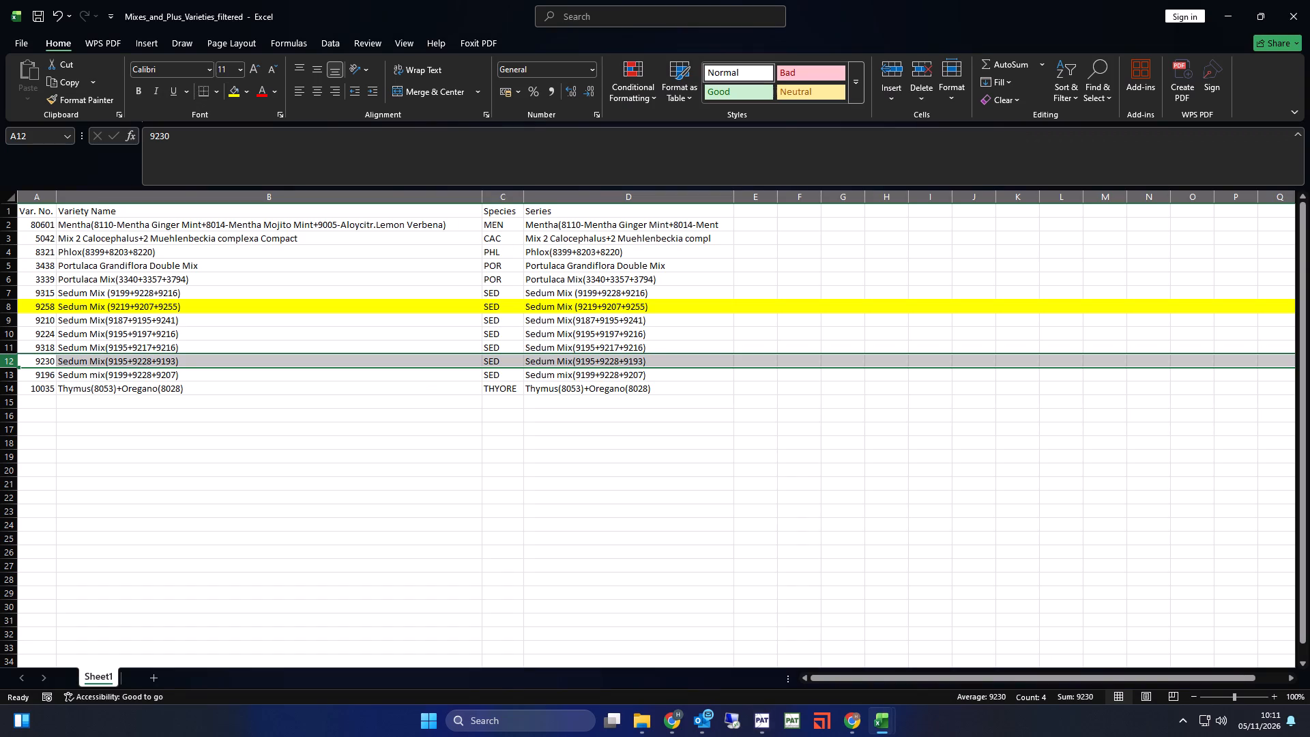
pyautogui.hotkey('ctrl', '-')
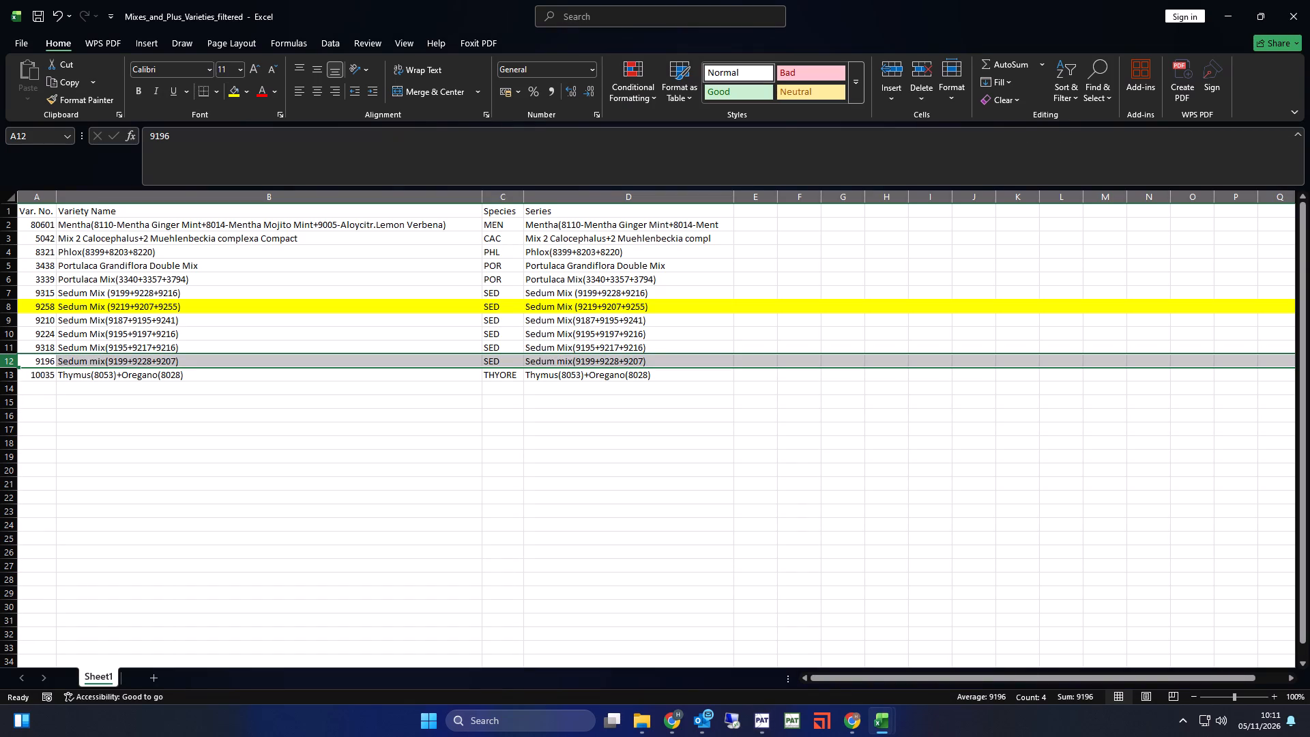
# Look up component code 9217 of Sedum Mix 9318 in PAT, and delete that mix's row from the filtered workbook in Excel.
pyautogui.click(141, 348)
pyautogui.hotkey('alt', 'Tab')
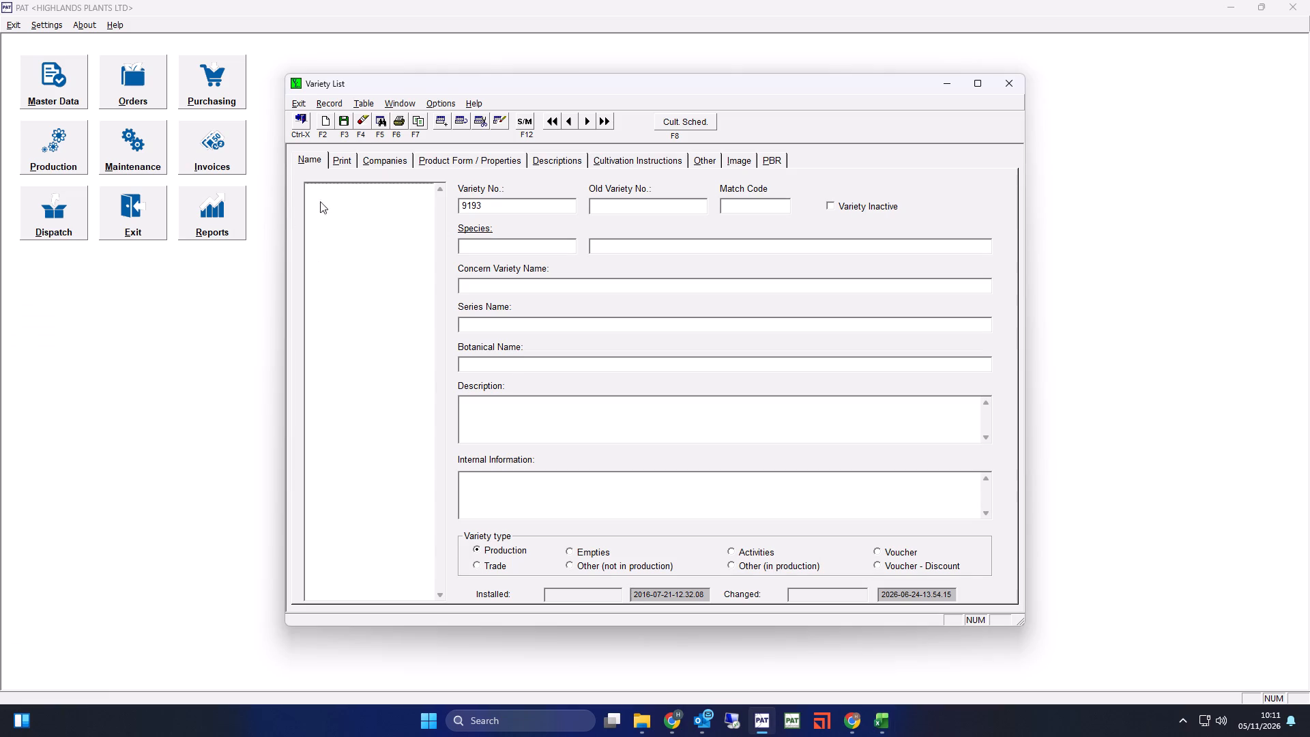
pyautogui.click(329, 117)
pyautogui.write('9217')
pyautogui.press('Return')
pyautogui.hotkey('alt', 'Tab')
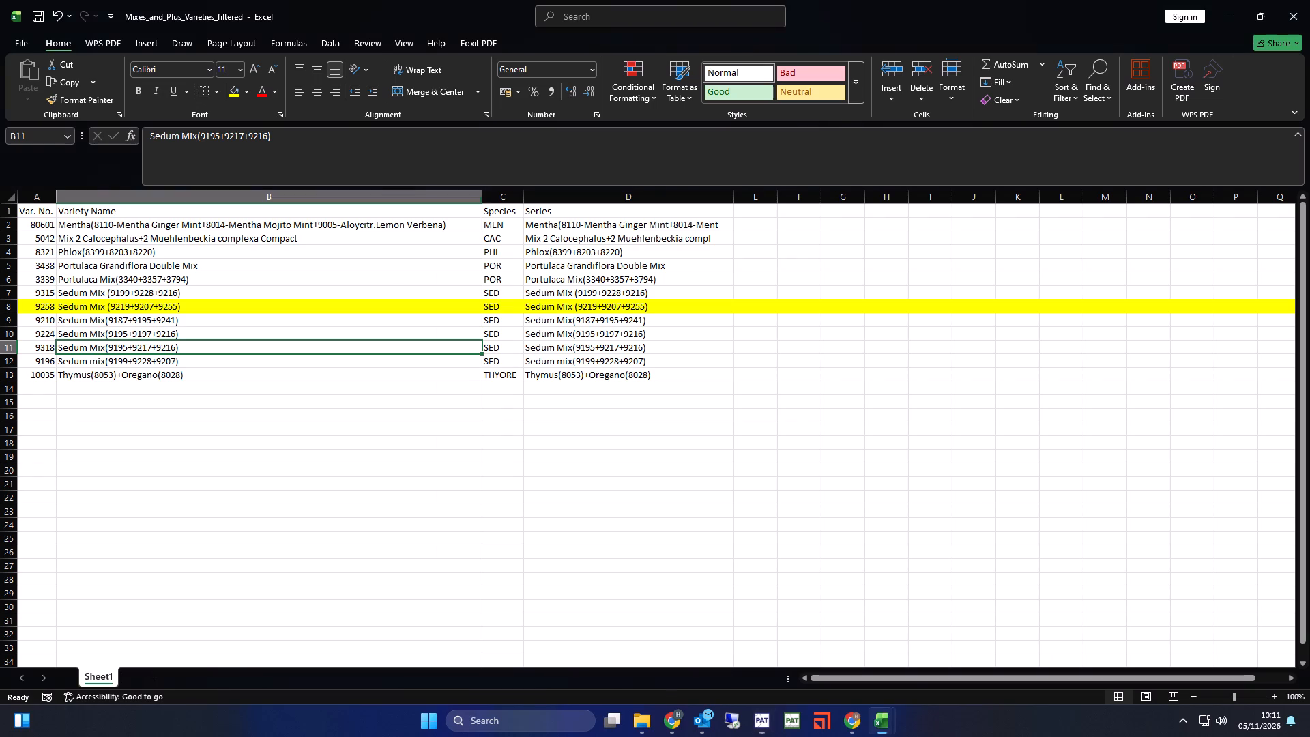
pyautogui.click(7, 349)
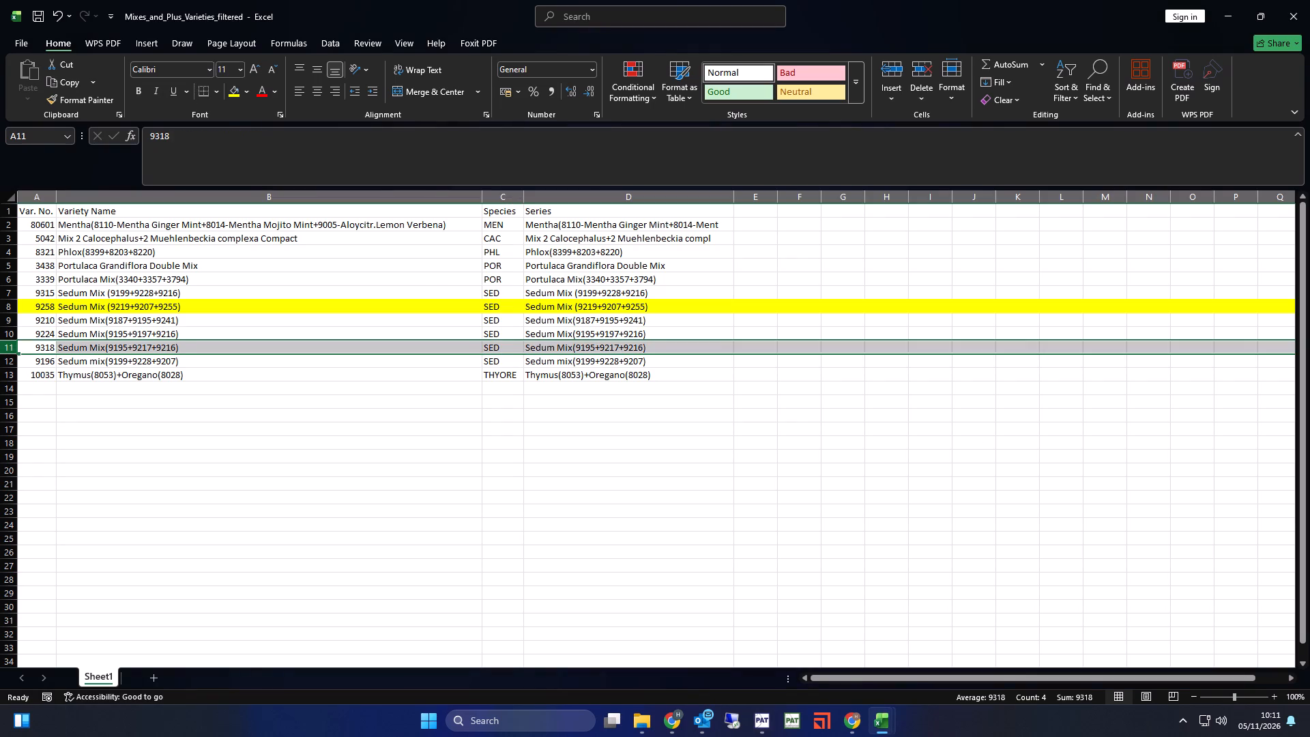
pyautogui.hotkey('ctrl', '-')
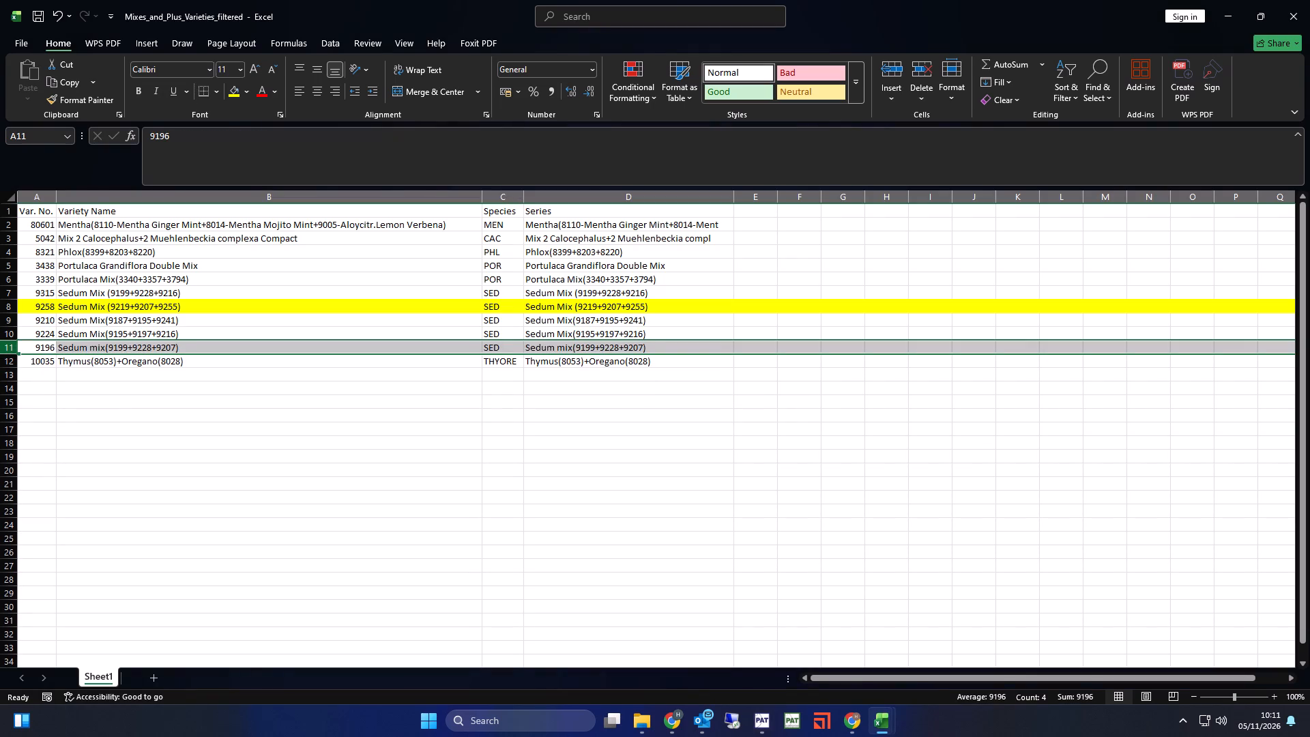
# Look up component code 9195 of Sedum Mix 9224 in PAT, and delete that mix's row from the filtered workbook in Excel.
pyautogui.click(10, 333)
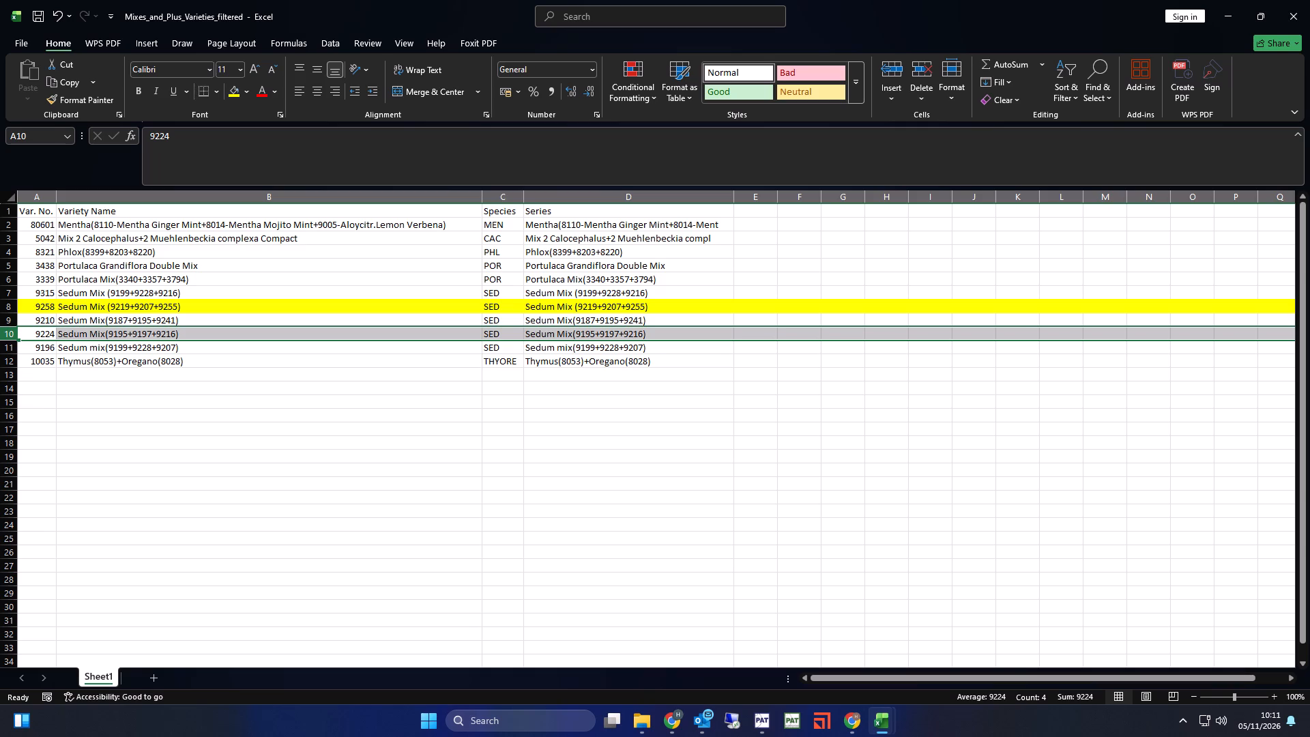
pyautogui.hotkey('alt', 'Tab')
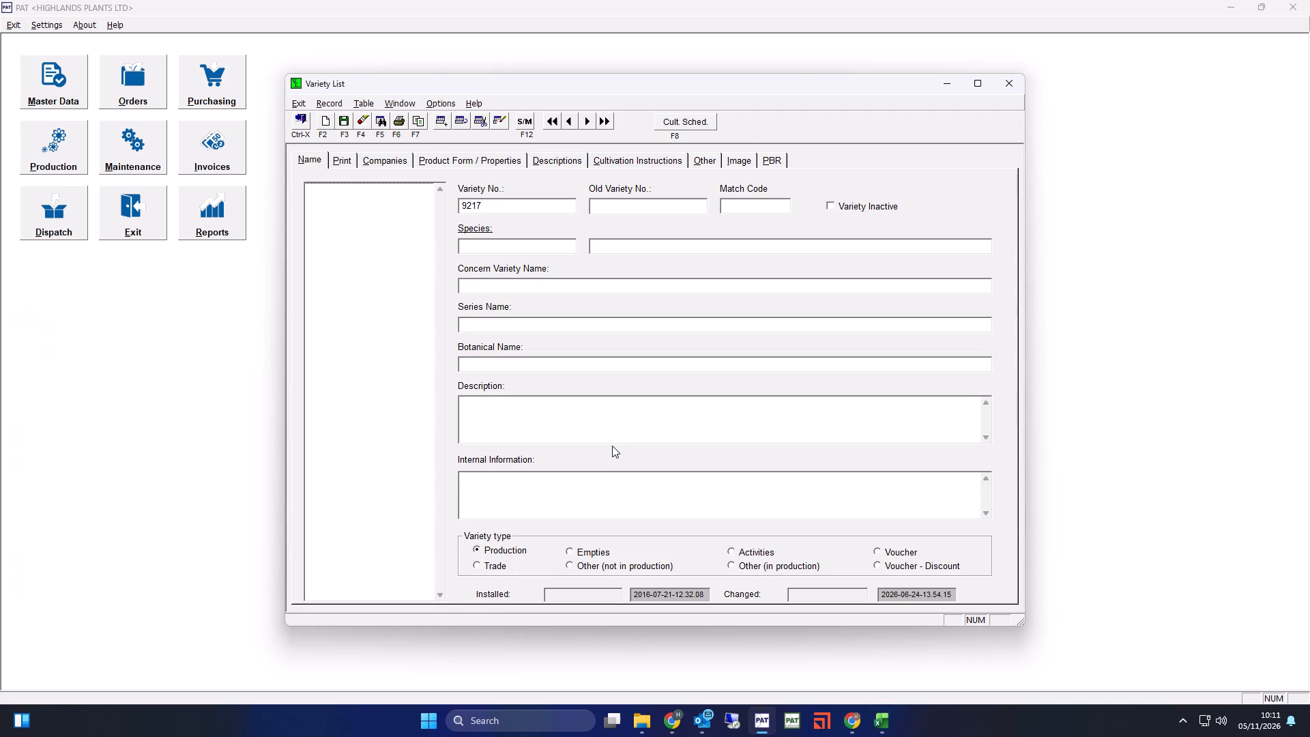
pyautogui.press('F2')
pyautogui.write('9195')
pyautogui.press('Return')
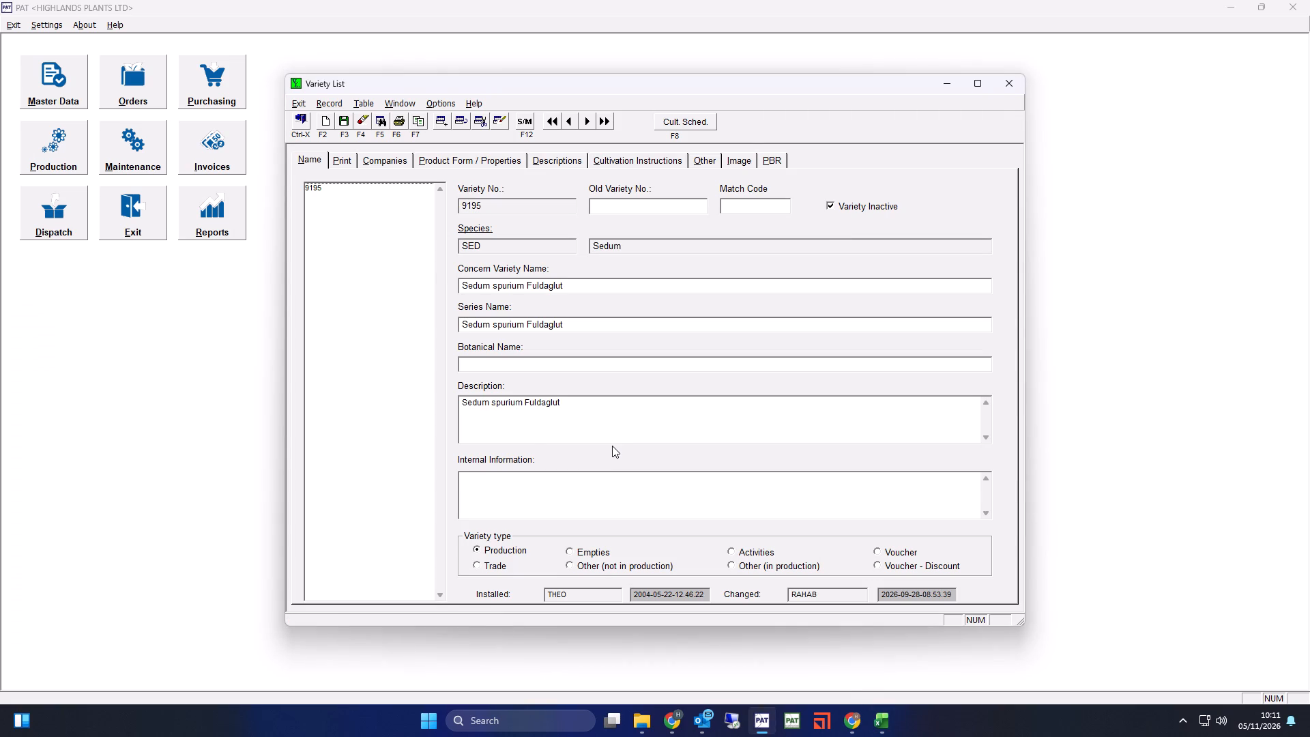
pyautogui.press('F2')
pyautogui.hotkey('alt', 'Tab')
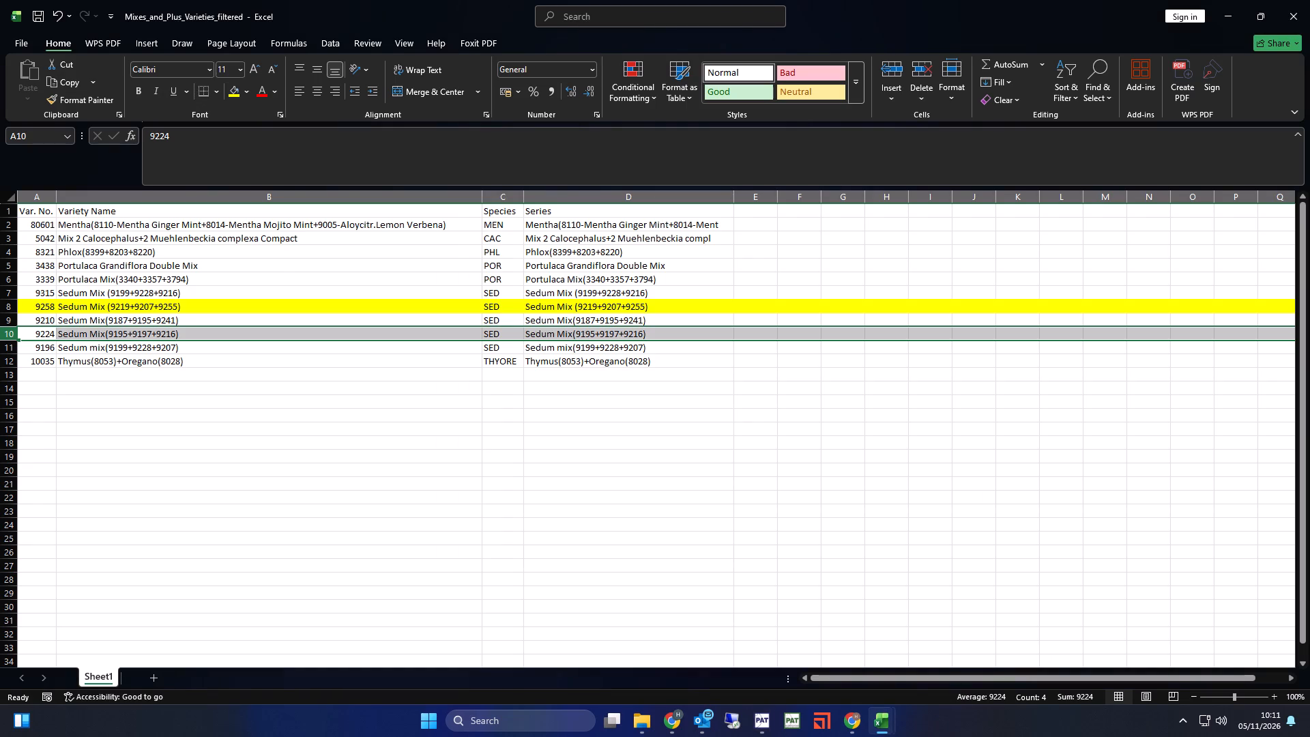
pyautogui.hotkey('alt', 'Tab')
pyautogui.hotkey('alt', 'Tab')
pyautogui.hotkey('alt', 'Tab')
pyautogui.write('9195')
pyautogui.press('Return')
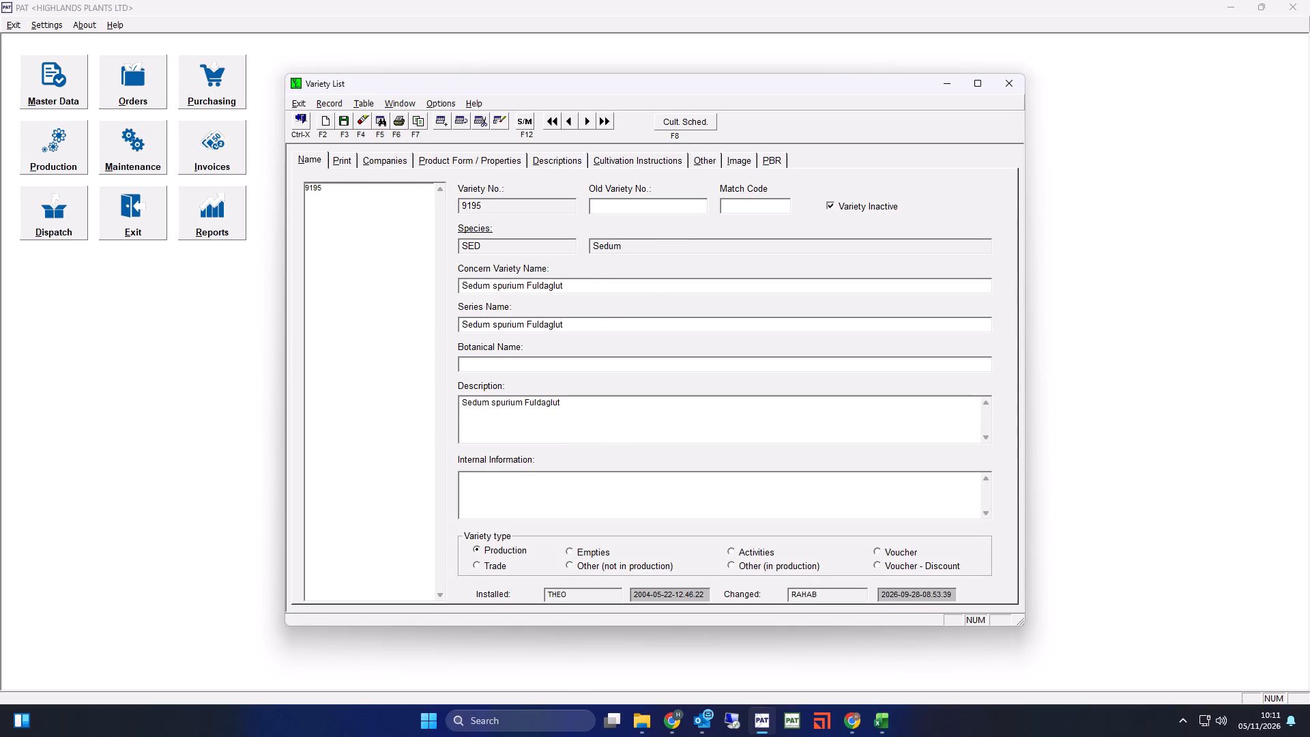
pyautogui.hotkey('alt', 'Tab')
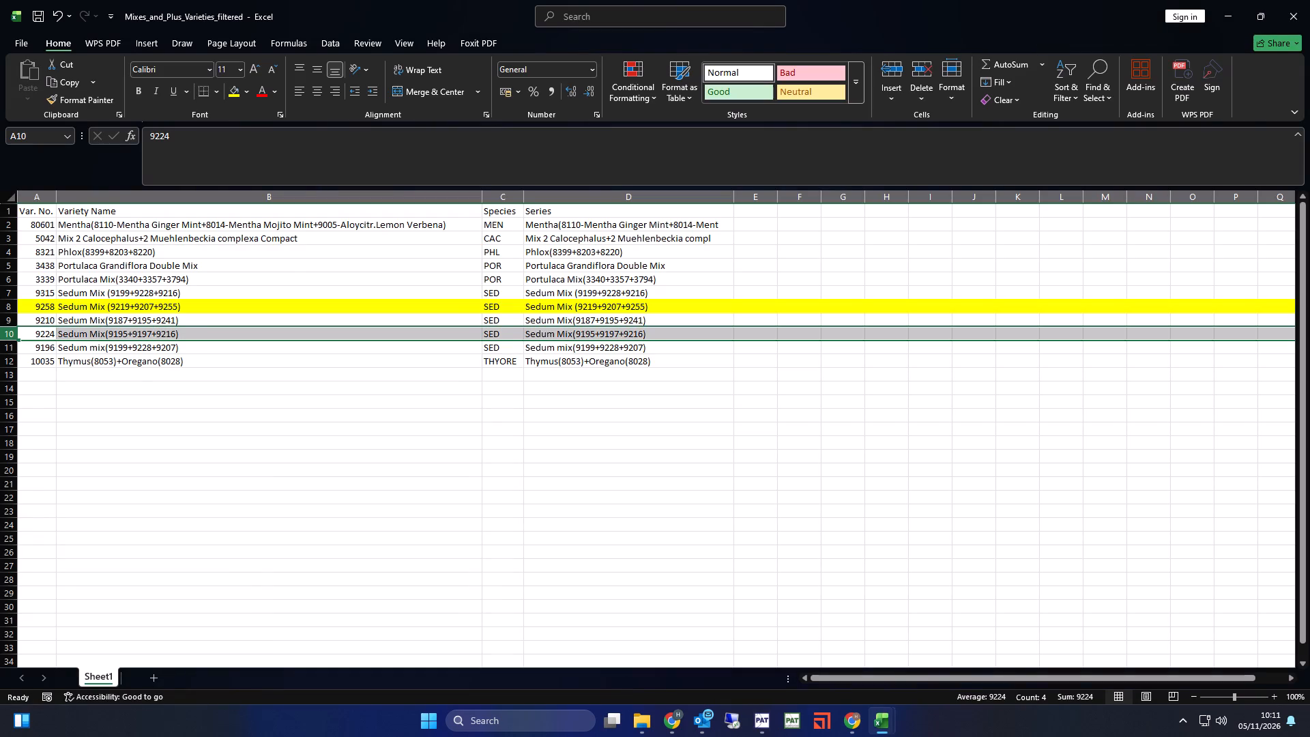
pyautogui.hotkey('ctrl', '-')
# Look up component code 9195 of Sedum Mix 9210 in PAT's Variety List.
pyautogui.click(141, 322)
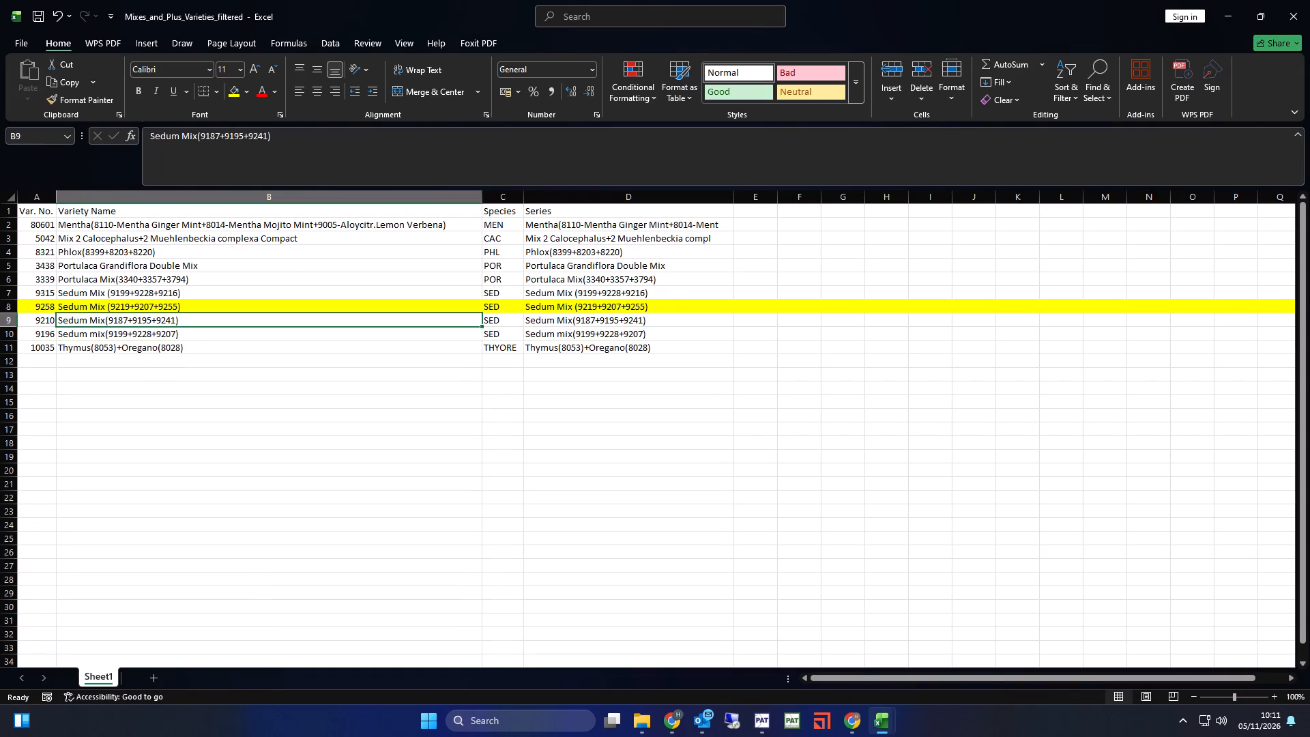
pyautogui.hotkey('alt', 'Tab')
pyautogui.click(325, 119)
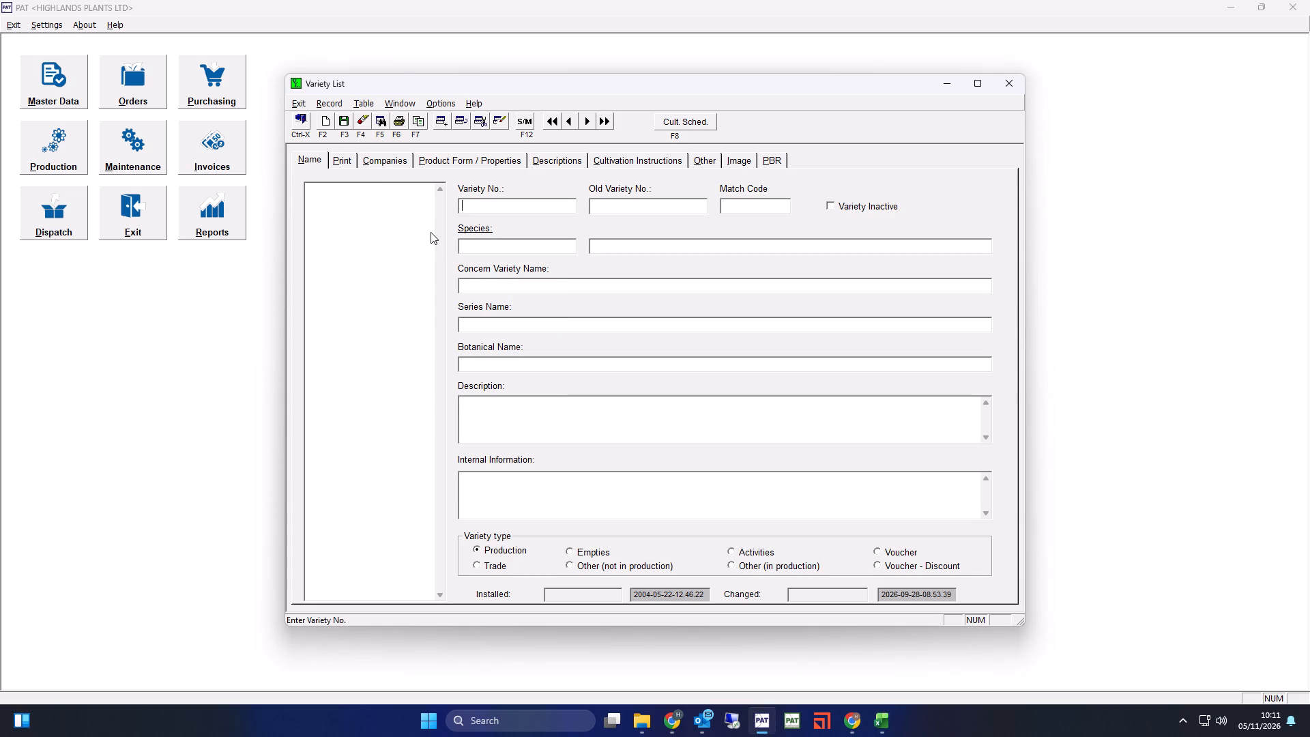
pyautogui.write('91')
pyautogui.hotkey('alt', 'Tab')
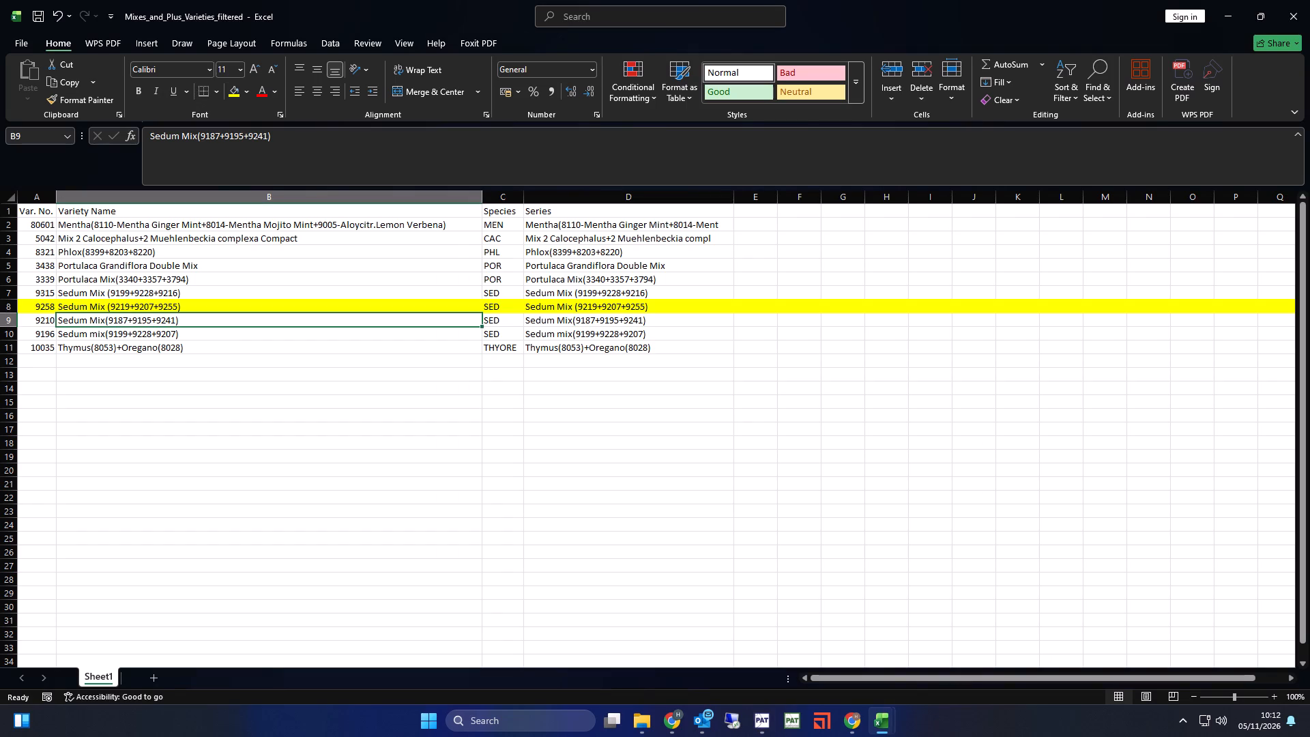
pyautogui.hotkey('alt', 'Tab')
pyautogui.write('95')
pyautogui.press('Return')
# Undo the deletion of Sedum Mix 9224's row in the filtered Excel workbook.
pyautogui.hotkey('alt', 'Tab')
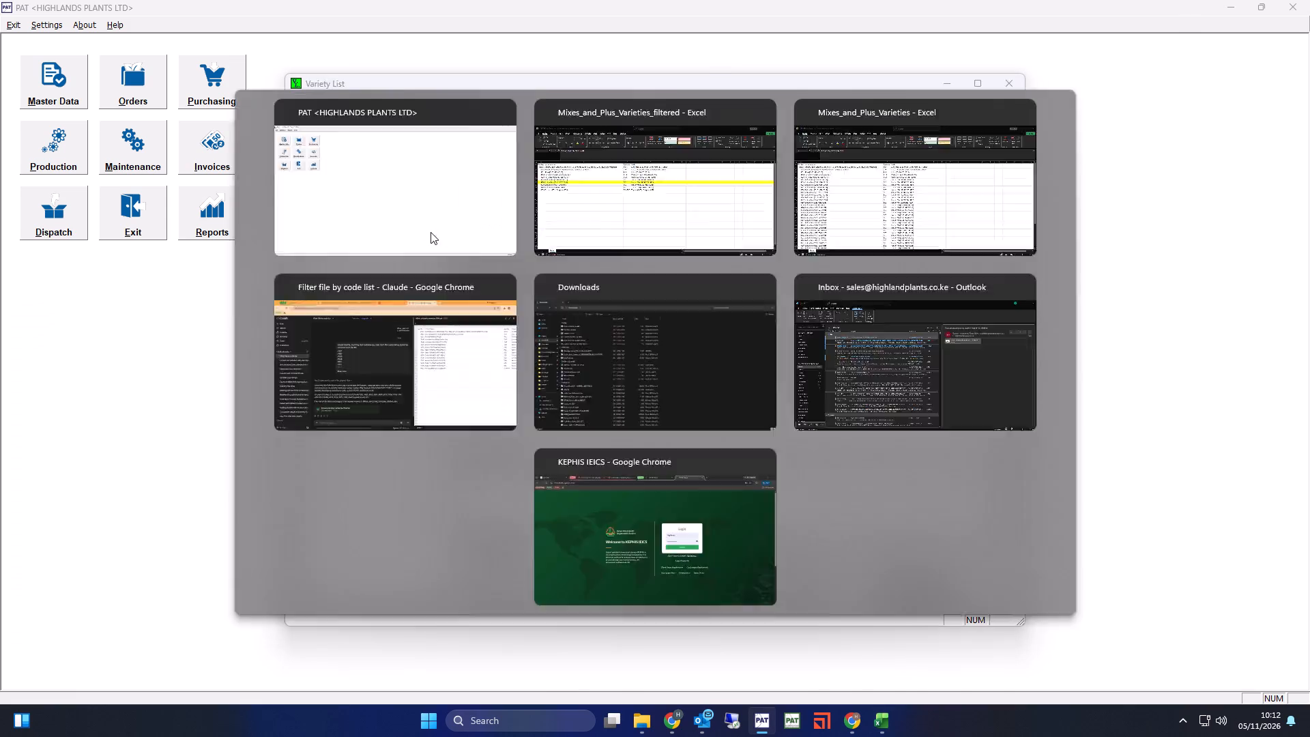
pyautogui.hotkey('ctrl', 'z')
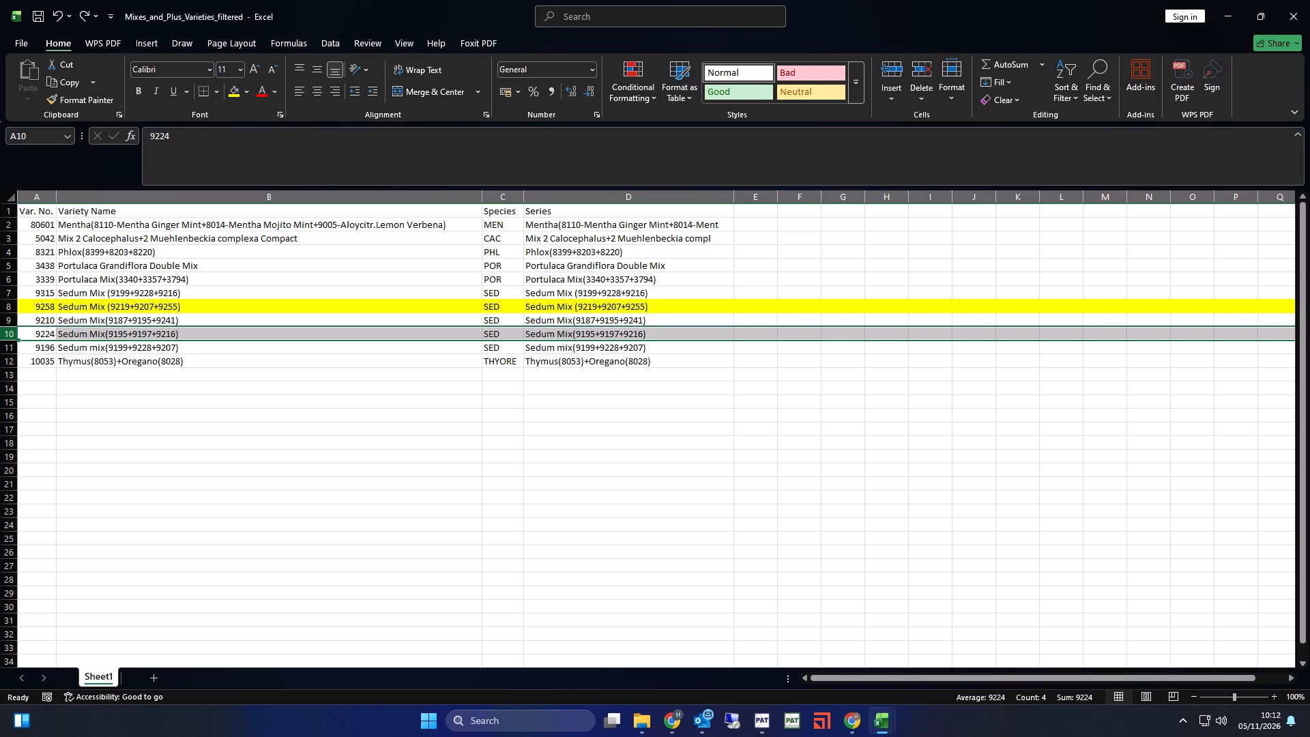
# Delete the rows of Sedum mixes 9210 and 9224 and the yellow-highlighted row of mix 9258 from the filtered workbook.
pyautogui.moveTo(11, 332); pyautogui.dragTo(13, 326)
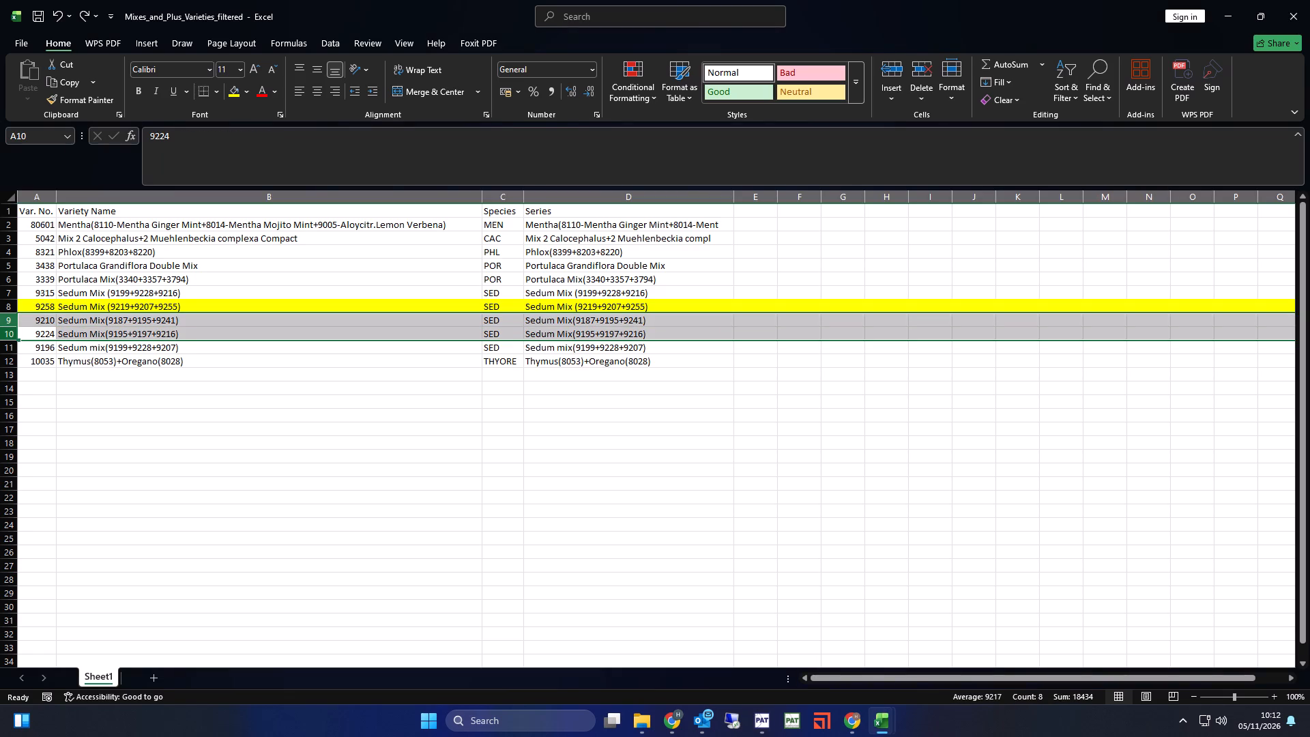
pyautogui.hotkey('ctrl', '-')
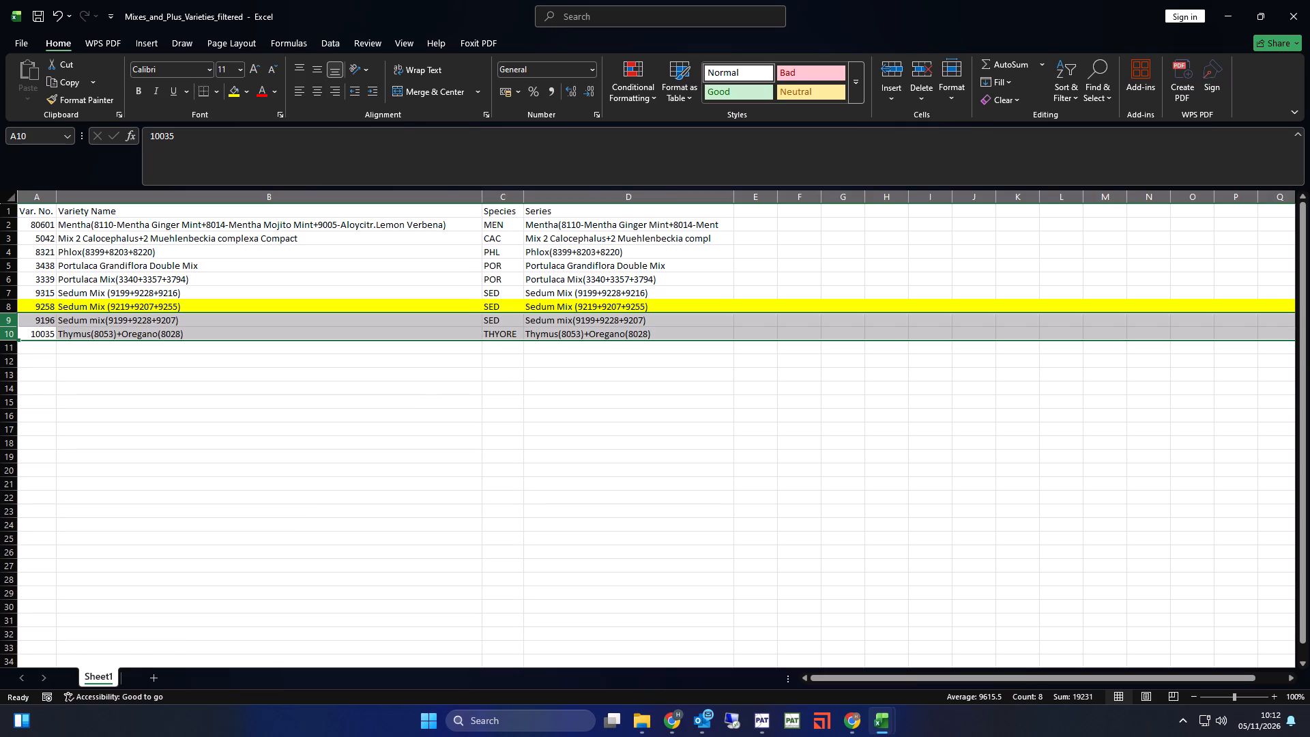
pyautogui.click(5, 308)
pyautogui.hotkey('ctrl', '-')
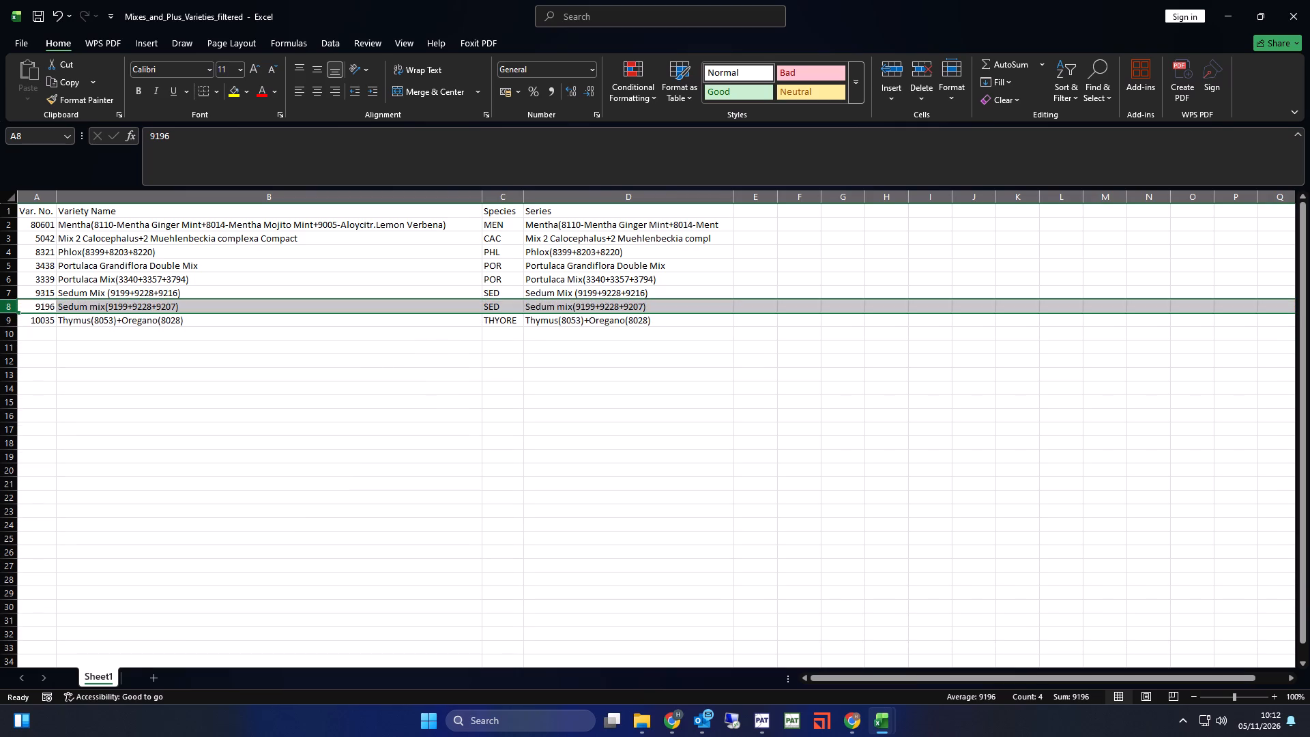
# Look up codes 9199 and 9228, components of Sedum Mix 9315, in PAT's Variety List.
pyautogui.click(13, 292)
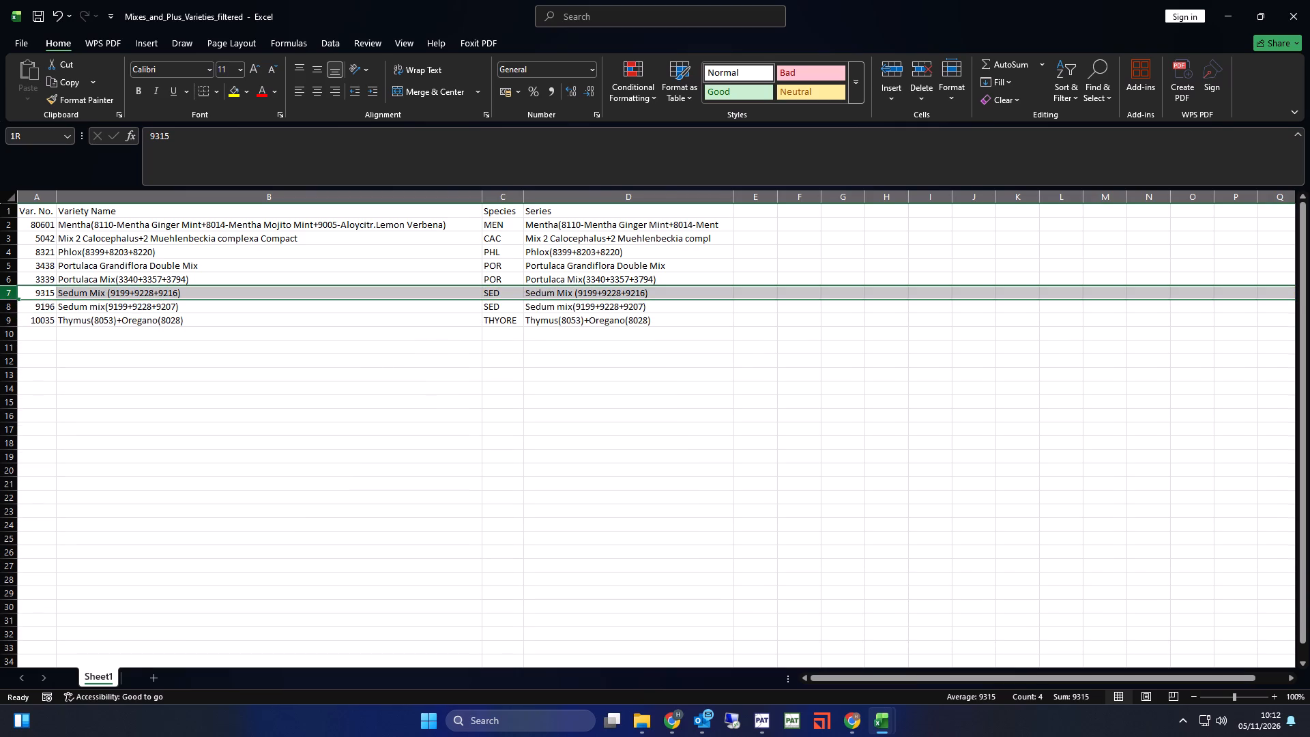
pyautogui.hotkey('alt', 'Tab')
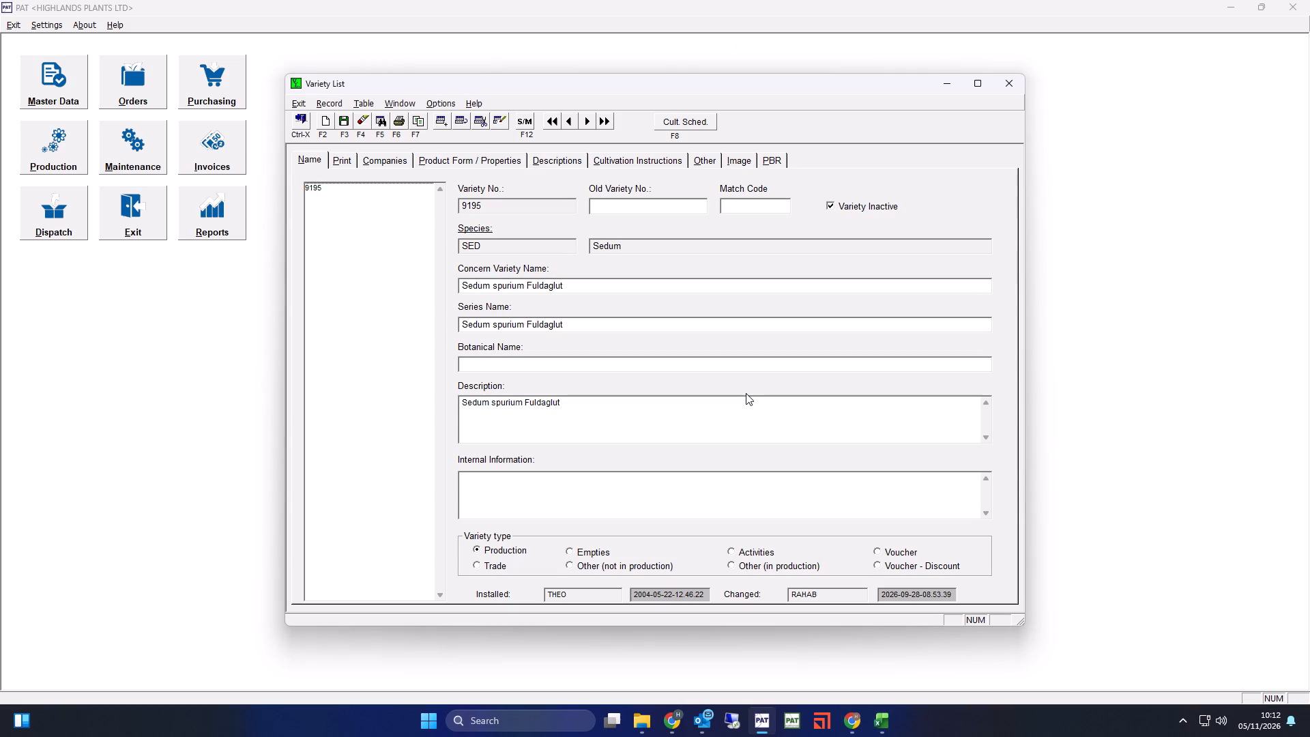
pyautogui.press('F2')
pyautogui.write('9199')
pyautogui.press('Return')
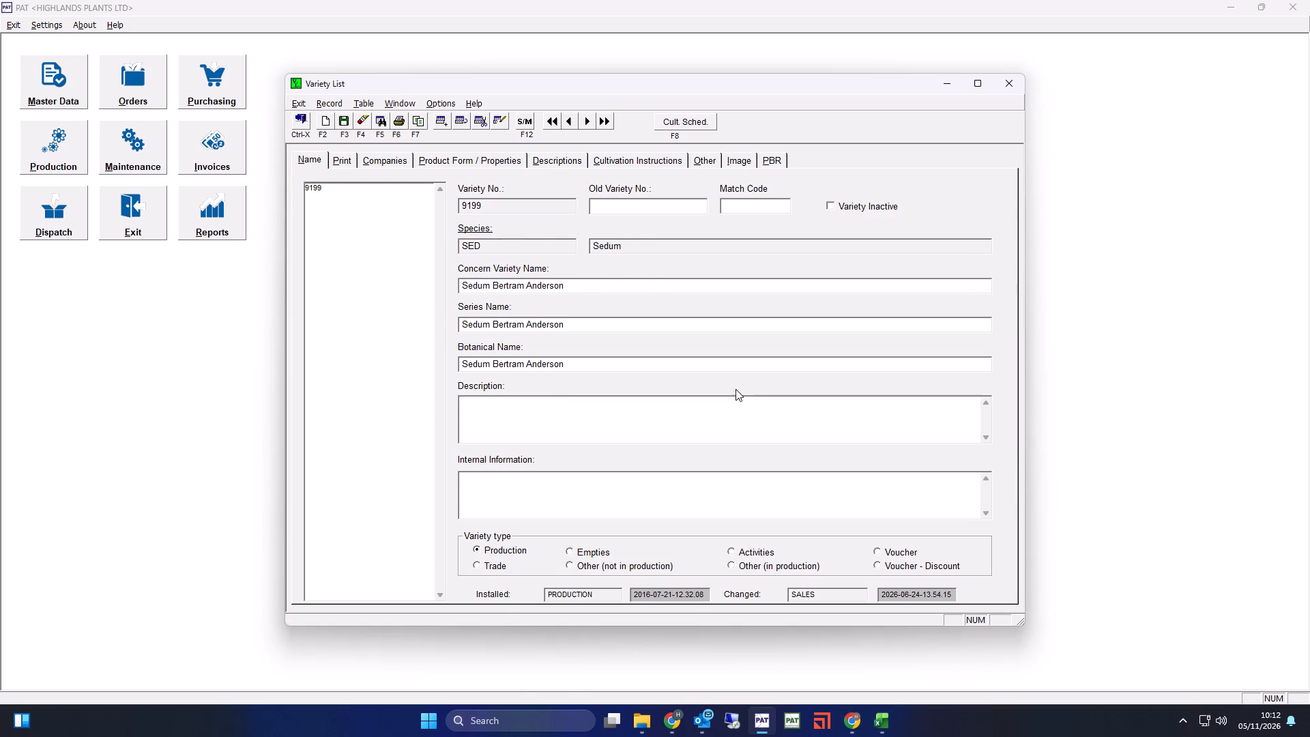
pyautogui.hotkey('alt', 'Tab')
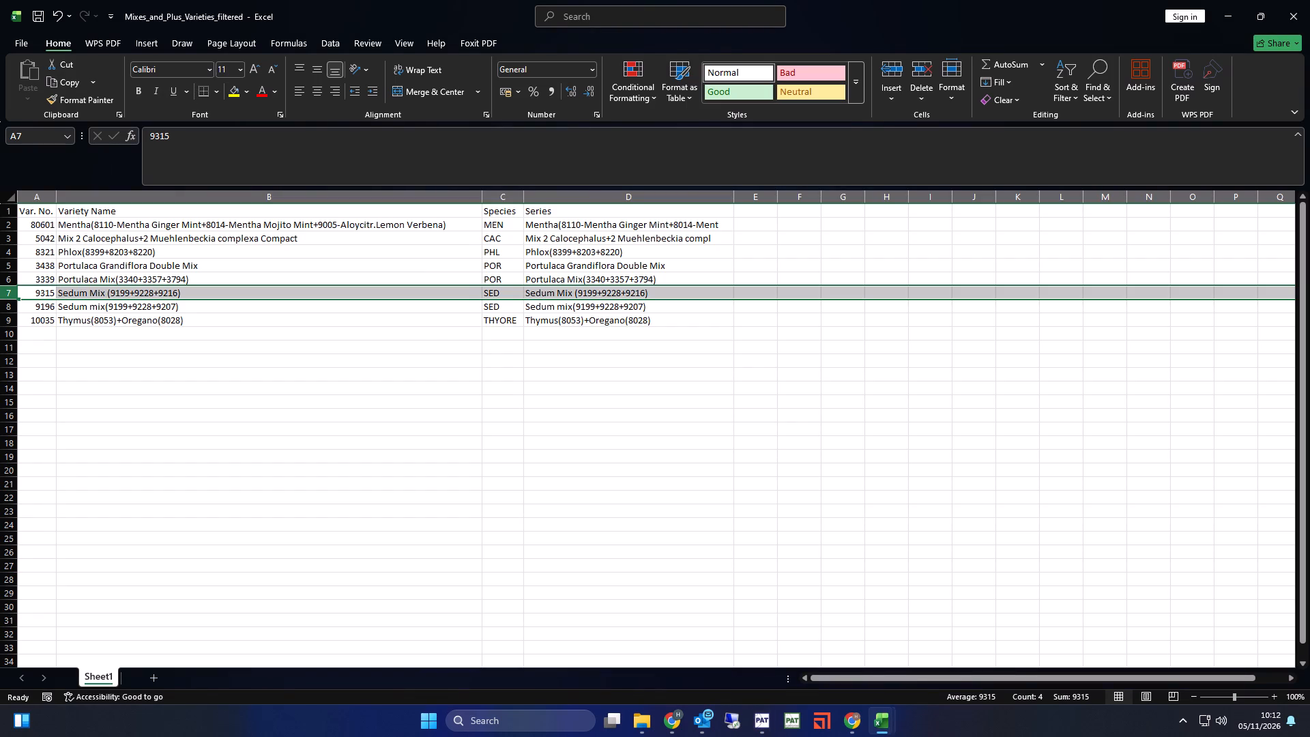
pyautogui.hotkey('alt', 'Tab')
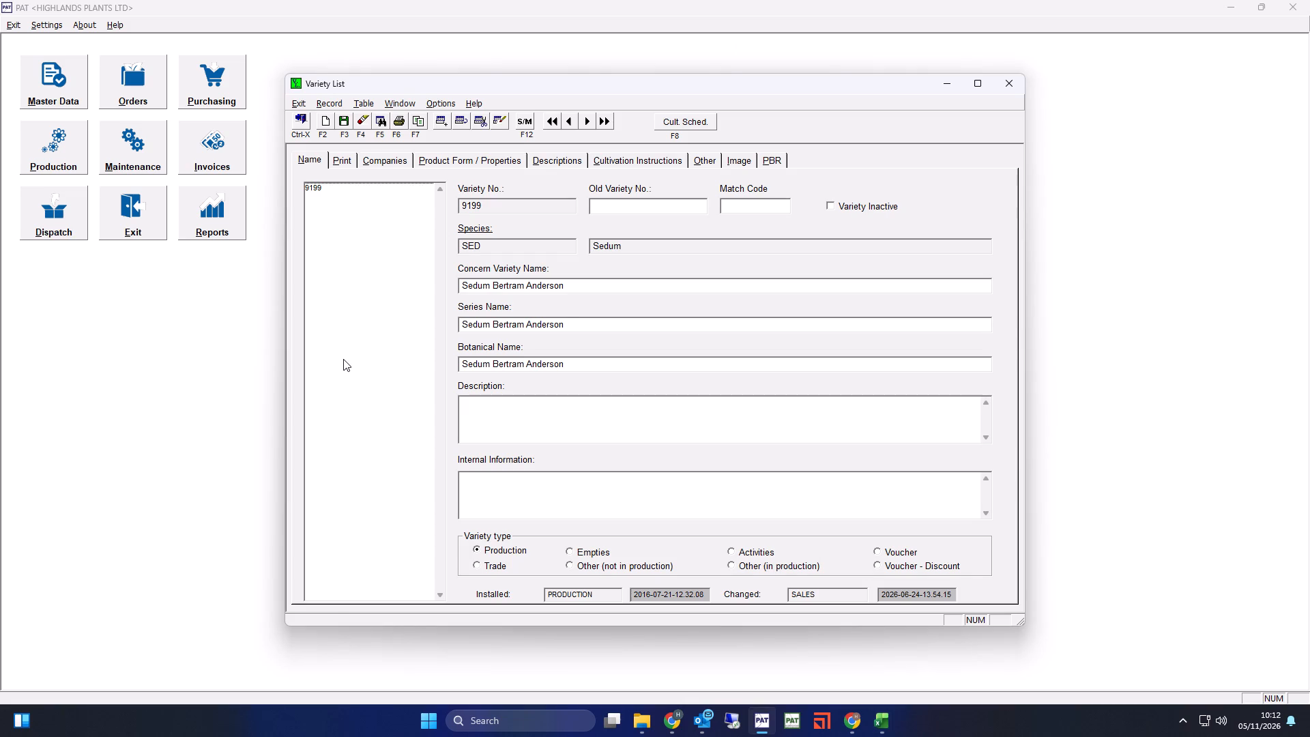
pyautogui.press('F2')
pyautogui.write('9228')
pyautogui.press('Return')
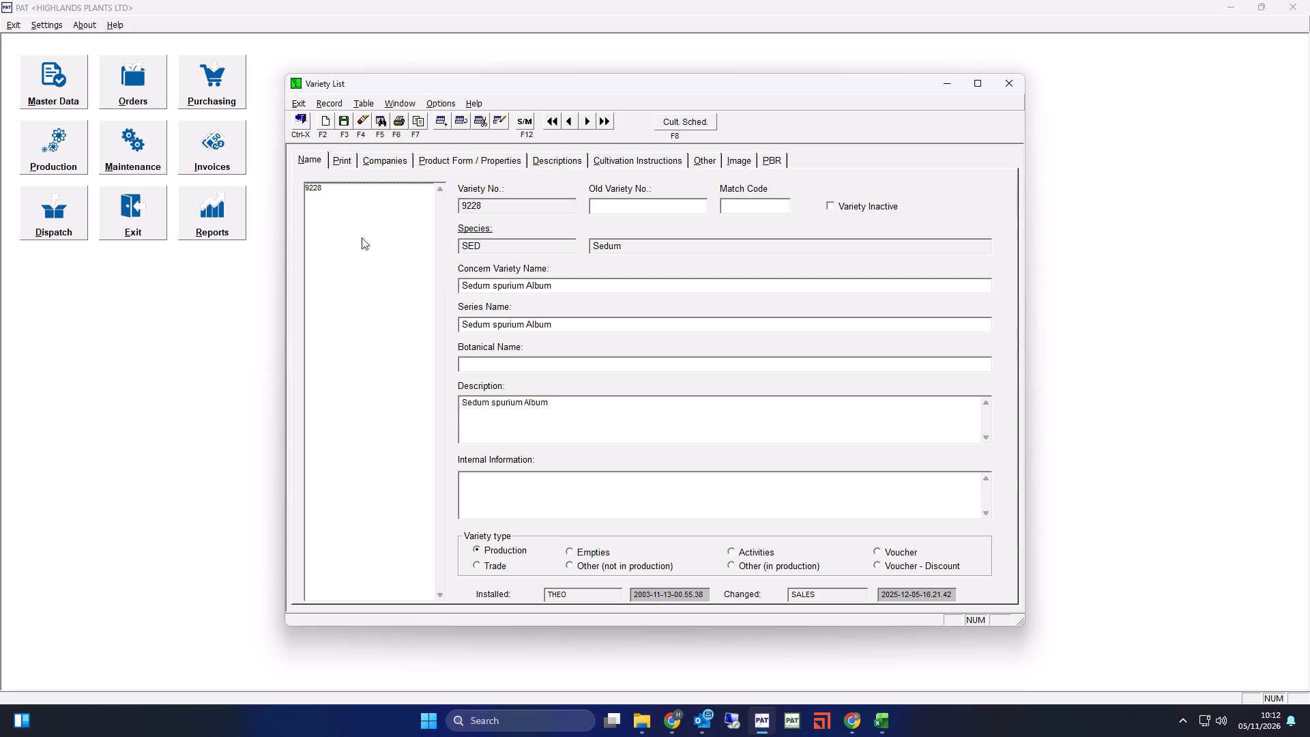
# Look up code 9195 again and component code 9216 of Sedum Mix 9315 in PAT's Variety List.
pyautogui.click(321, 124)
pyautogui.write('9195')
pyautogui.press('Return')
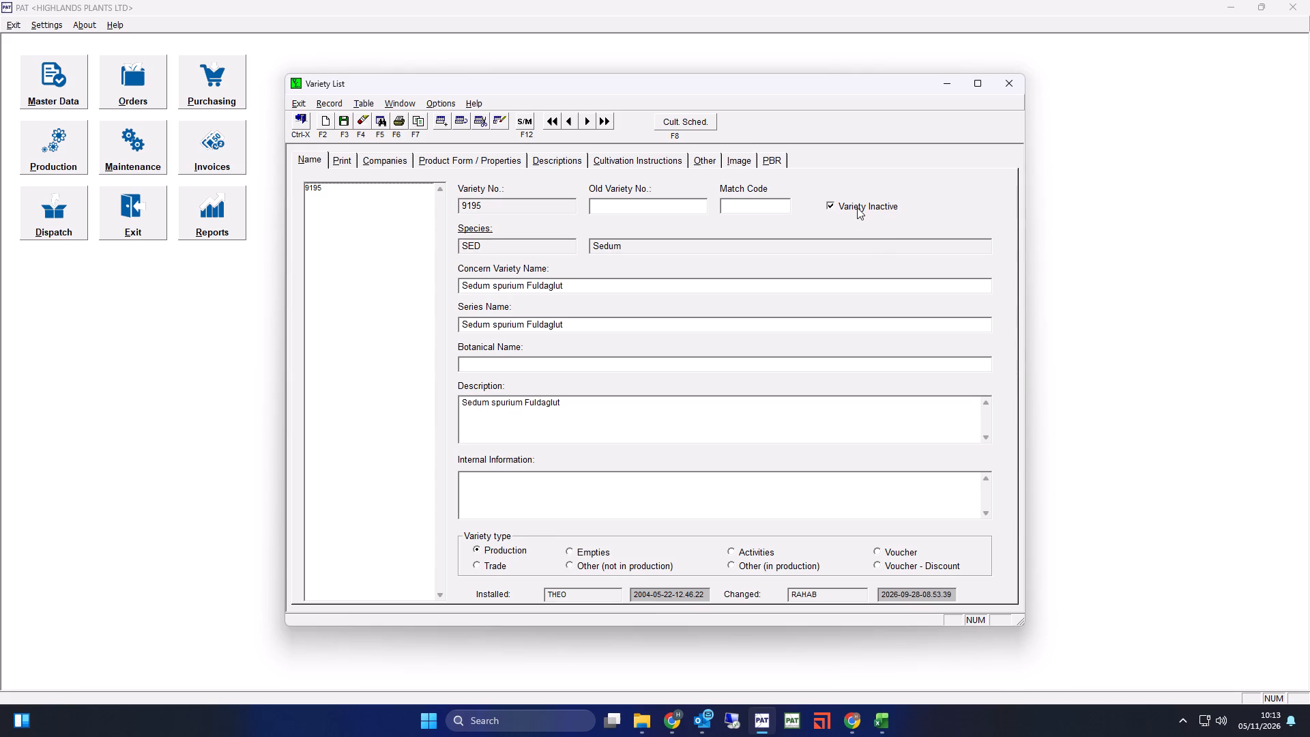
pyautogui.click(322, 121)
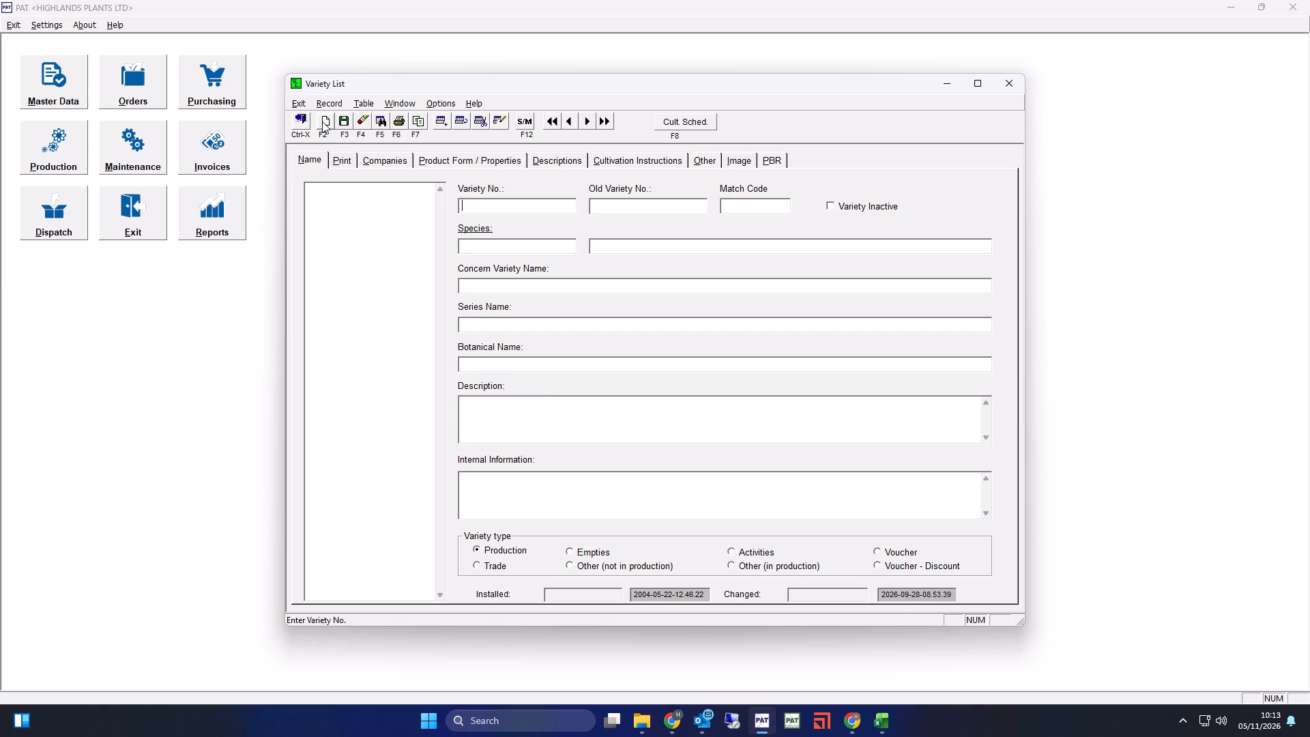
pyautogui.hotkey('alt', 'Tab')
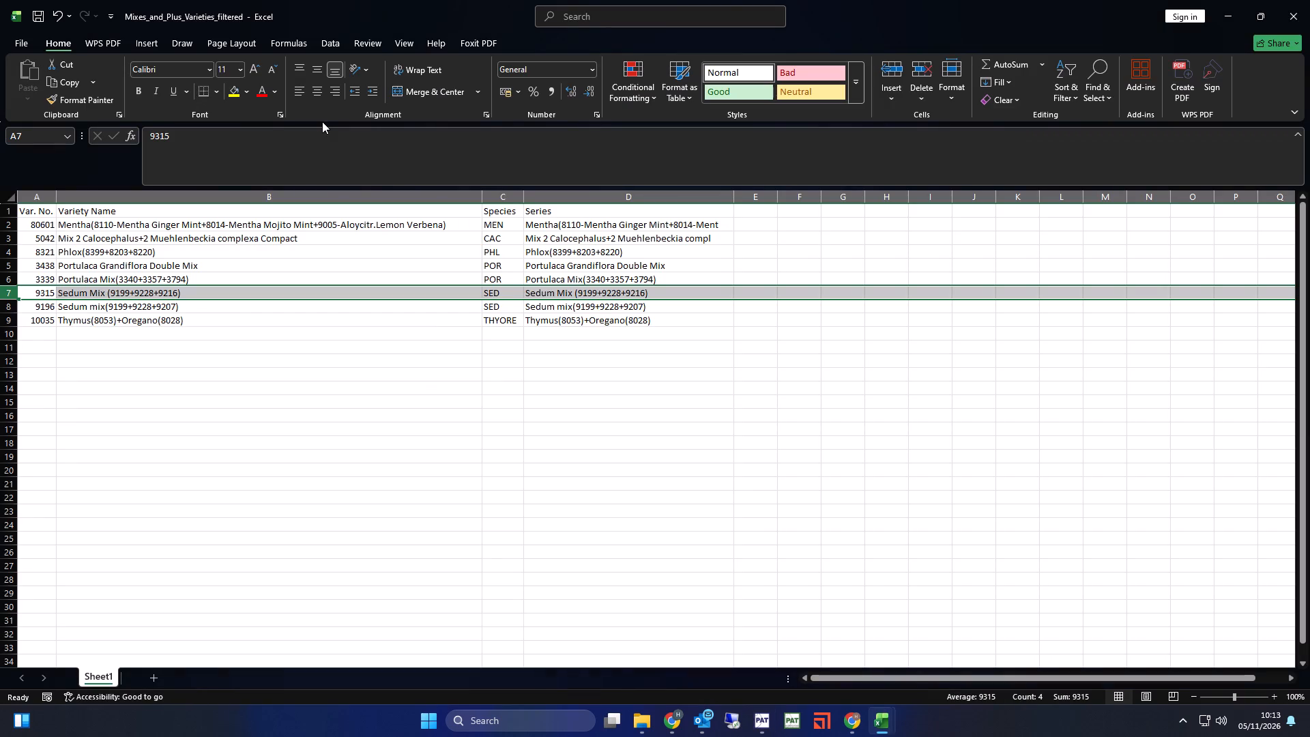
pyautogui.hotkey('alt', 'Tab')
pyautogui.write('9216')
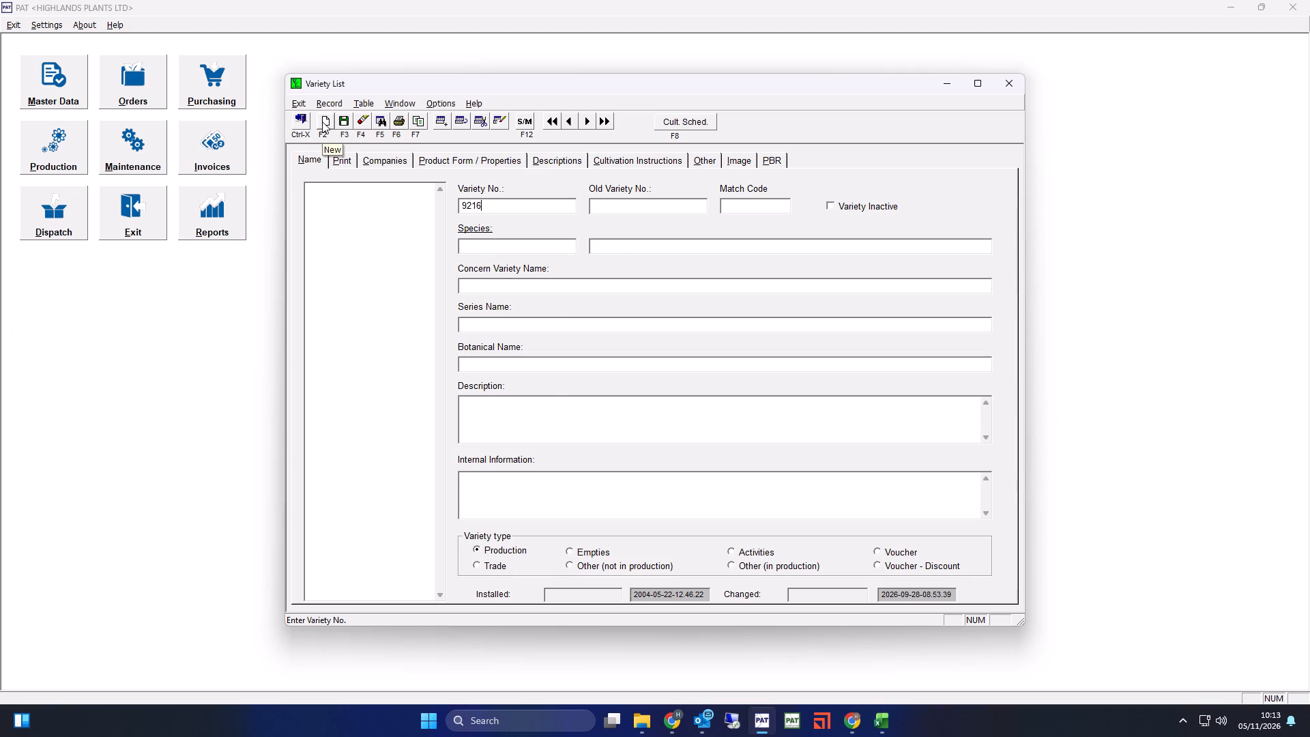
pyautogui.press('Return')
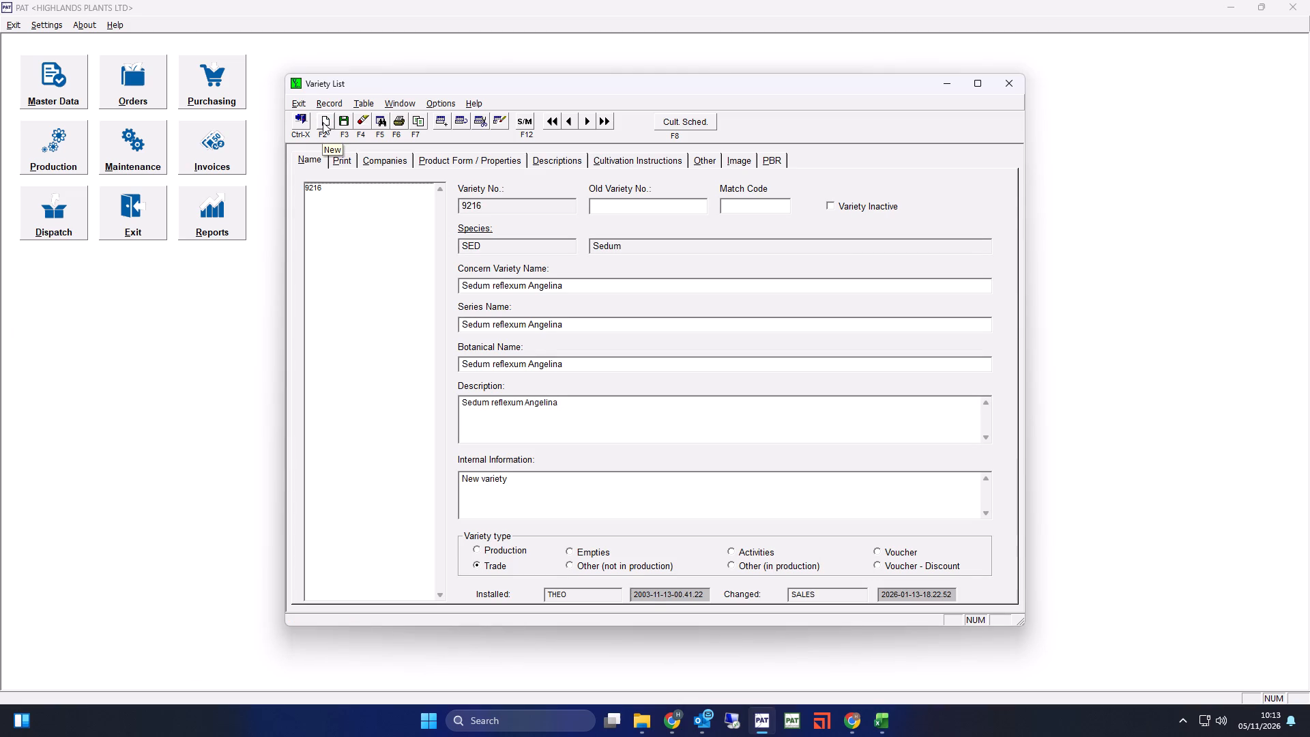
# Look up component code 9207 of Sedum mix 9196 in PAT, close the variety search and return to the Excel workbook.
pyautogui.hotkey('alt', 'Tab')
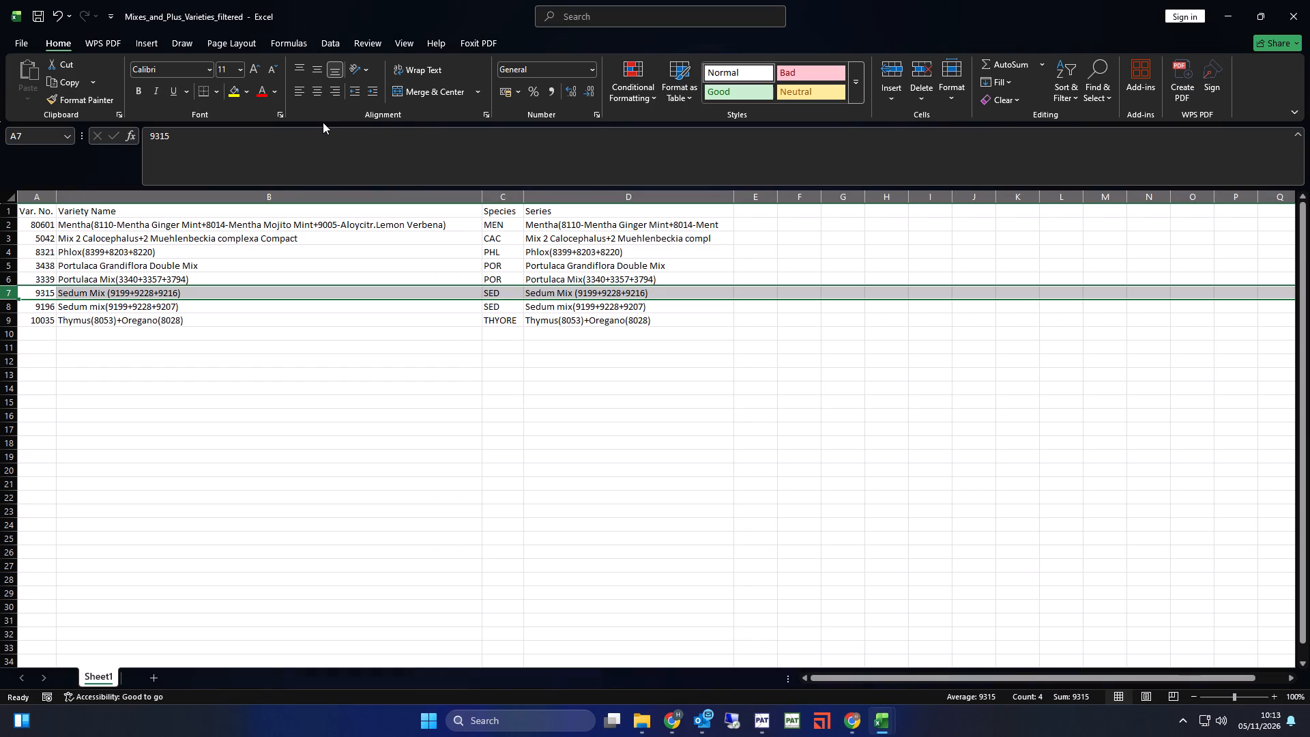
pyautogui.hotkey('alt', 'Tab')
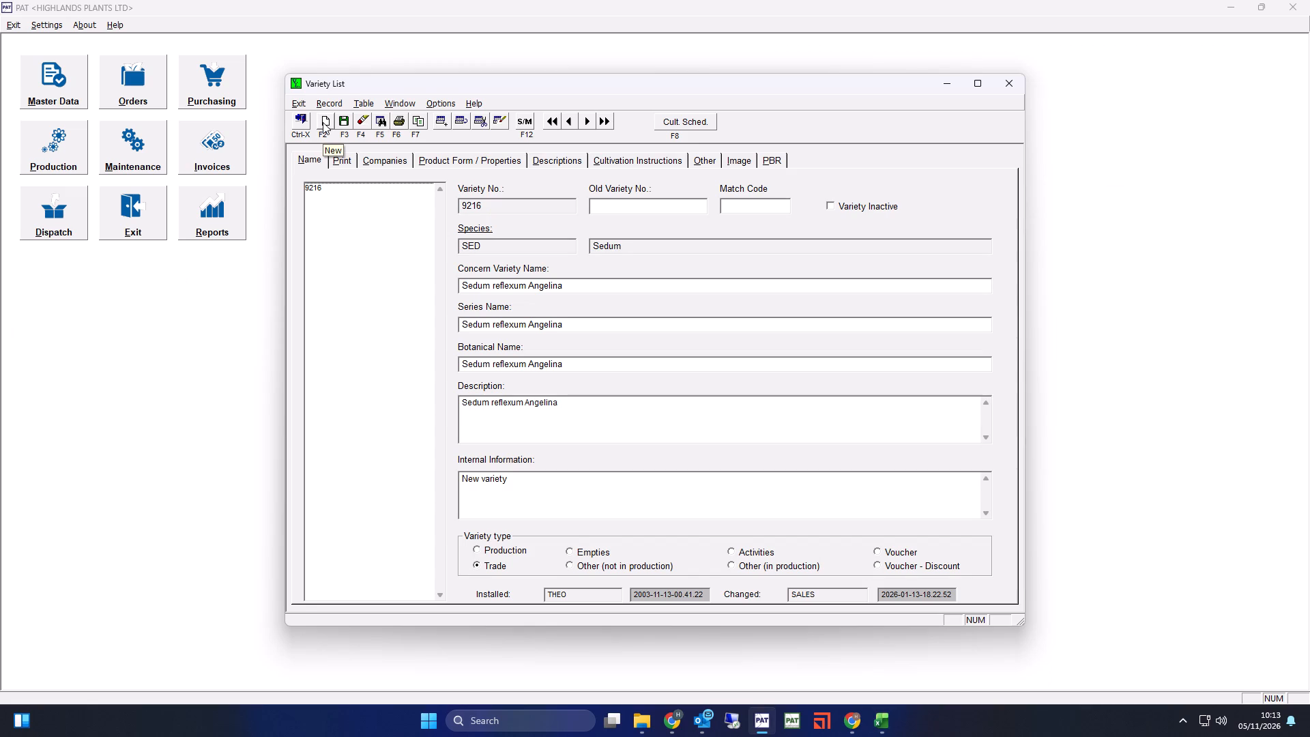
pyautogui.press('F2')
pyautogui.write('9207')
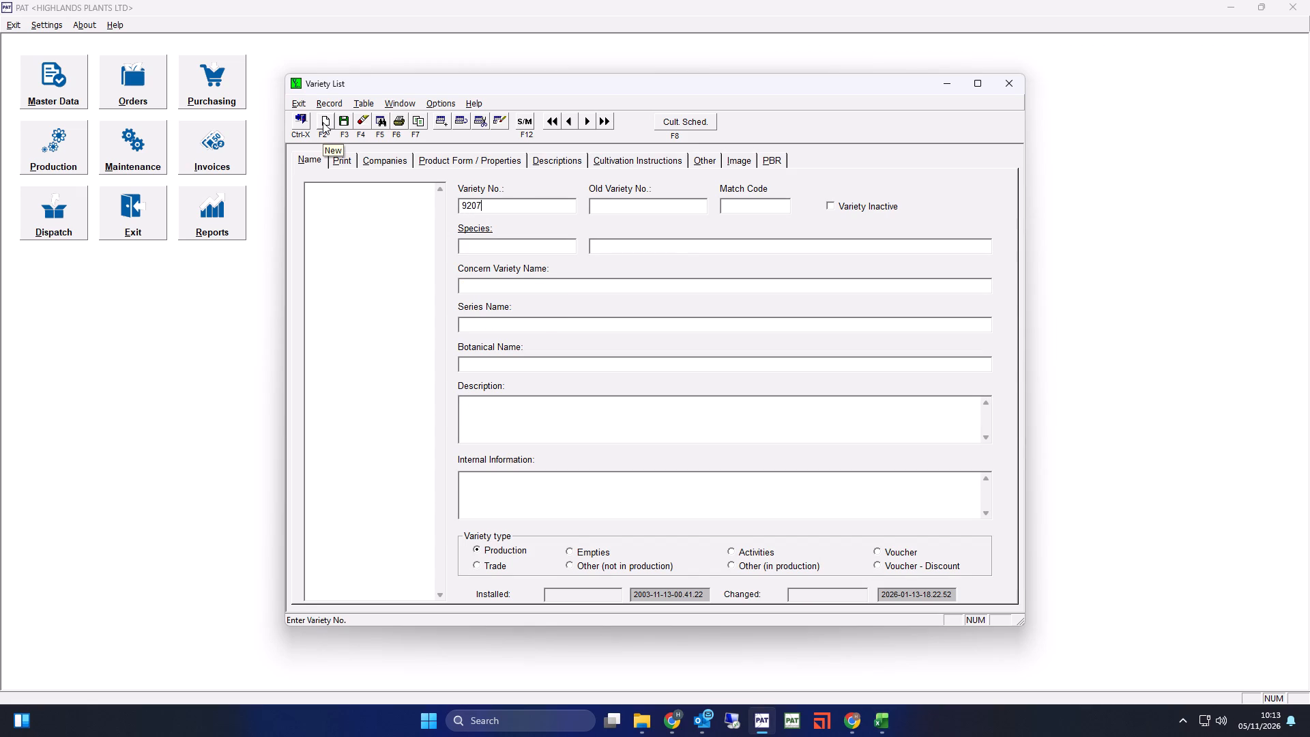
pyautogui.press('Return')
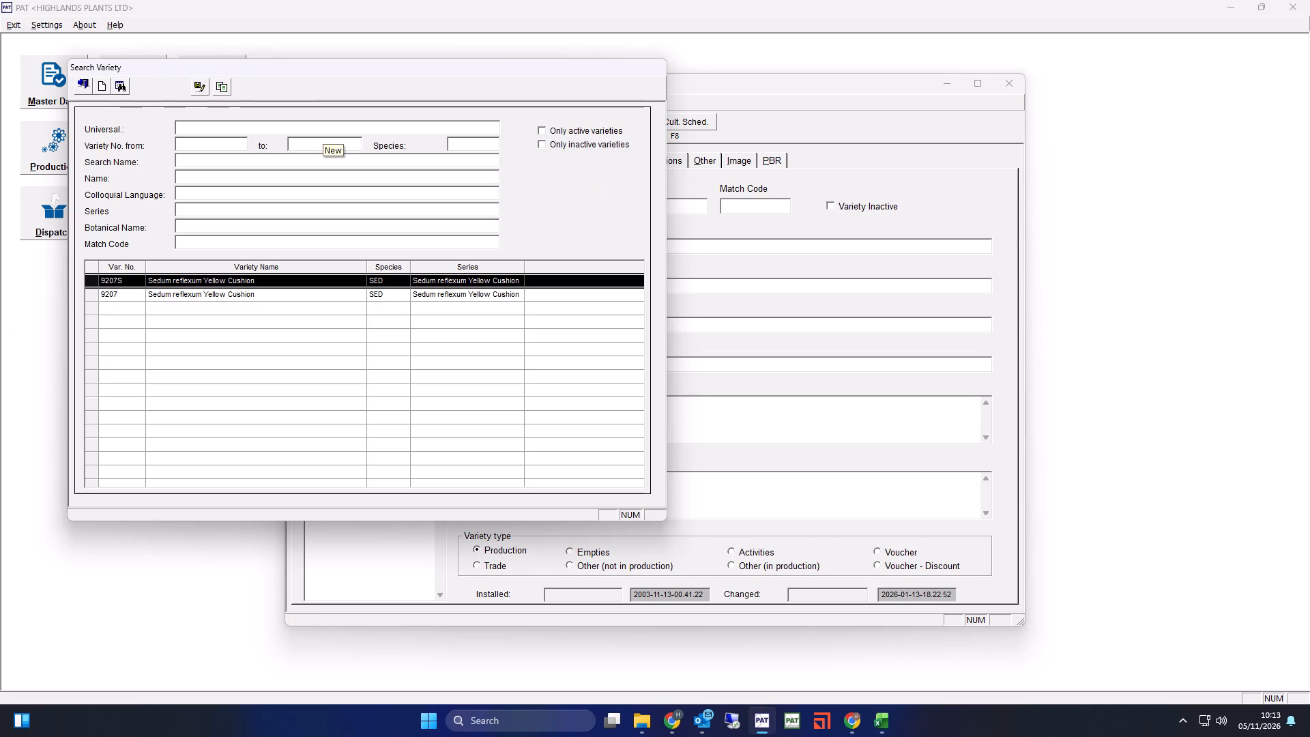
pyautogui.press('Escape')
pyautogui.hotkey('alt', 'Tab')
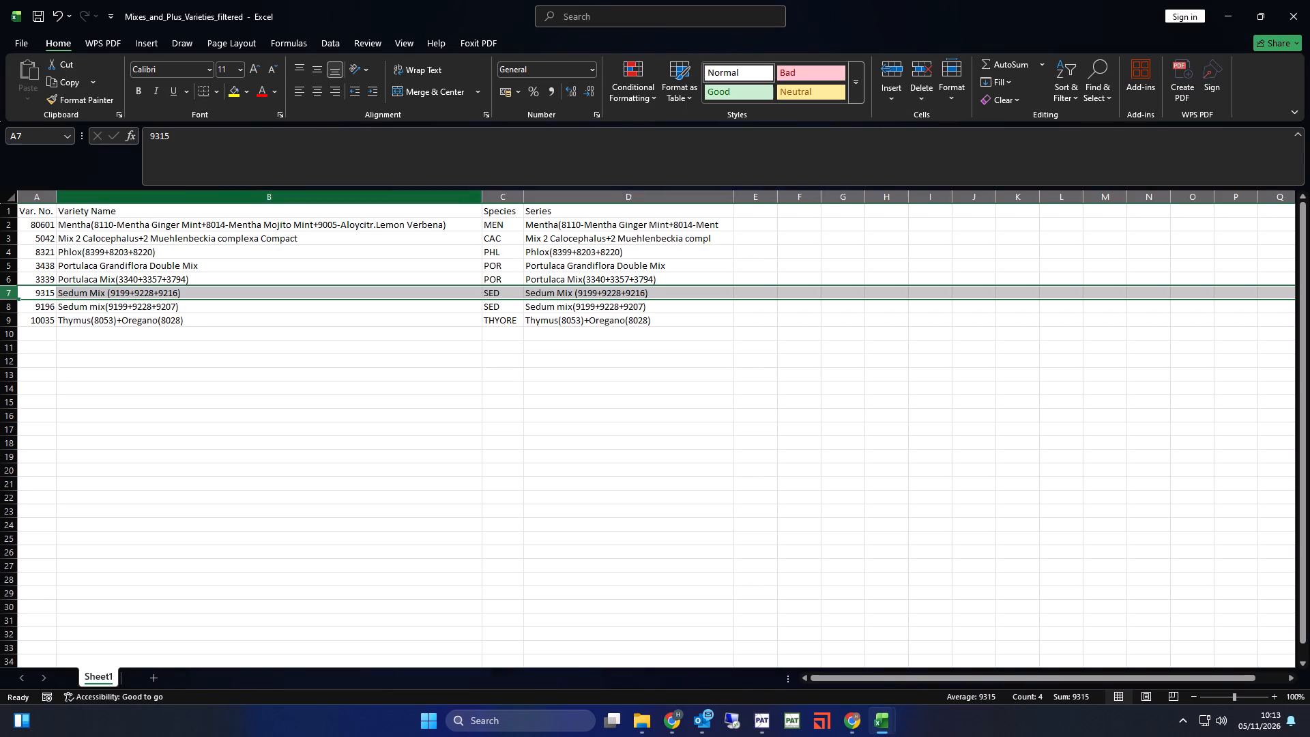
# Save the filtered mixes workbook.
pyautogui.click(304, 371)
pyautogui.hotkey('ctrl', 's')
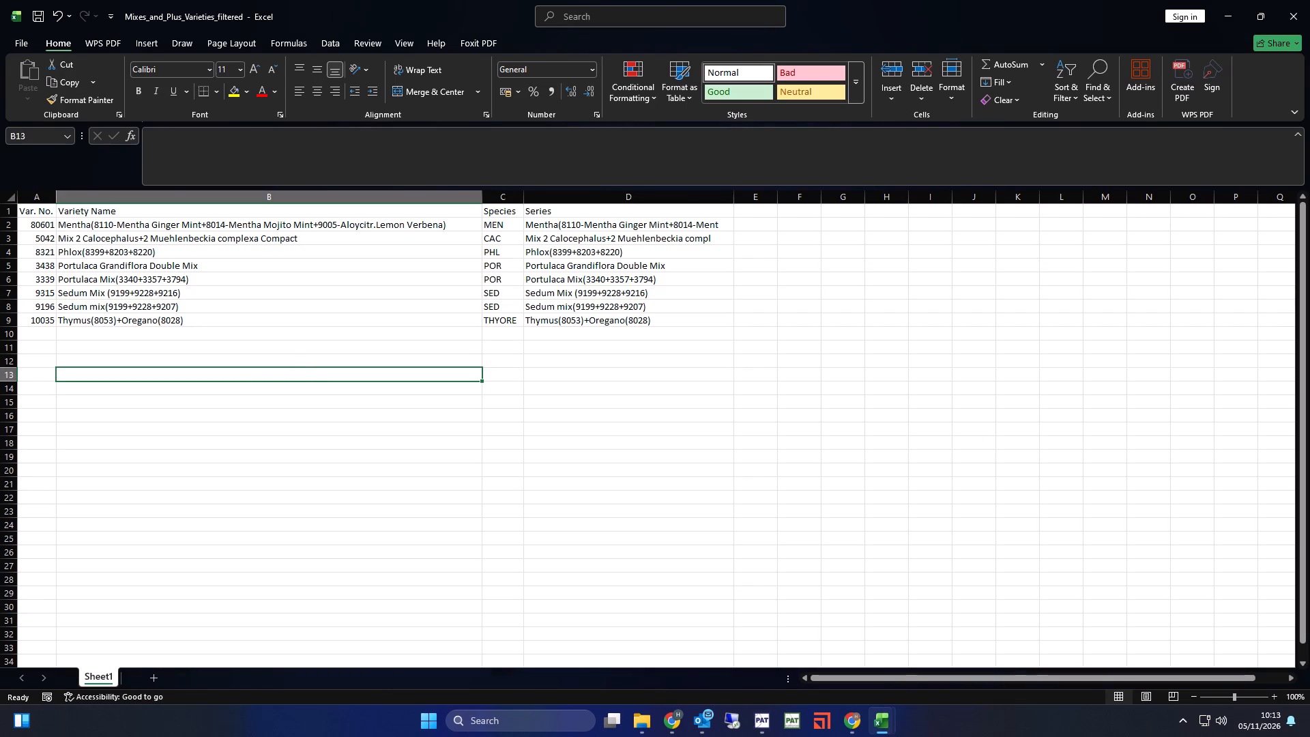
# Look up variety 3438, Portulaca Grandiflora Double Mix, in PAT's Variety List.
pyautogui.click(117, 268)
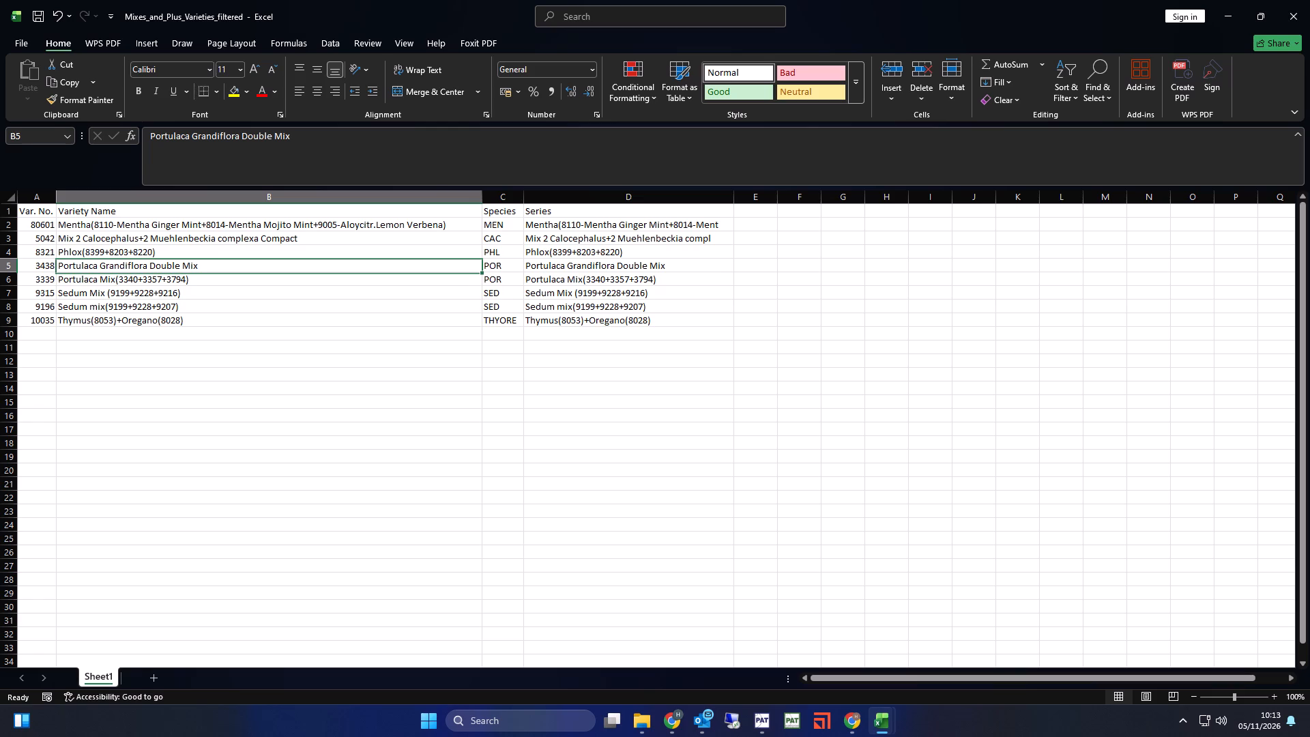
pyautogui.hotkey('alt', 'Tab')
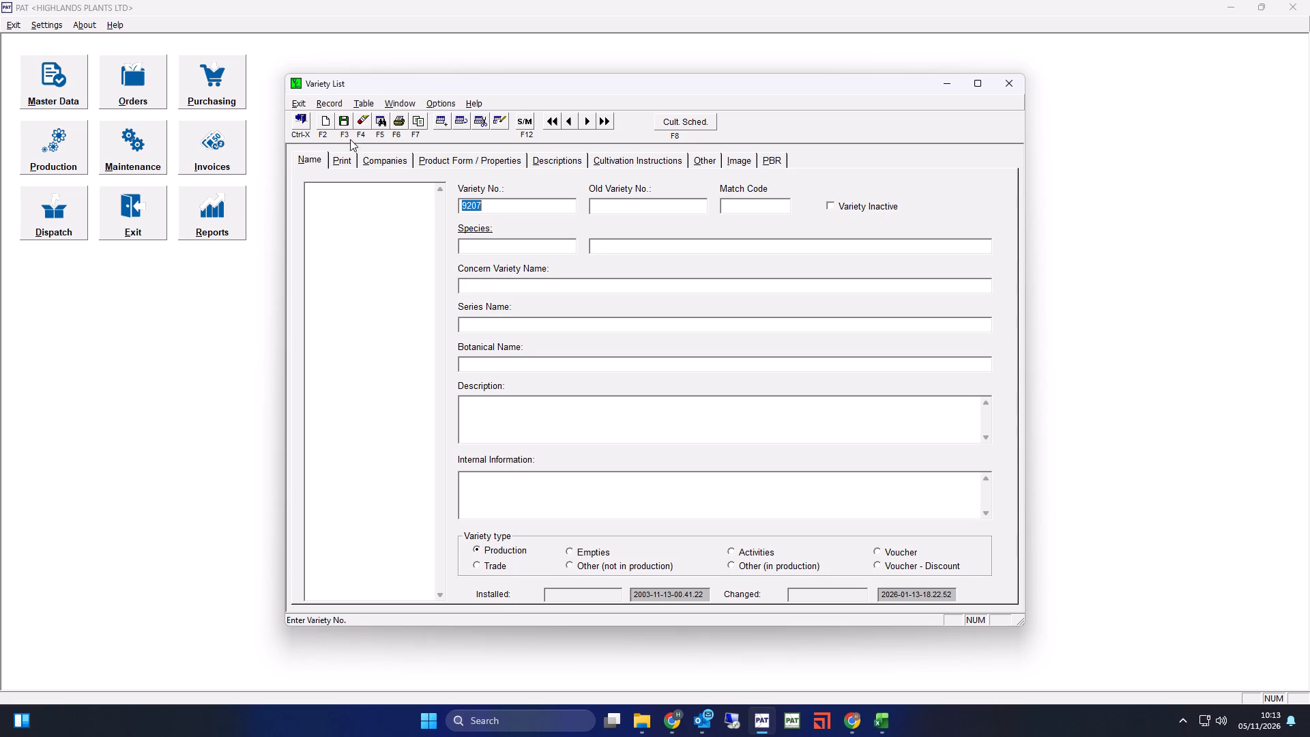
pyautogui.click(327, 122)
pyautogui.write('94')
pyautogui.press('BackSpace')
pyautogui.press('BackSpace')
pyautogui.press('BackSpace')
pyautogui.write('3438')
pyautogui.press('Return')
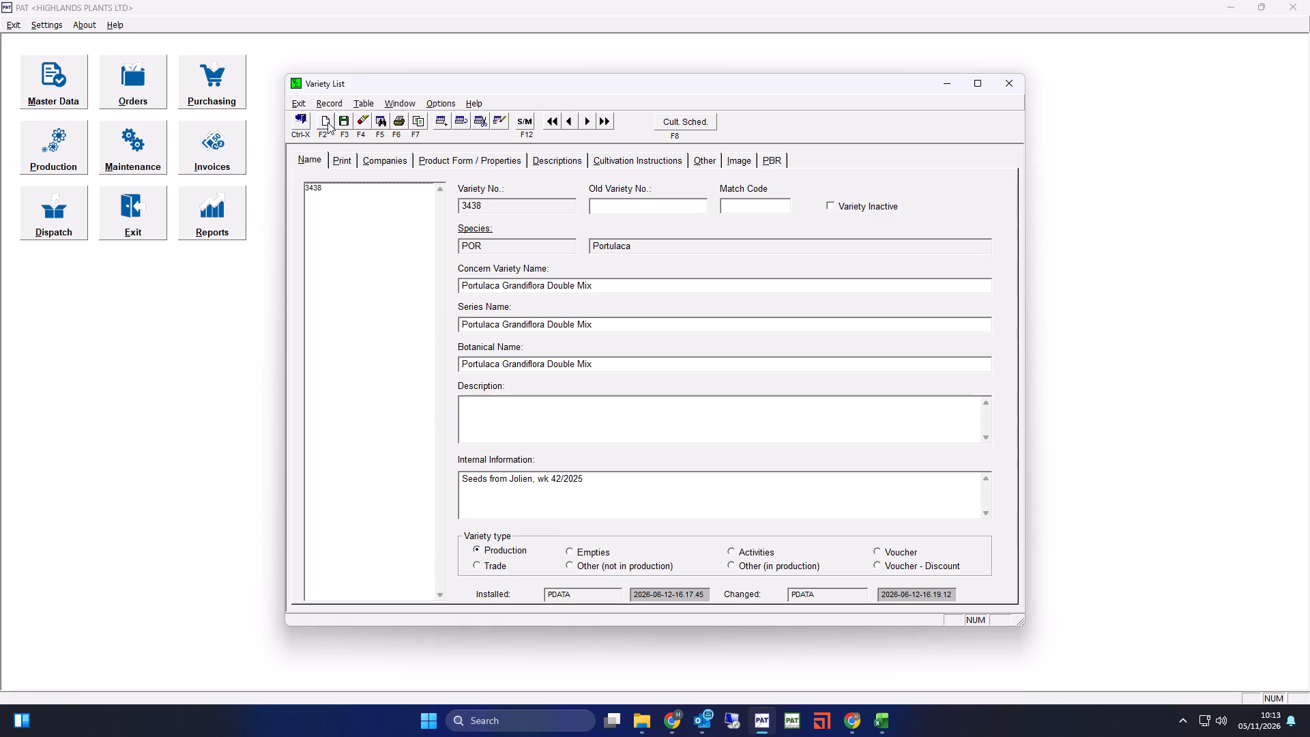
# Back in the Excel workbook, delete the row of Portulaca Grandiflora Double Mix (3438) and save the file.
pyautogui.hotkey('alt', 'Tab')
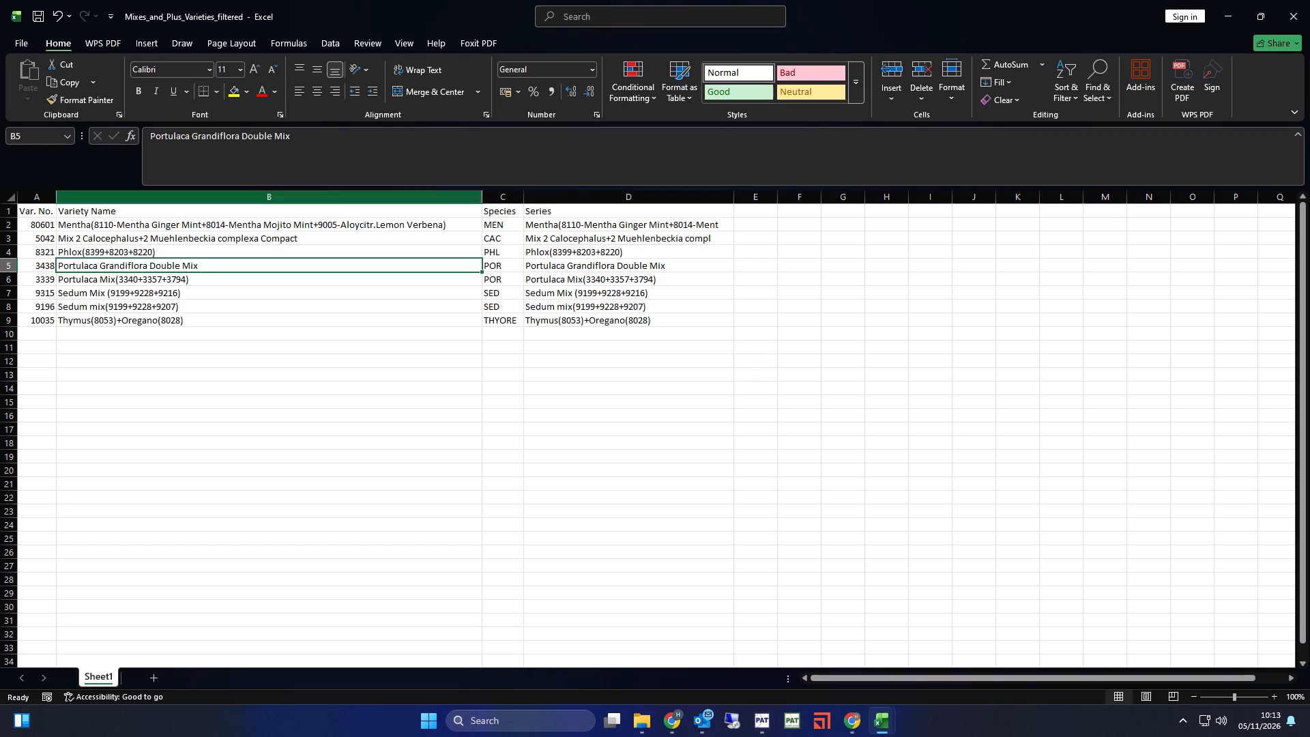
pyautogui.click(12, 265)
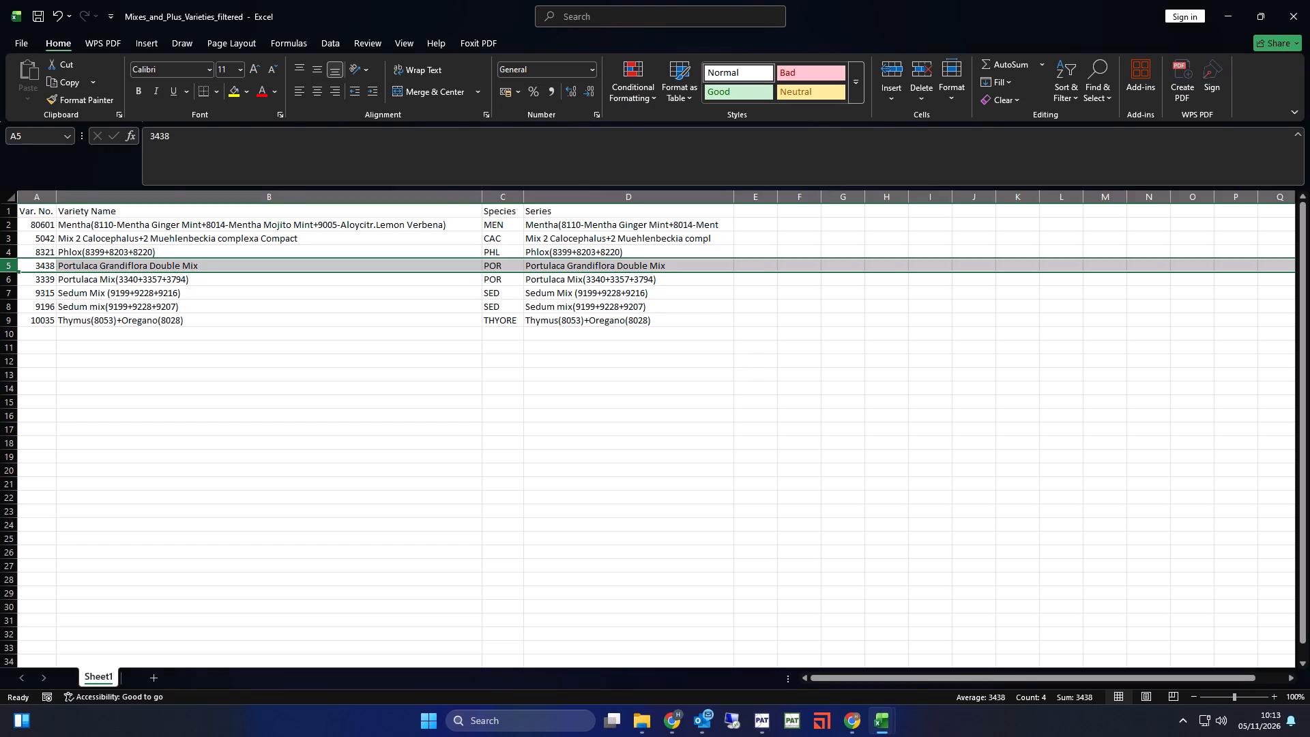
pyautogui.hotkey('ctrl', '-')
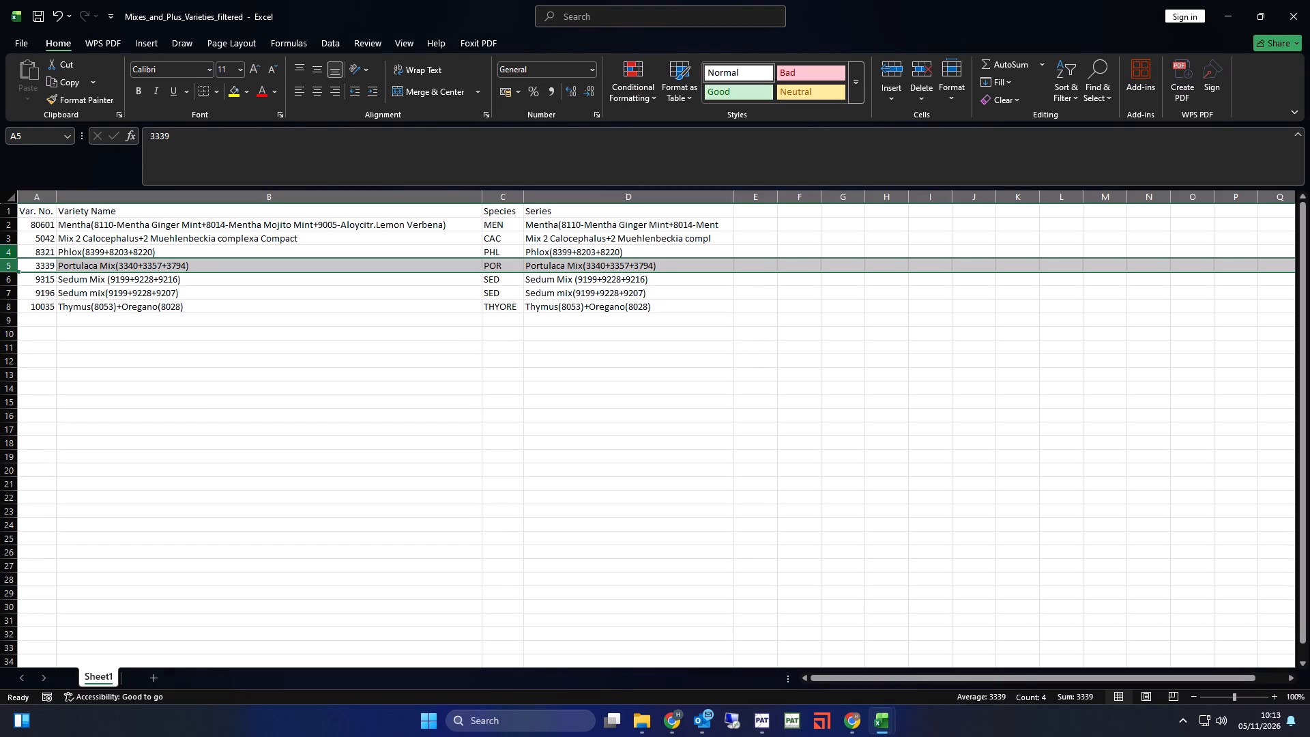
pyautogui.click(195, 445)
pyautogui.hotkey('ctrl', 's')
pyautogui.click(180, 385)
pyautogui.click(196, 344)
pyautogui.hotkey('ctrl', 's')
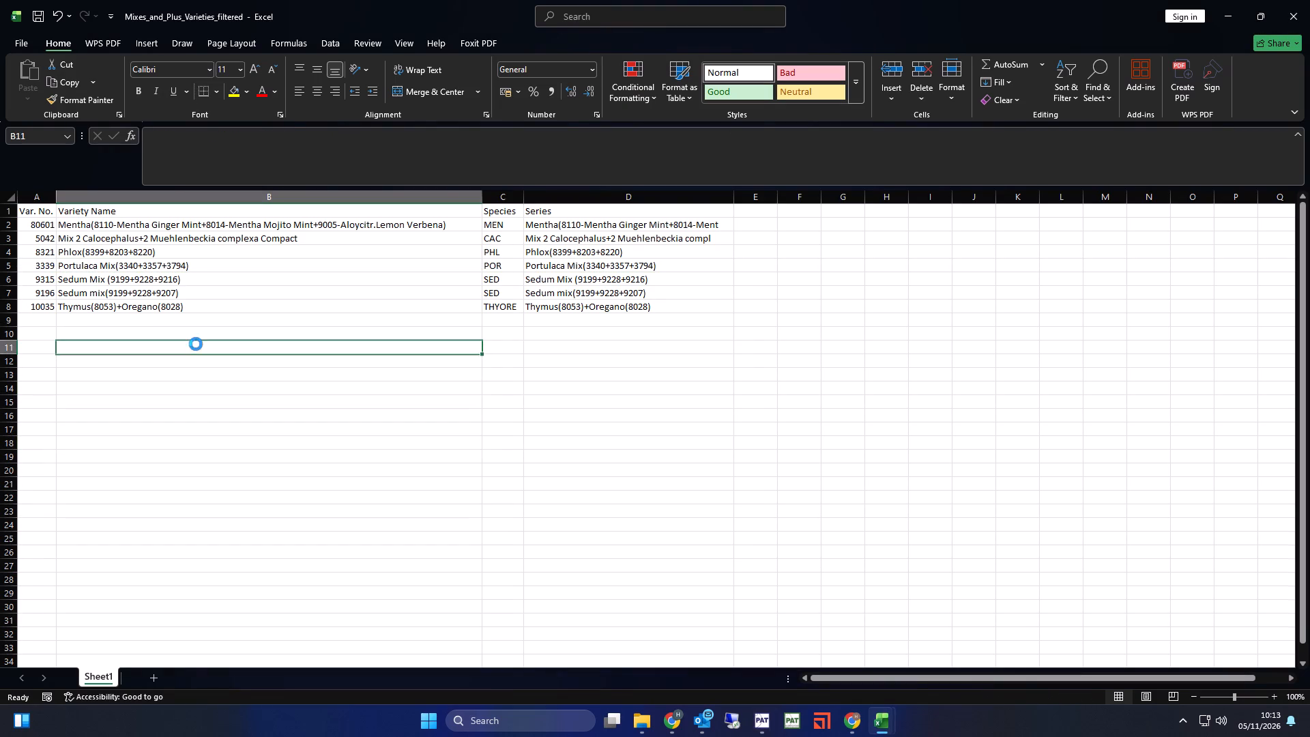
pyautogui.click(9, 222)
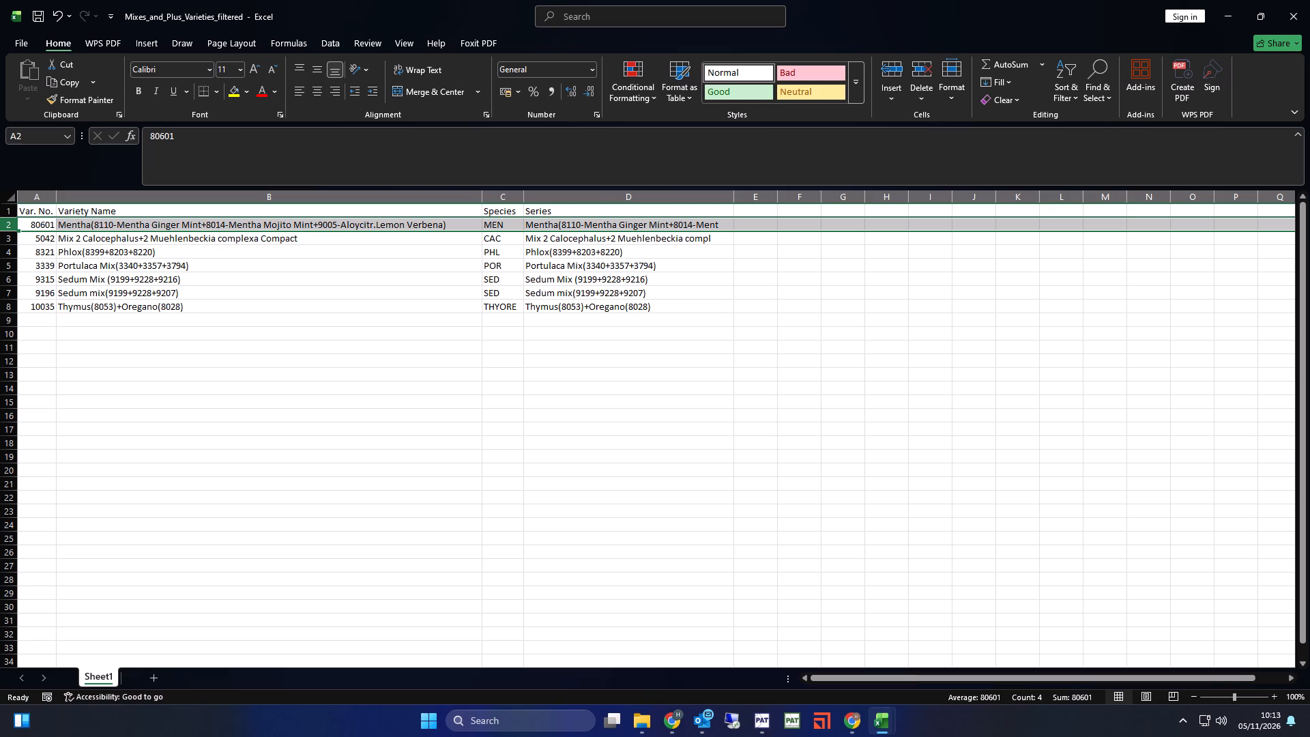
pyautogui.click(252, 416)
pyautogui.hotkey('ctrl', 's')
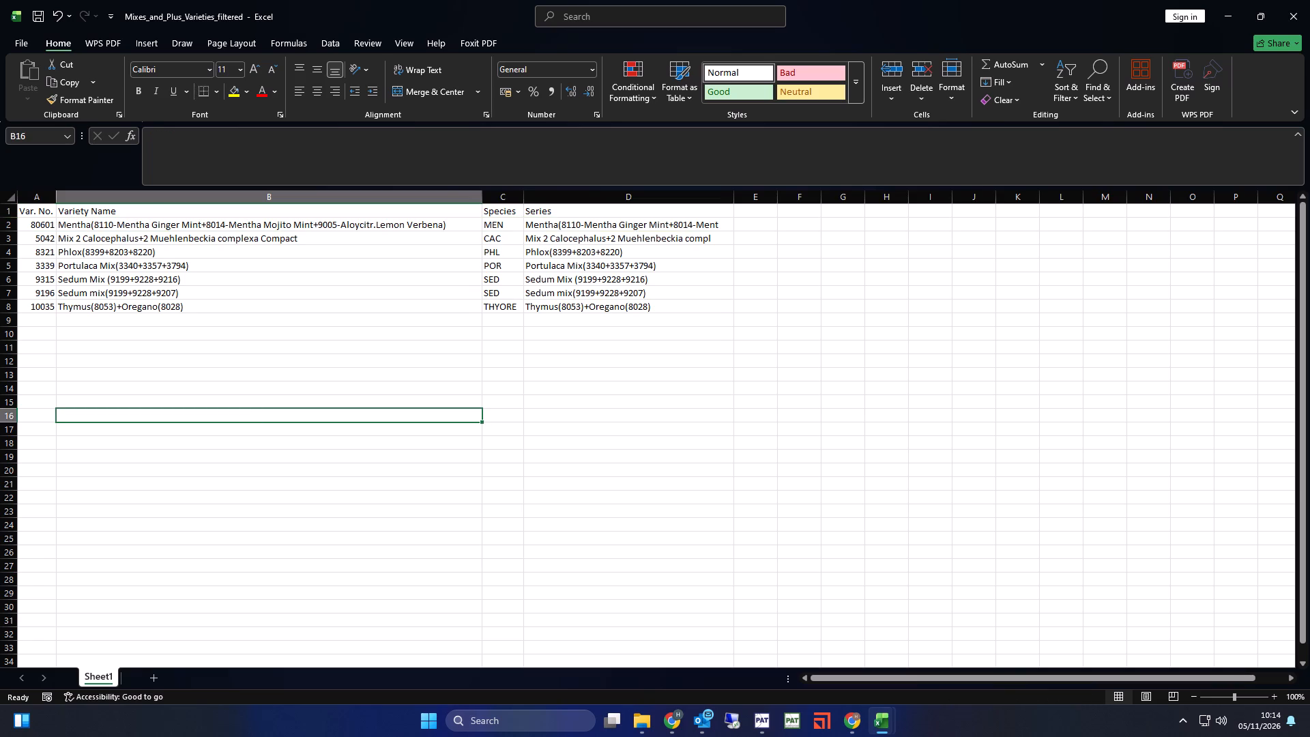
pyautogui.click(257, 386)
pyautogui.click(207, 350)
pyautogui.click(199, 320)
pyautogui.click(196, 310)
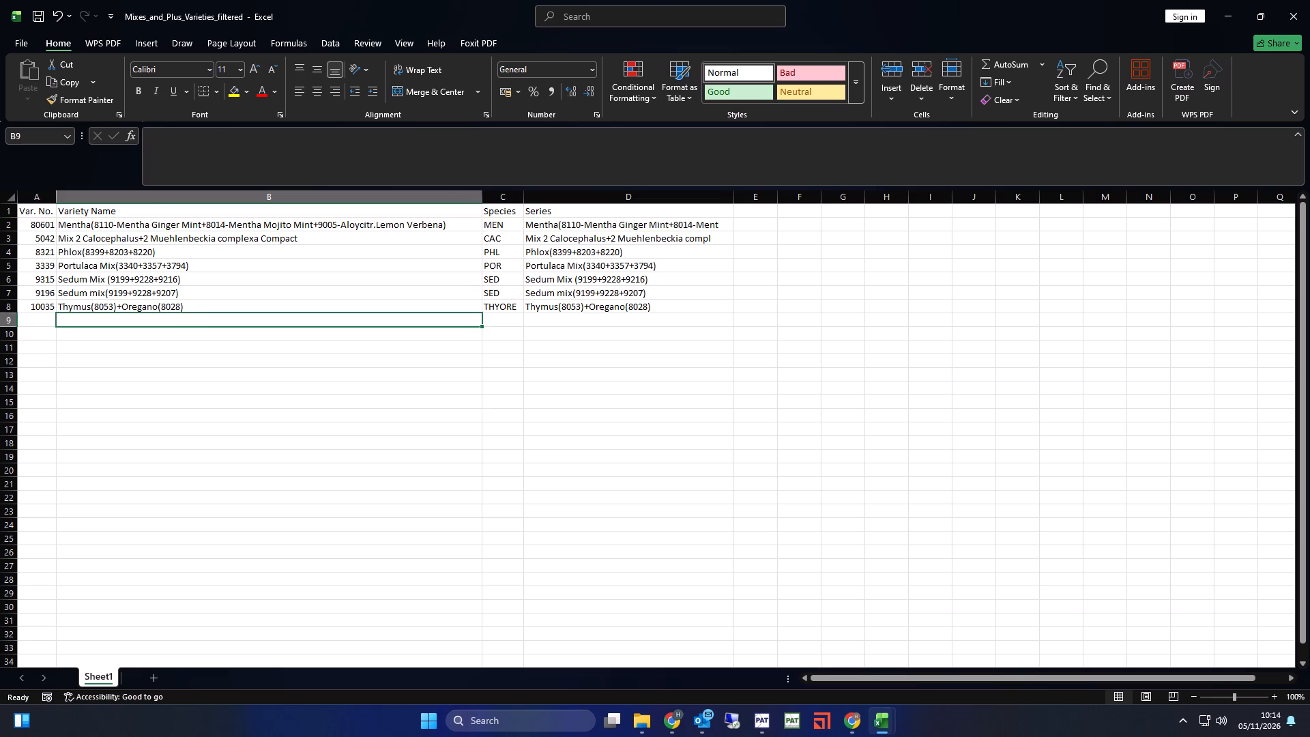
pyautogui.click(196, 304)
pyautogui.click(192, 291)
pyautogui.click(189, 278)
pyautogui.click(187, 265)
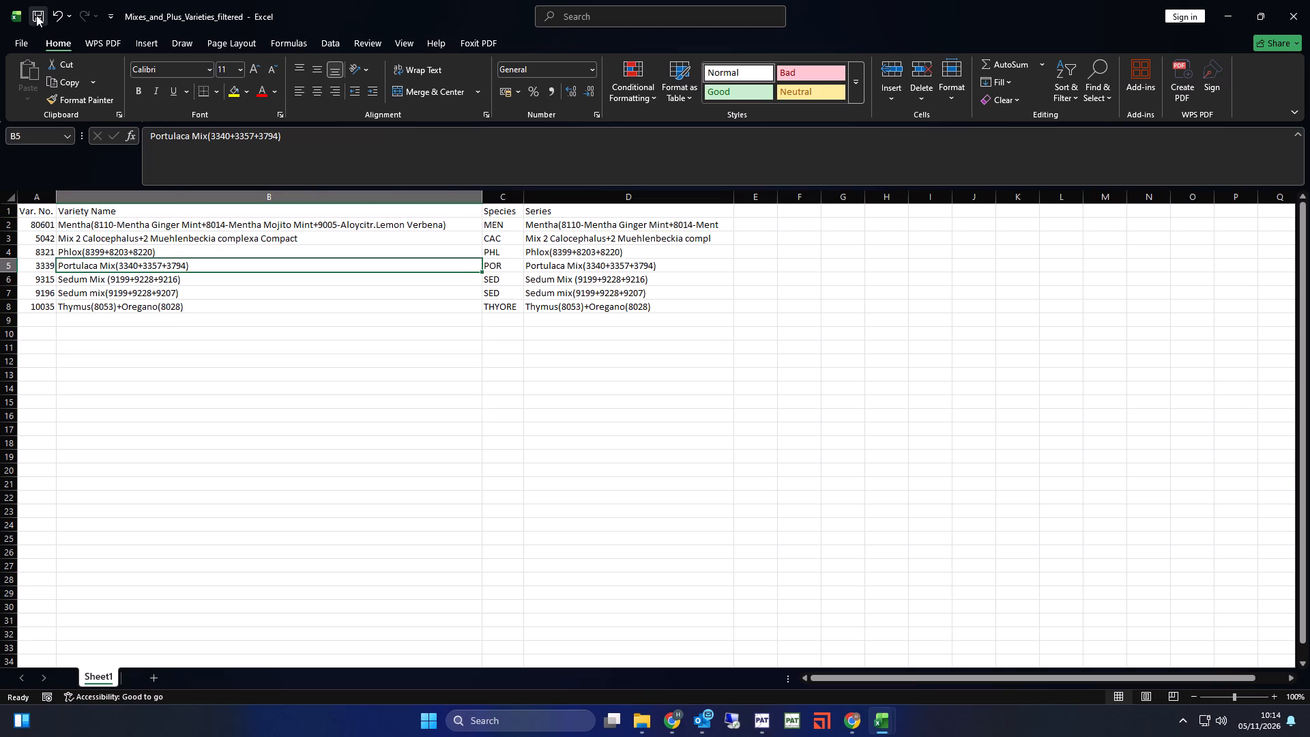
# Save the filtered mixes workbook.
pyautogui.click(36, 15)
# Open the sharing options for the Mixes_and_Plus_Varieties_filtered workbook.
pyautogui.click(20, 45)
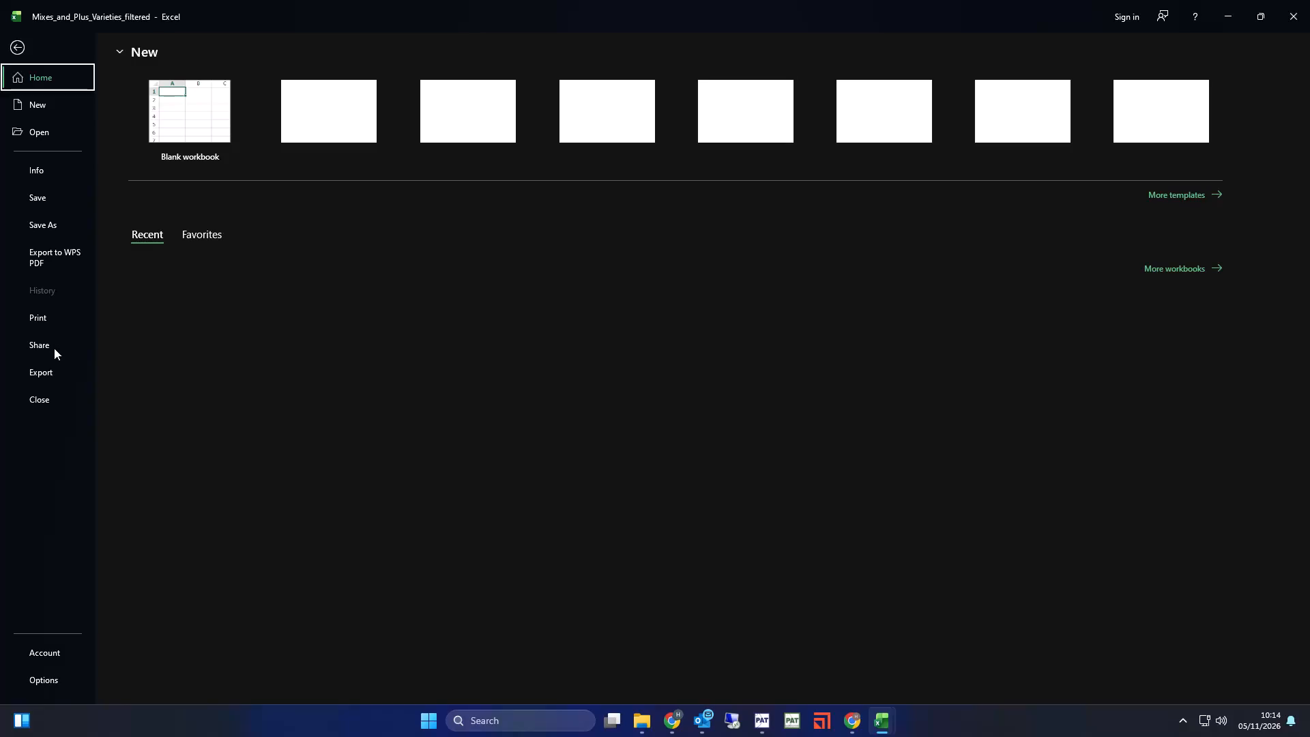
pyautogui.click(54, 348)
pyautogui.click(71, 345)
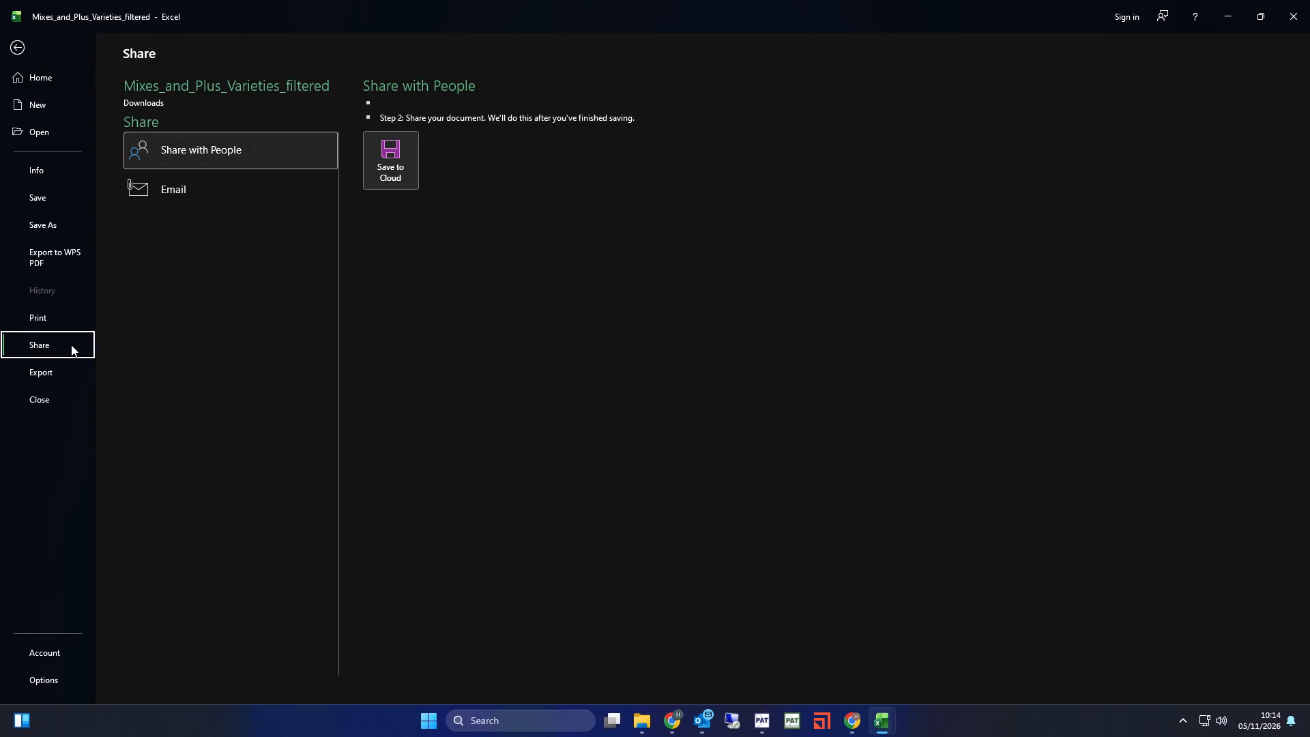